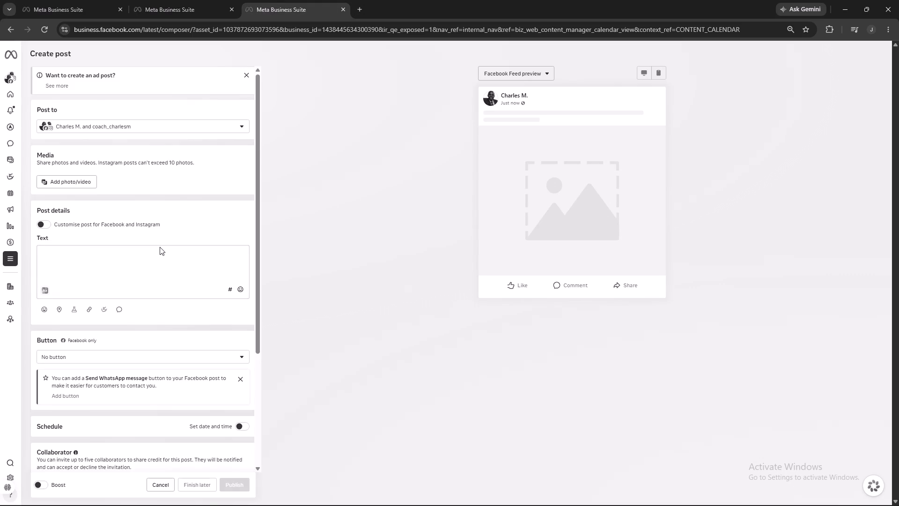
Paste the copied "Own the part you can change" tweet body into the empty post's text in Meta Business Suite.
left_click(159, 247)
left_click(149, 250)
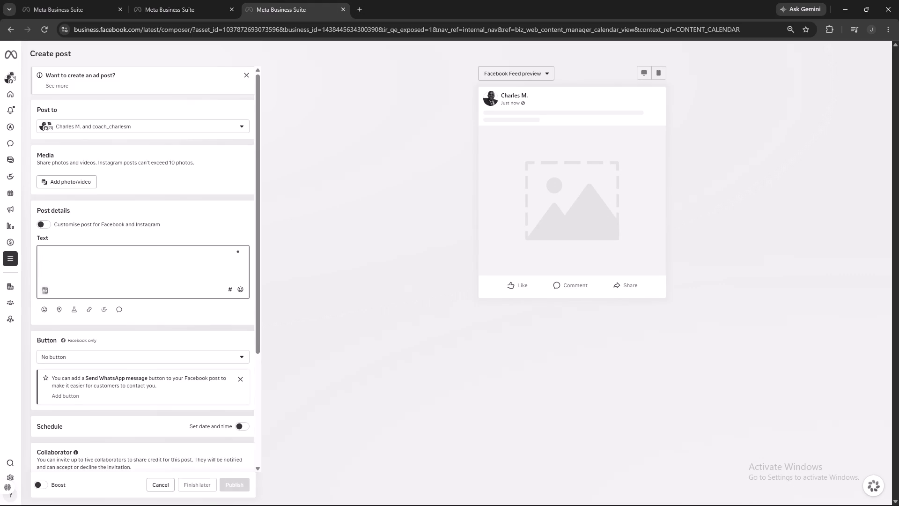
key("ctrl+v")
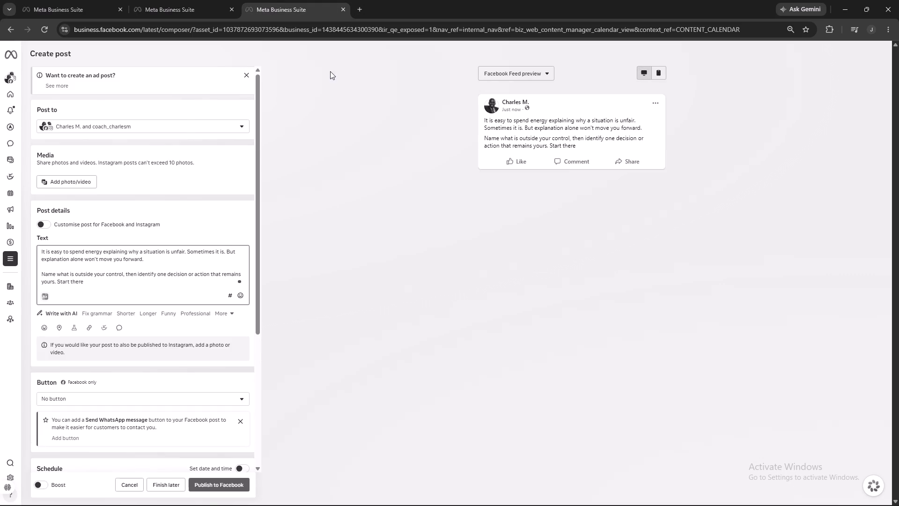
In the "YOU HAVE APOLOGISED FOR YOUR TEAM" draft post, reword the line "And you said sorry." as "You said sorry for them.".
left_click(155, 5)
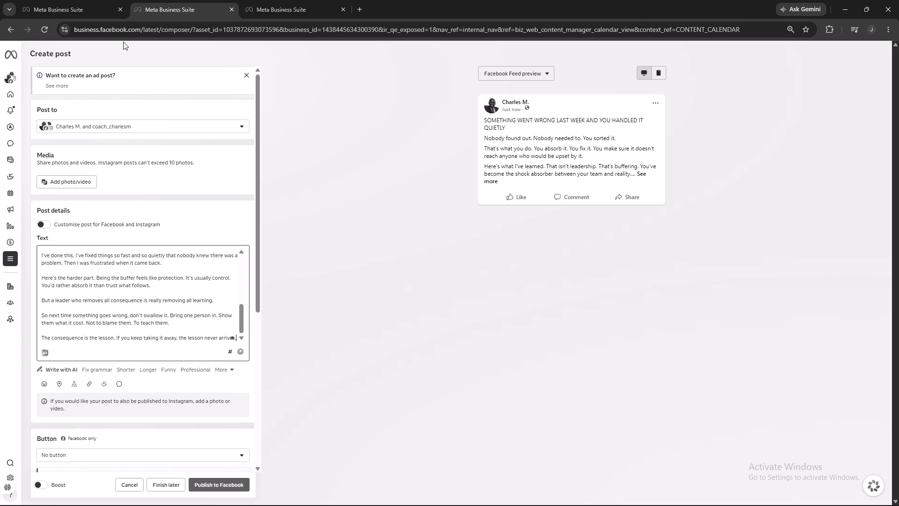
left_click(64, 6)
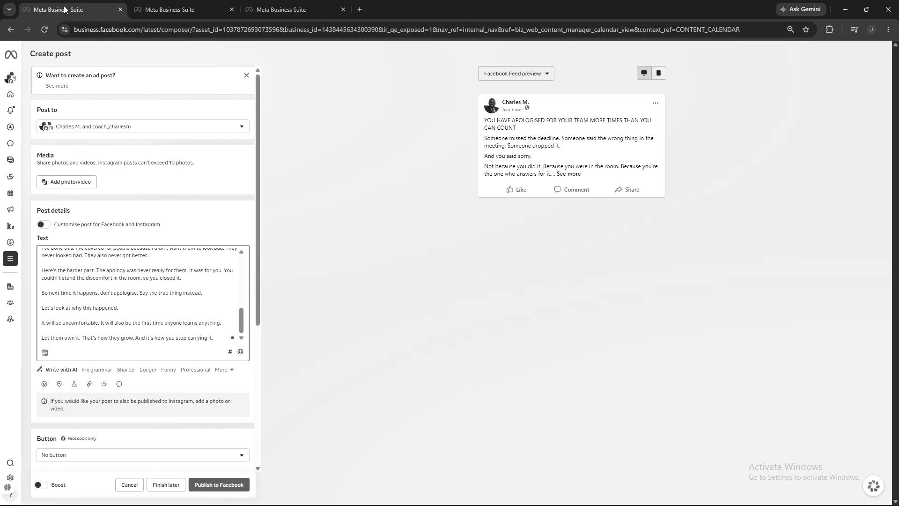
scroll(280, 216, "right", 1)
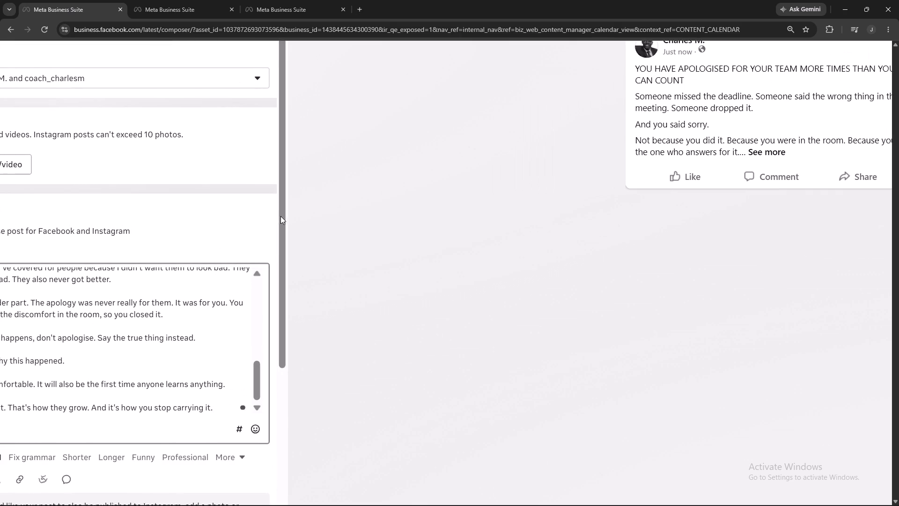
scroll(280, 216, "right", 3)
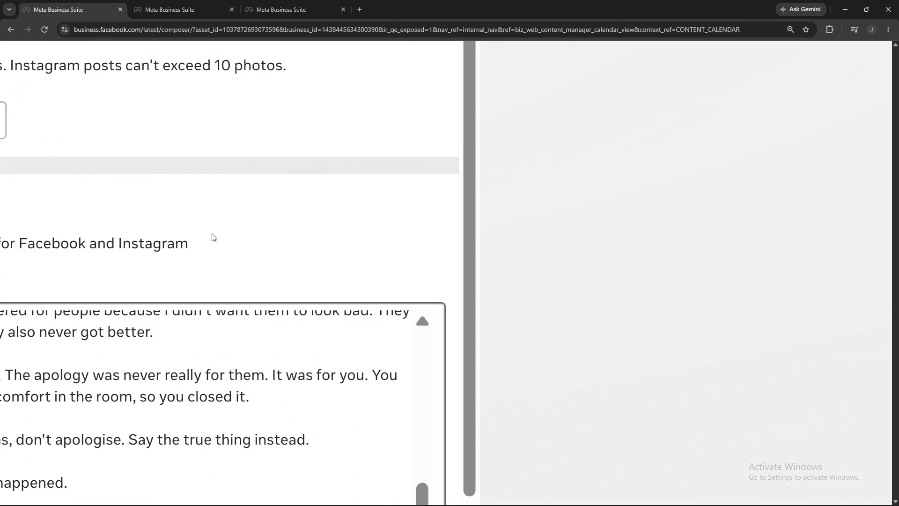
scroll(212, 233, "right", 4)
scroll(223, 349, "right", 4)
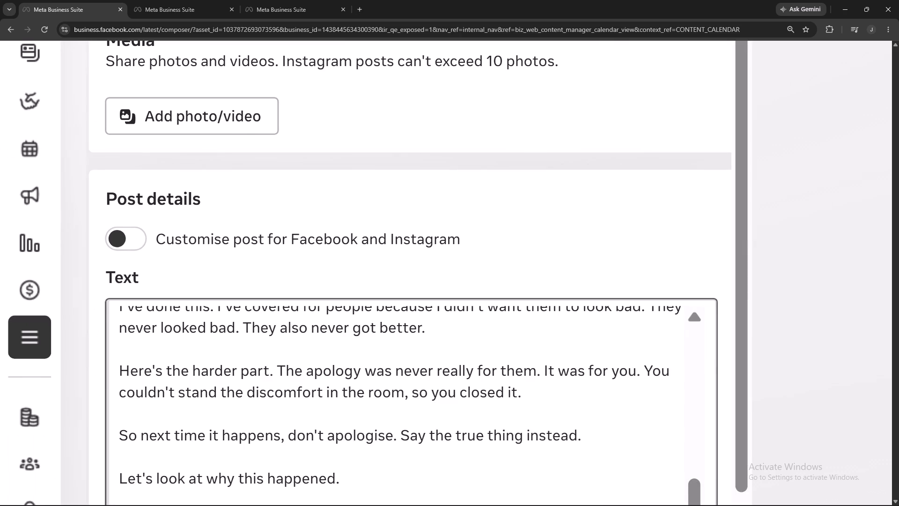
scroll(223, 349, "up", 6)
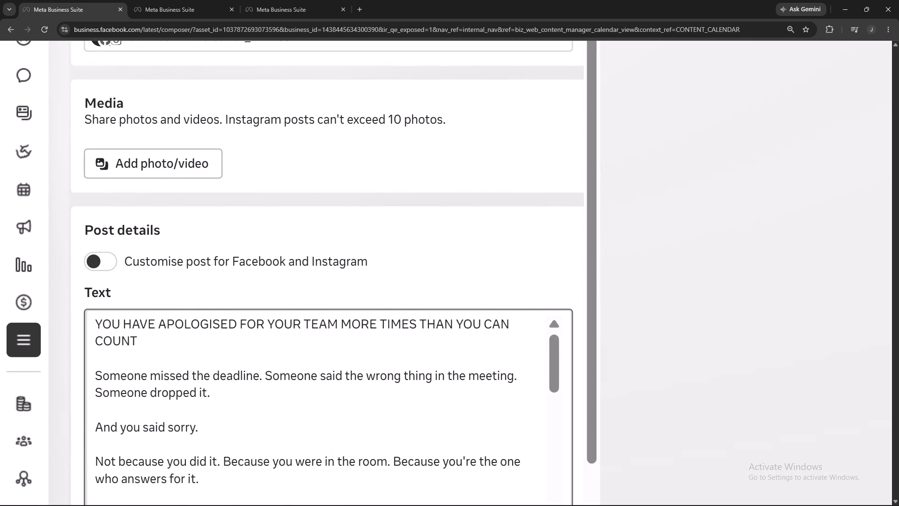
scroll(351, 214, "down", 2)
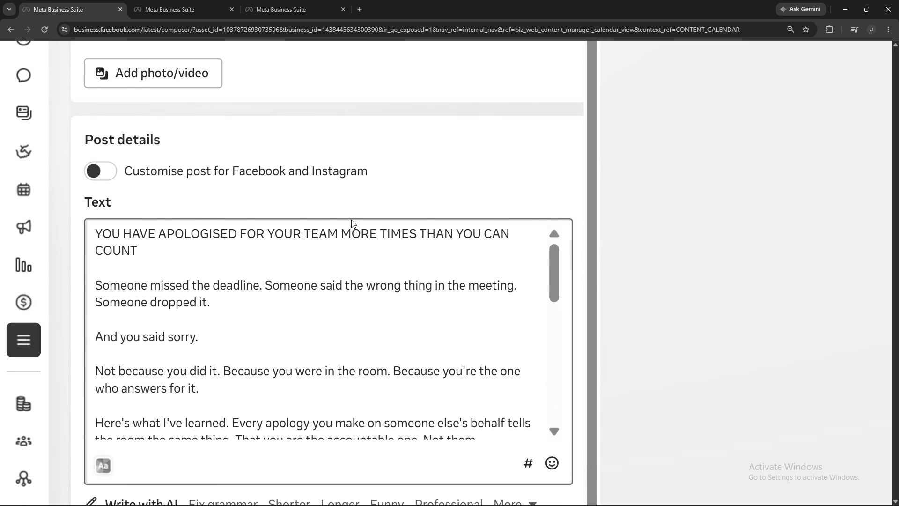
scroll(408, 248, "down", 1)
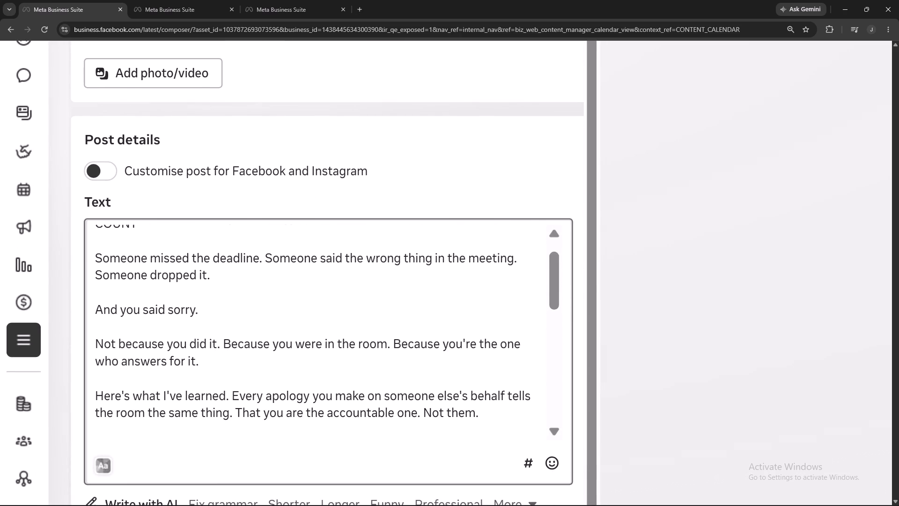
scroll(408, 248, "down", 1)
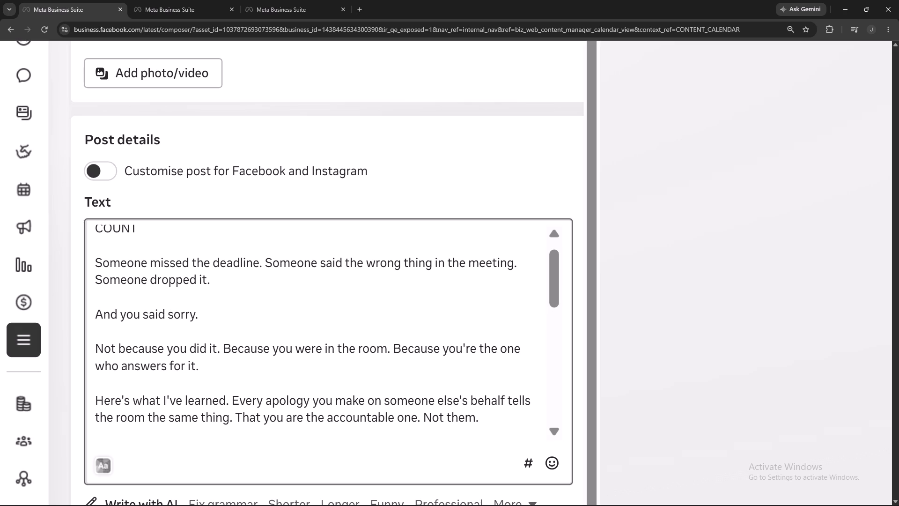
left_click(120, 313)
key("Right")
key("BackSpace")
key("BackSpace")
key("BackSpace")
key("BackSpace")
key("BackSpace")
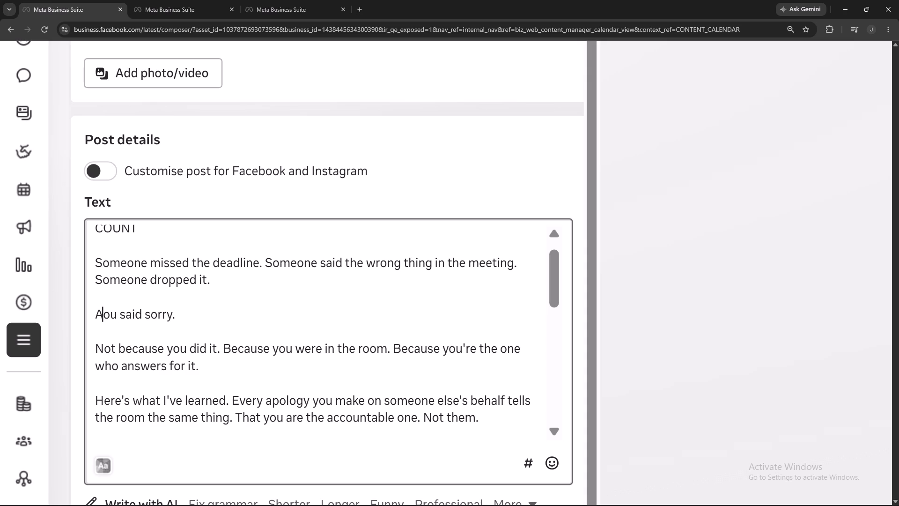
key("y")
left_click(169, 318)
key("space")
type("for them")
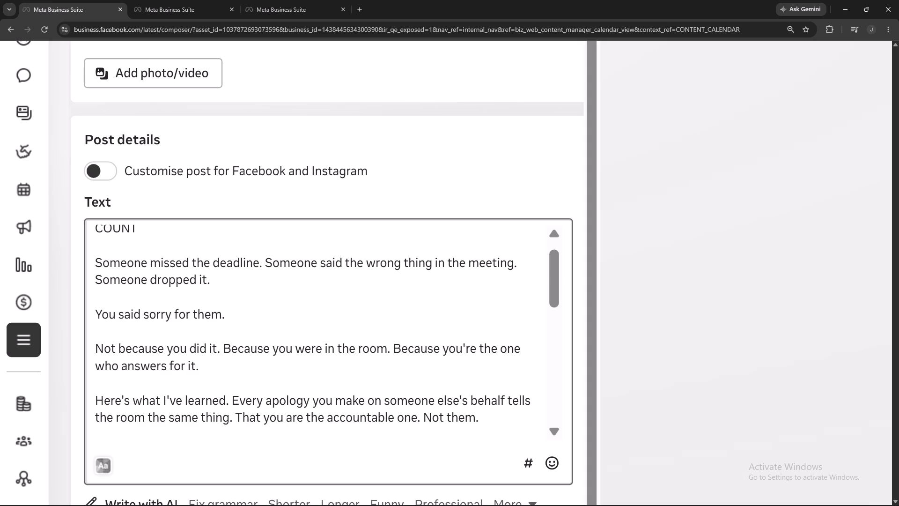
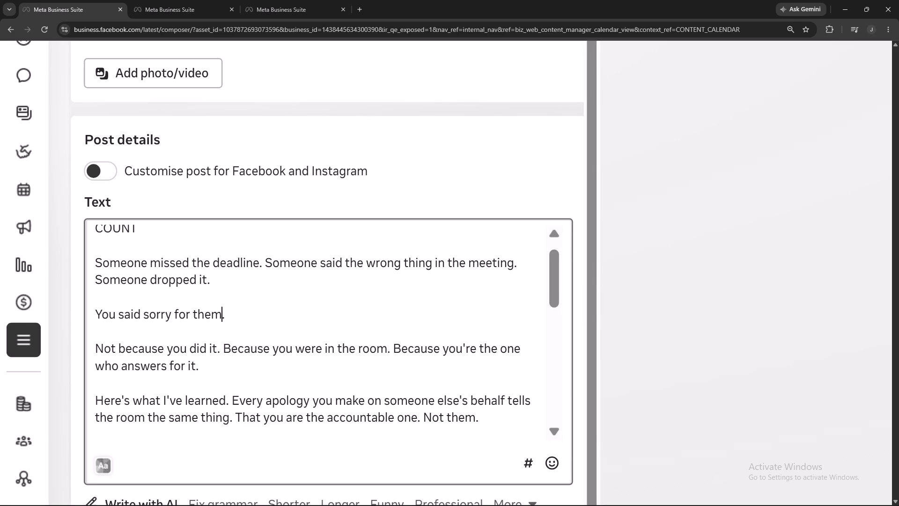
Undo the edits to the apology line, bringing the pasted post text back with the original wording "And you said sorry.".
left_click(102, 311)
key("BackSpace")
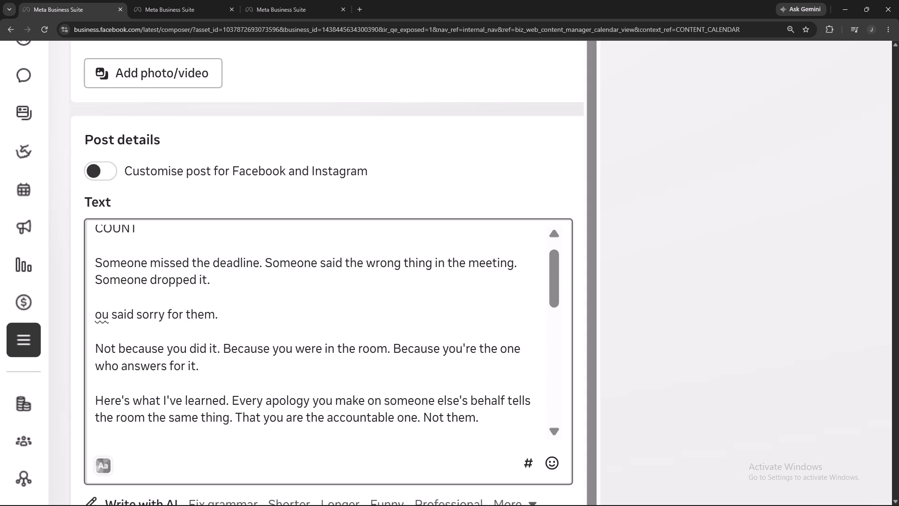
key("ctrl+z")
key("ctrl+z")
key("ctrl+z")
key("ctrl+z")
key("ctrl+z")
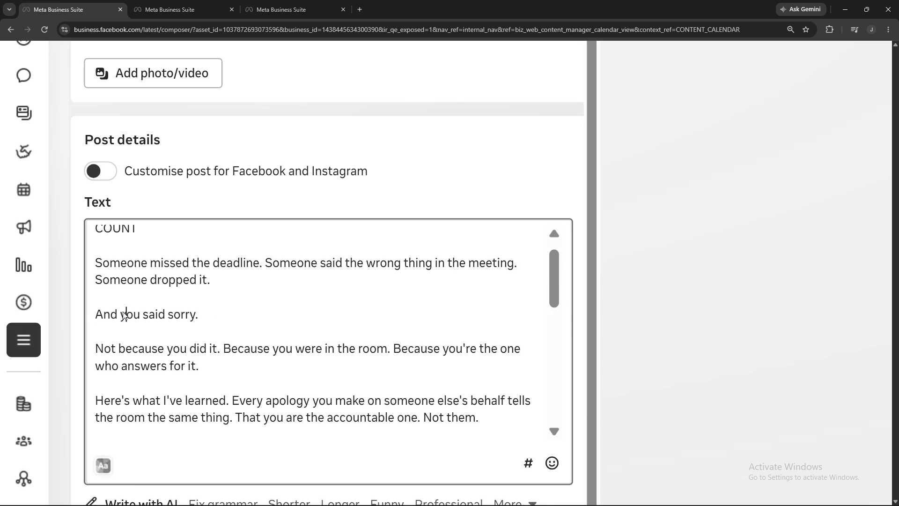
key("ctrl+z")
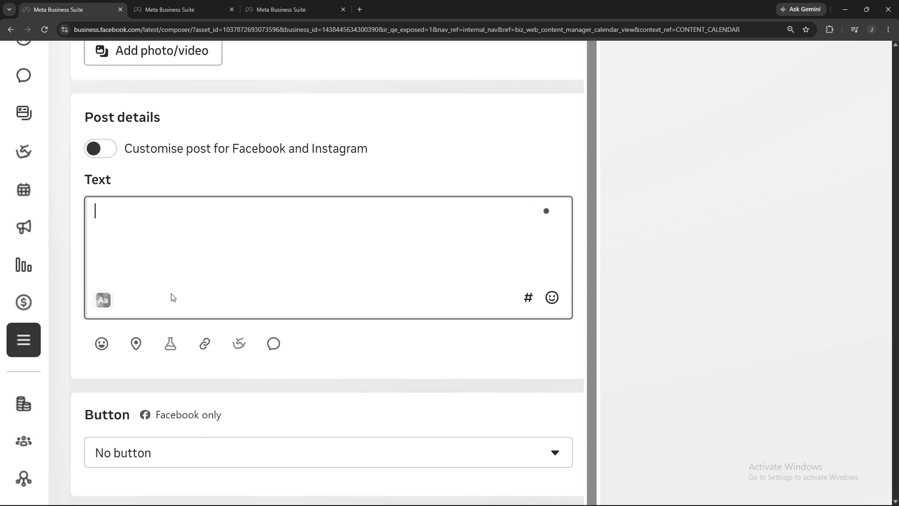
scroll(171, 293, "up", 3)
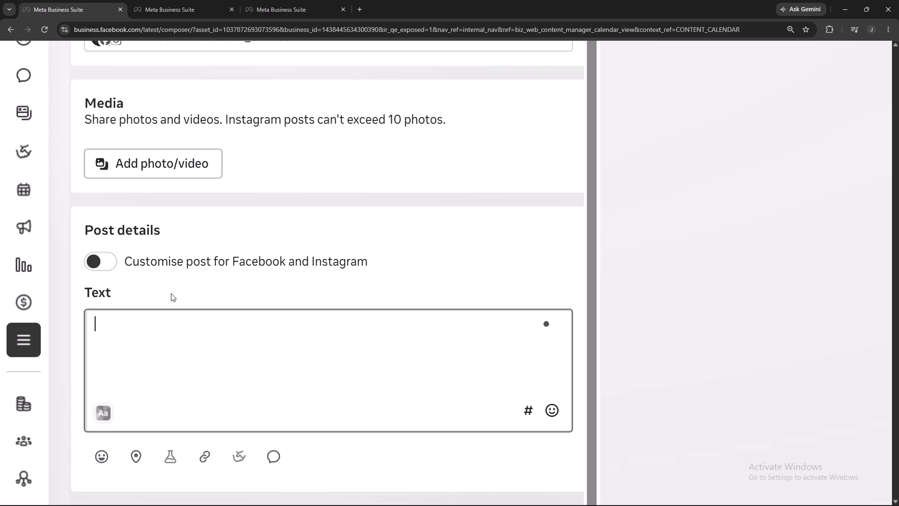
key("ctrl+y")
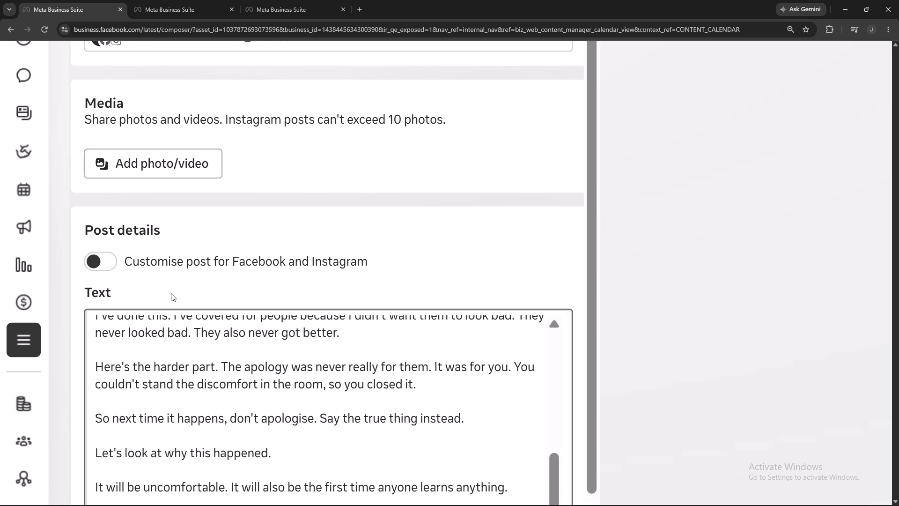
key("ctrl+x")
Cut the opening "And" from the line "And you said sorry." so it reads "You said sorry." directly under "Someone dropped it.".
scroll(251, 372, "up", 11)
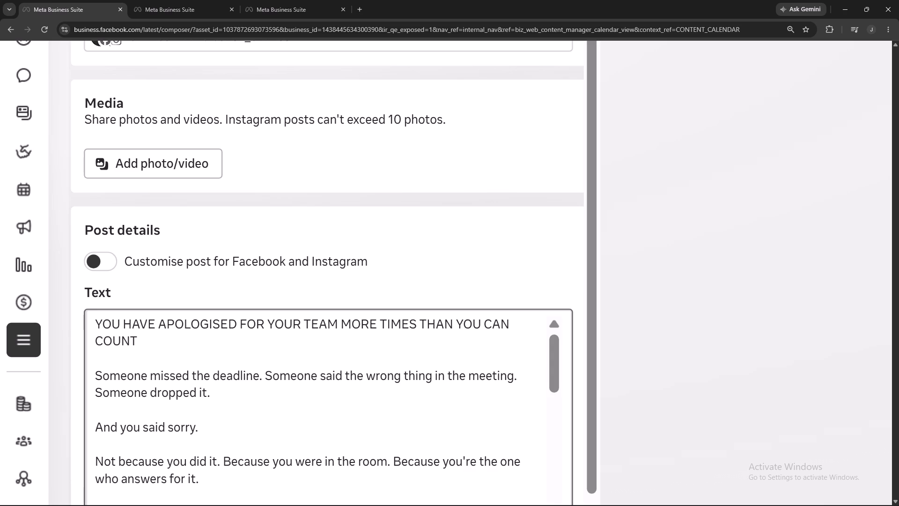
scroll(204, 364, "down", 1)
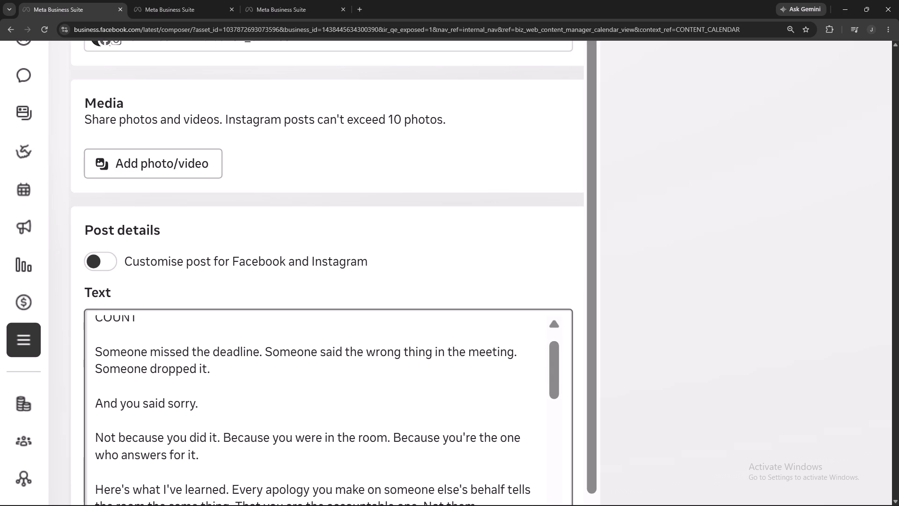
left_click(133, 405)
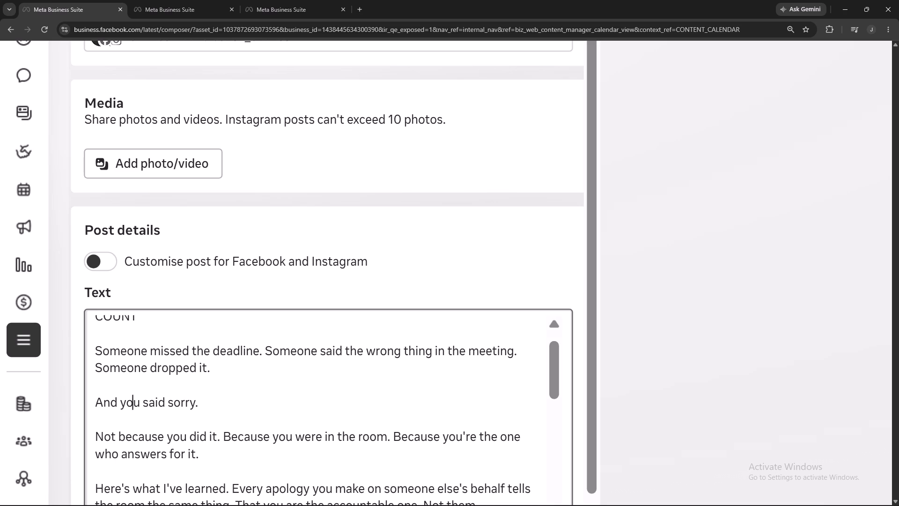
key("Left")
key("BackSpace")
key("BackSpace")
key("BackSpace")
key("BackSpace")
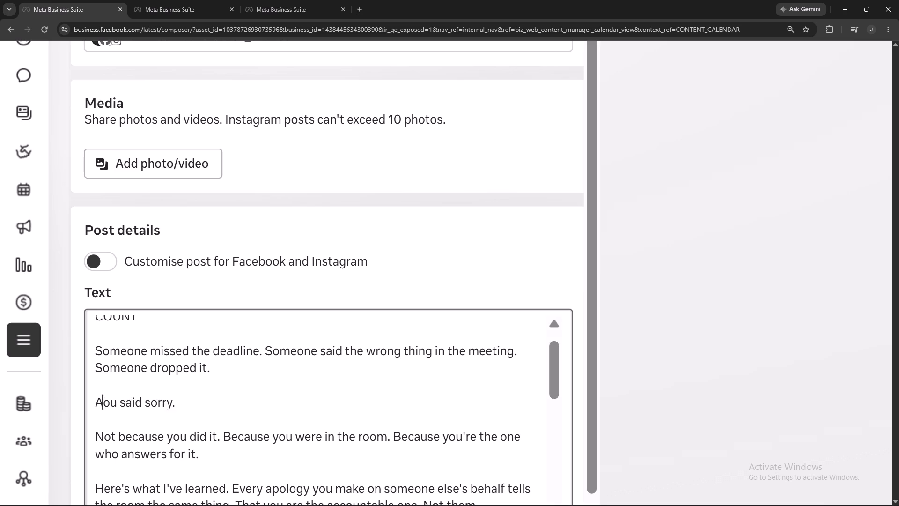
key("BackSpace")
key("BackSpace")
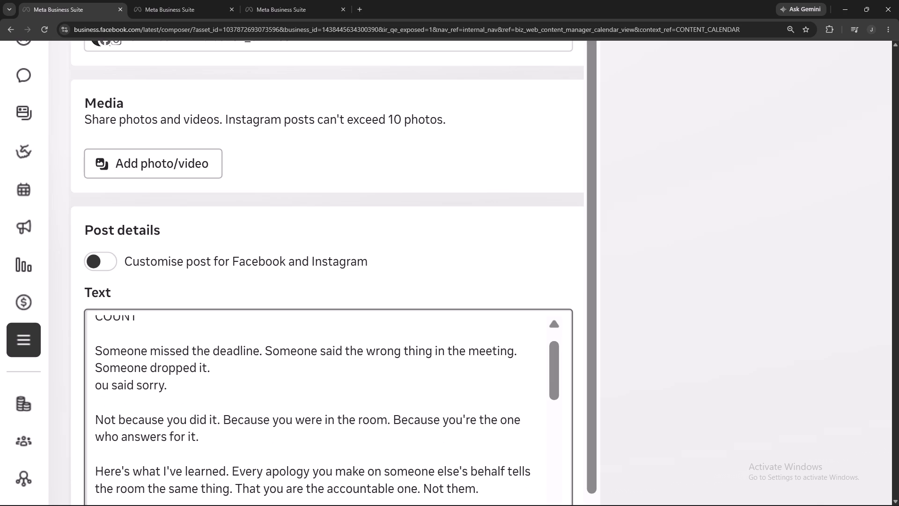
key("y")
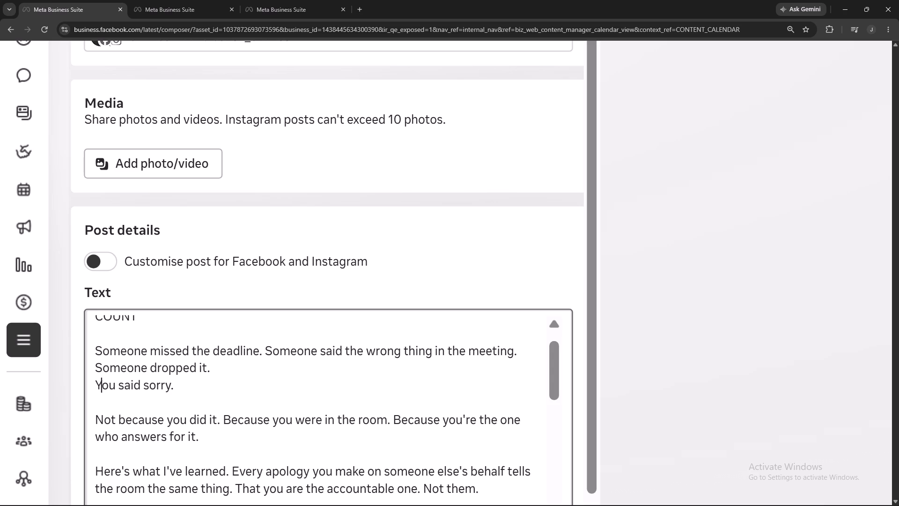
Extend the line "You said sorry." with "for them" before its full stop.
left_click(170, 380)
key("space")
type("FOR THE")
key("BackSpace")
key("BackSpace")
key("BackSpace")
key("BackSpace")
key("BackSpace")
key("BackSpace")
key("BackSpace")
type("fro them")
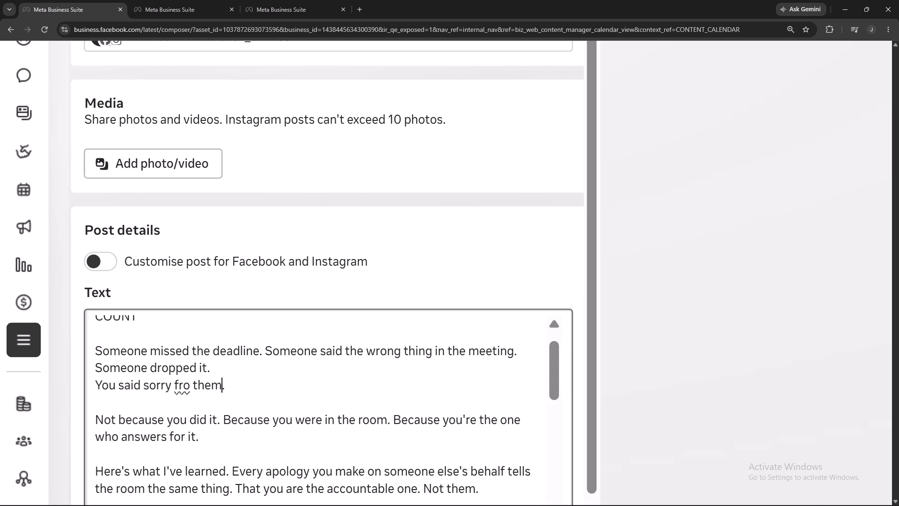
left_click(188, 392)
key("BackSpace")
key("BackSpace")
type("or")
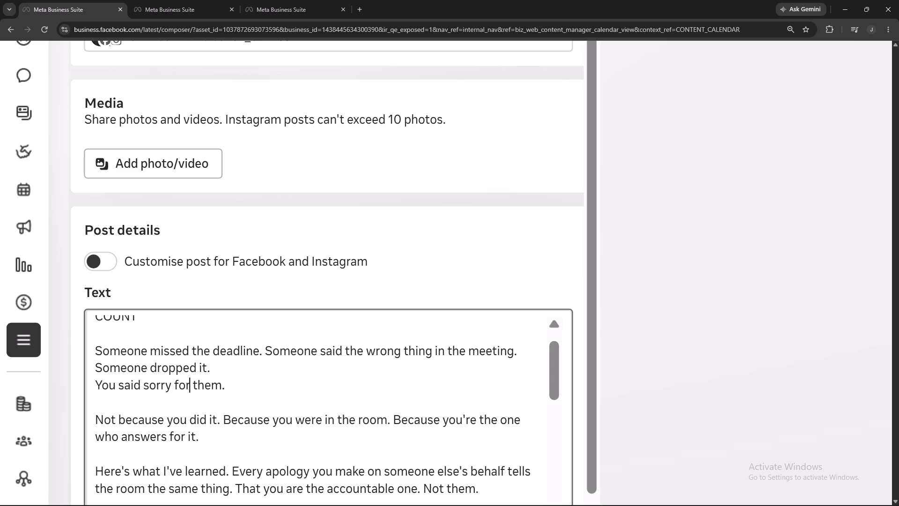
Remove the full stop at the end of the line "You said sorry for them.".
scroll(225, 396, "down", 2)
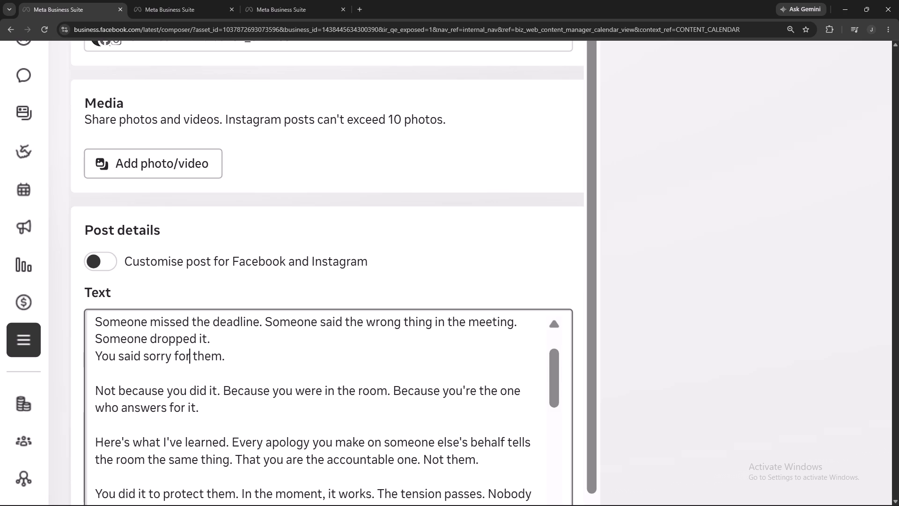
left_click(223, 351)
left_click(231, 356)
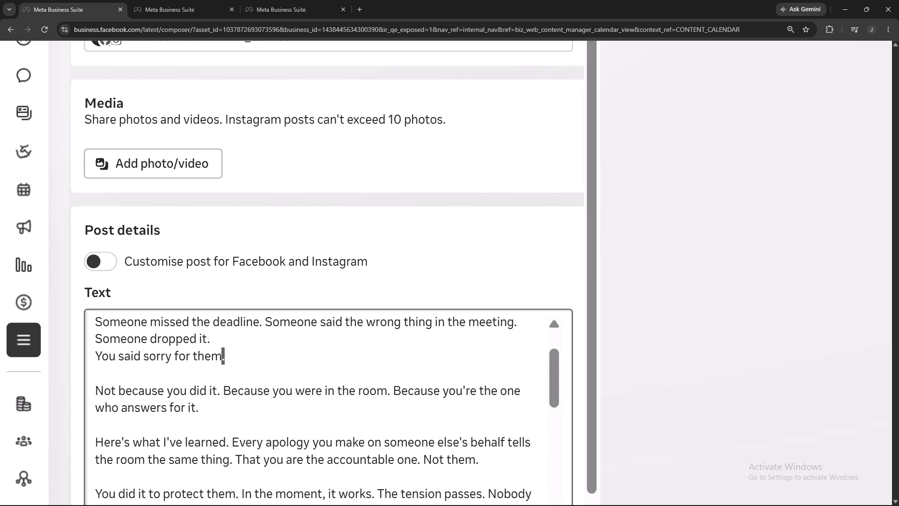
left_click(231, 355)
key("BackSpace")
Insert a blank line between "Someone dropped it." and "You said sorry for them".
left_click(218, 342)
key("Return")
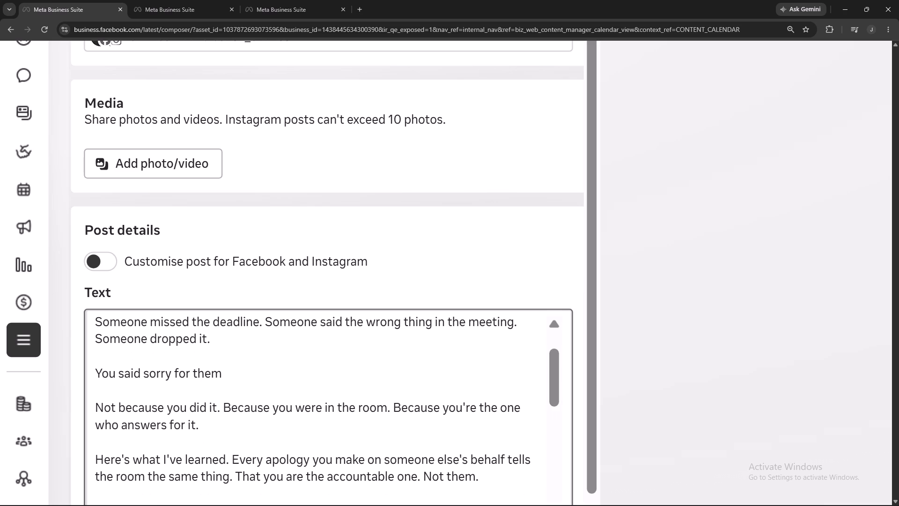
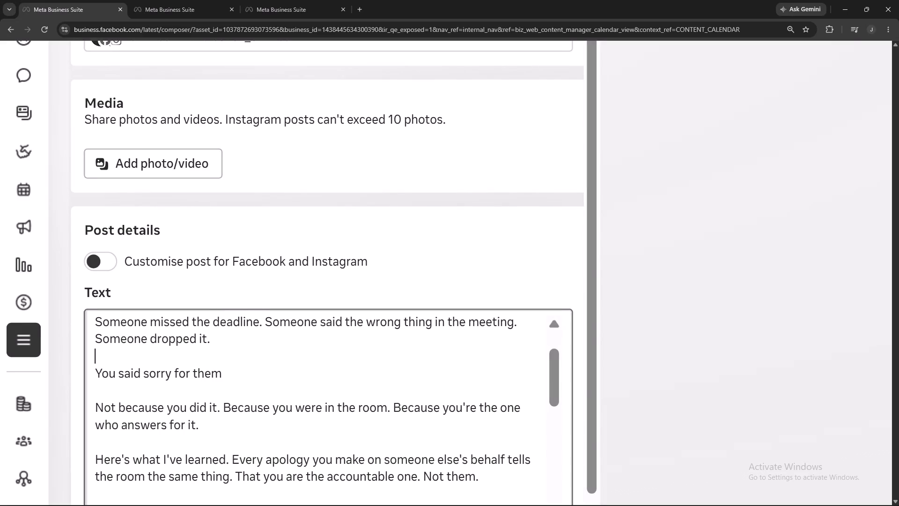
Join "Not because you did it." onto the preceding line so it reads "You said sorry for them, not because you did it.".
left_click(105, 406)
key("BackSpace")
key("BackSpace")
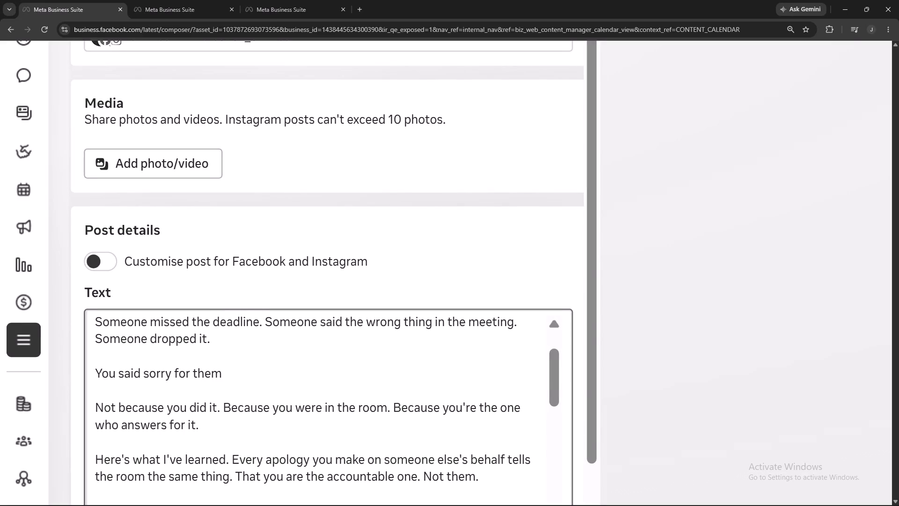
key("BackSpace")
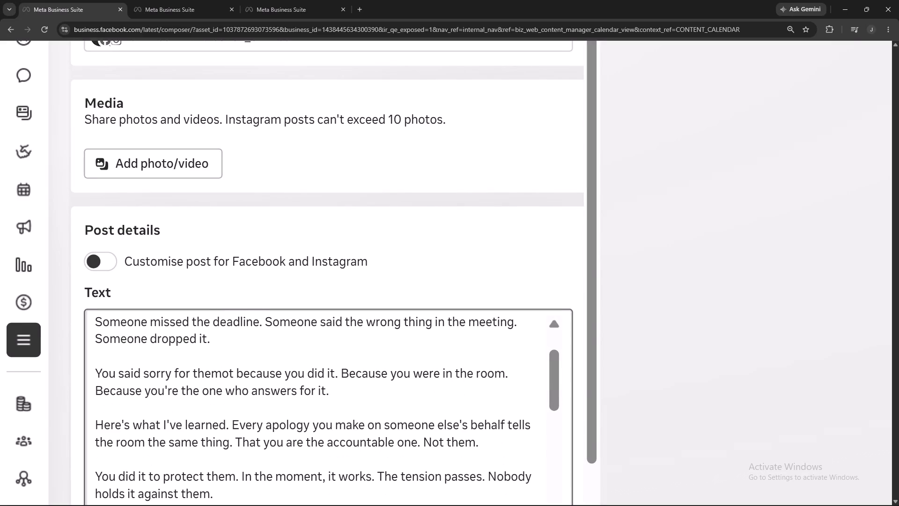
type(", n")
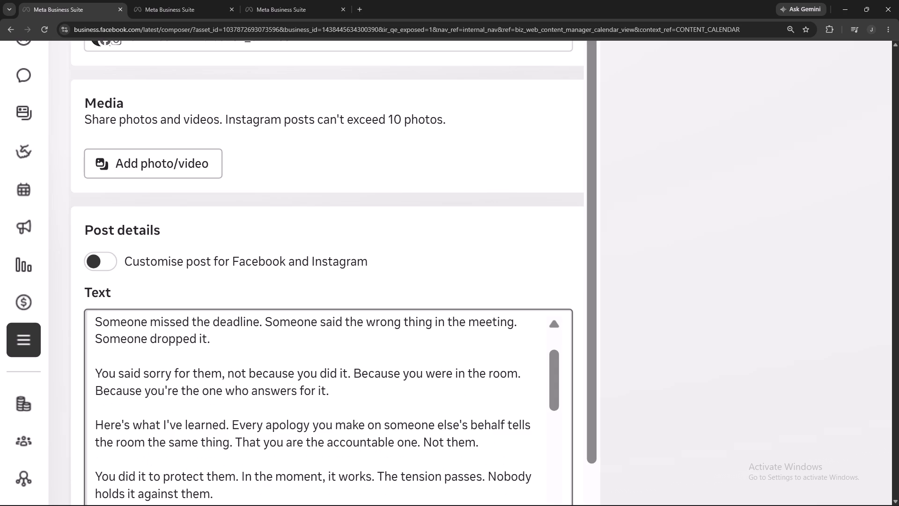
Merge the next sentence into this one so it reads "not because you did it, but because you were in the room.".
left_click(359, 370)
key("BackSpace")
key("BackSpace")
key("BackSpace")
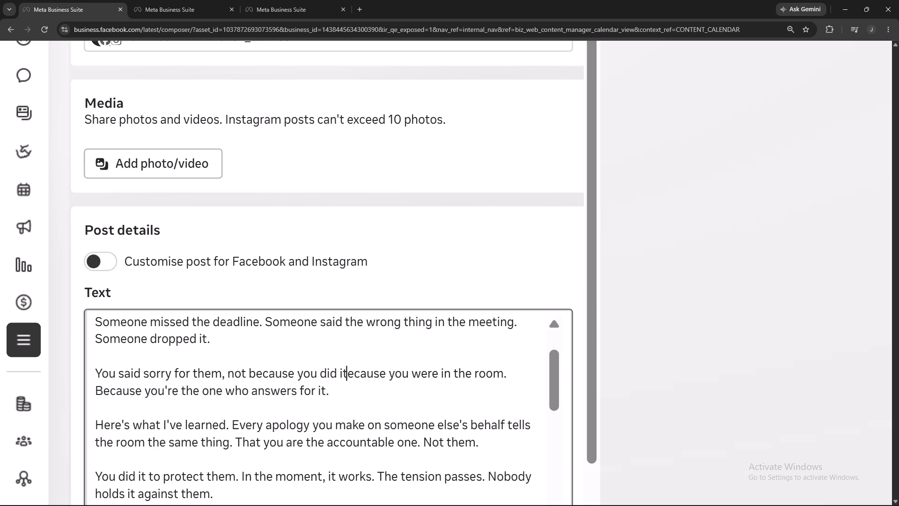
type(", but")
key("space")
key("b")
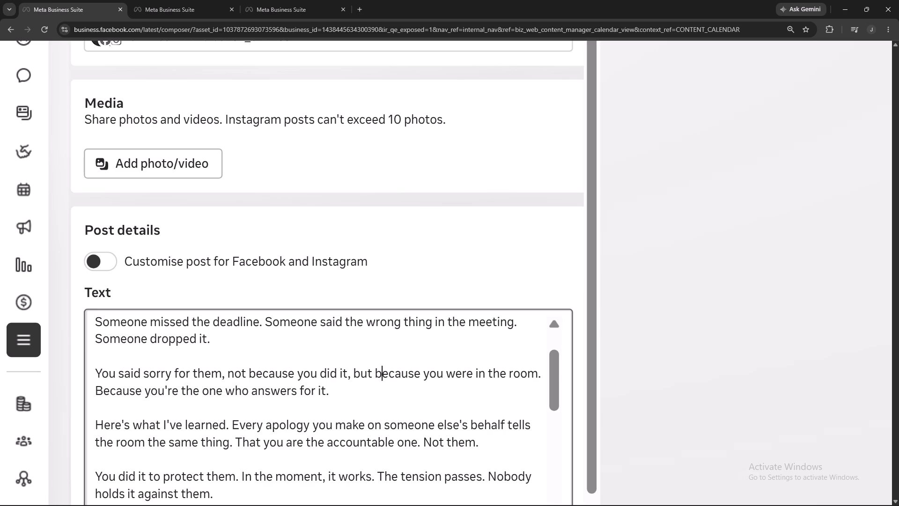
Drop the opening "Because" from the following sentence so it reads "You're the one who answers for it.".
left_click(155, 394)
key("Left")
key("BackSpace")
key("BackSpace")
key("BackSpace")
key("BackSpace")
key("BackSpace")
key("BackSpace")
key("BackSpace")
key("BackSpace")
key("BackSpace")
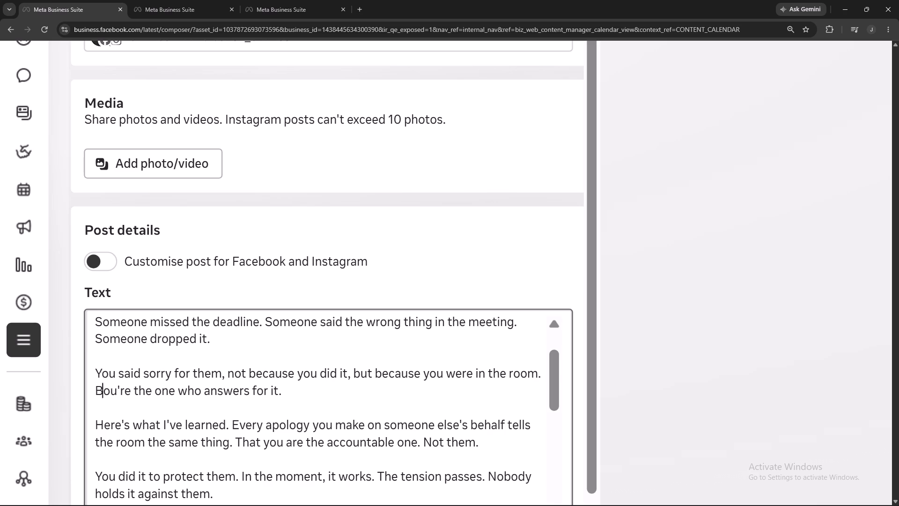
key("y")
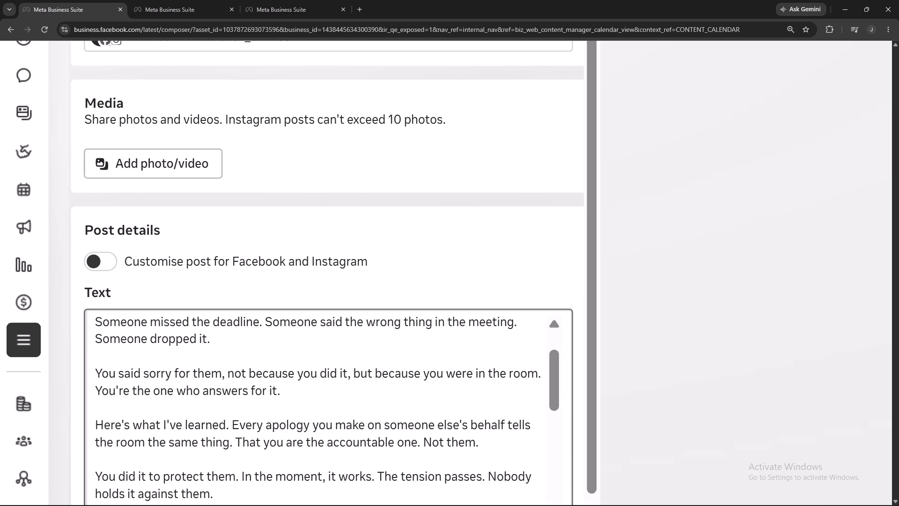
Join the "But you just taught everyone" paragraph onto the previous one, reading "Nobody holds it against them, but you just taught everyone".
scroll(274, 431, "down", 1)
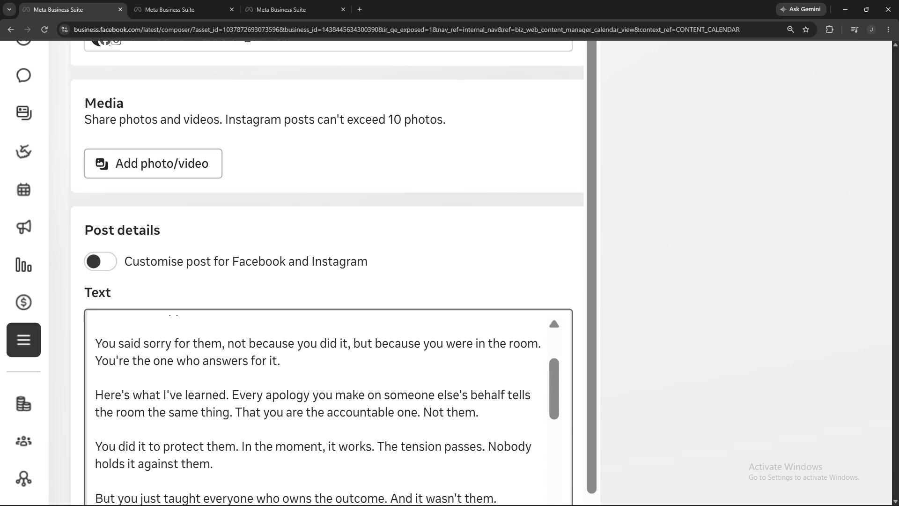
scroll(339, 421, "down", 1)
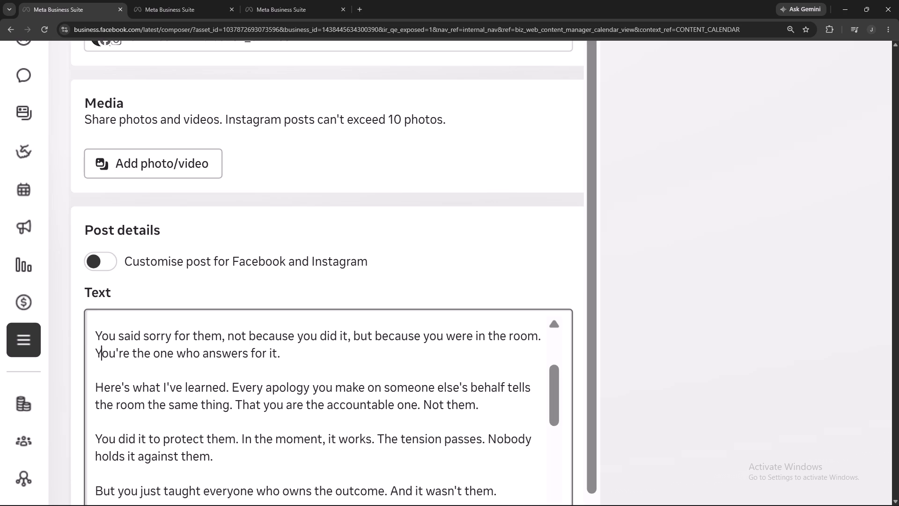
scroll(339, 421, "down", 1)
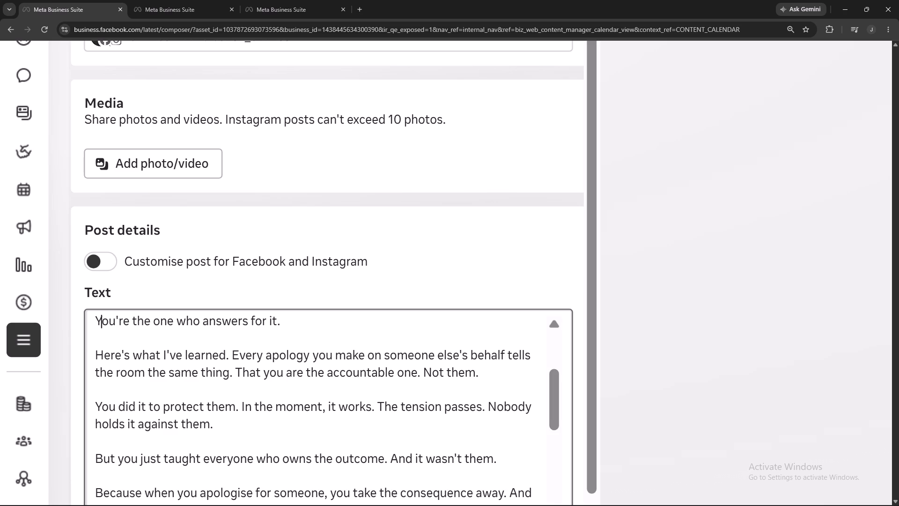
scroll(343, 439, "down", 1)
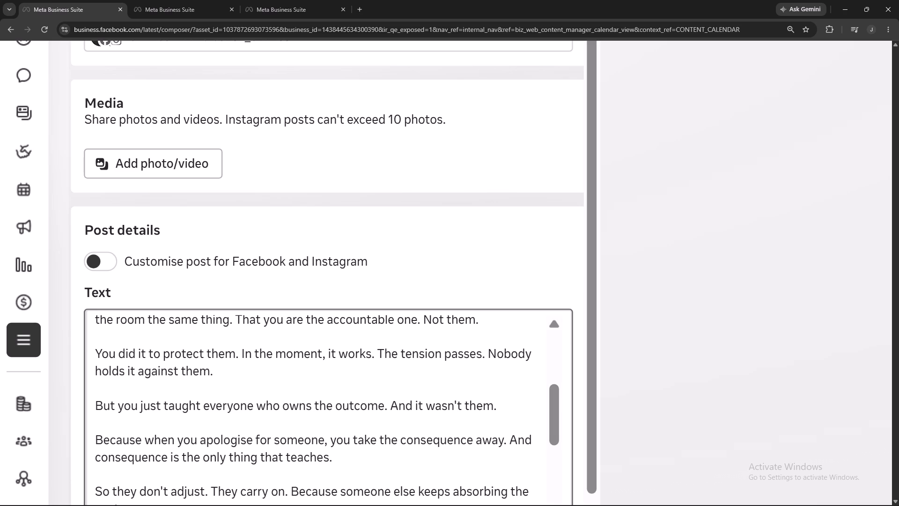
left_click(105, 403)
key("BackSpace")
key("BackSpace")
key("BackSpace")
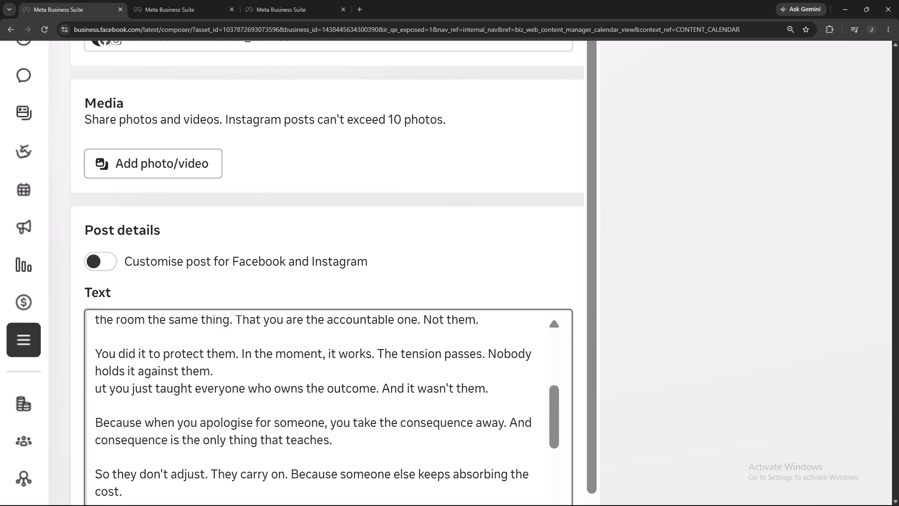
key("BackSpace")
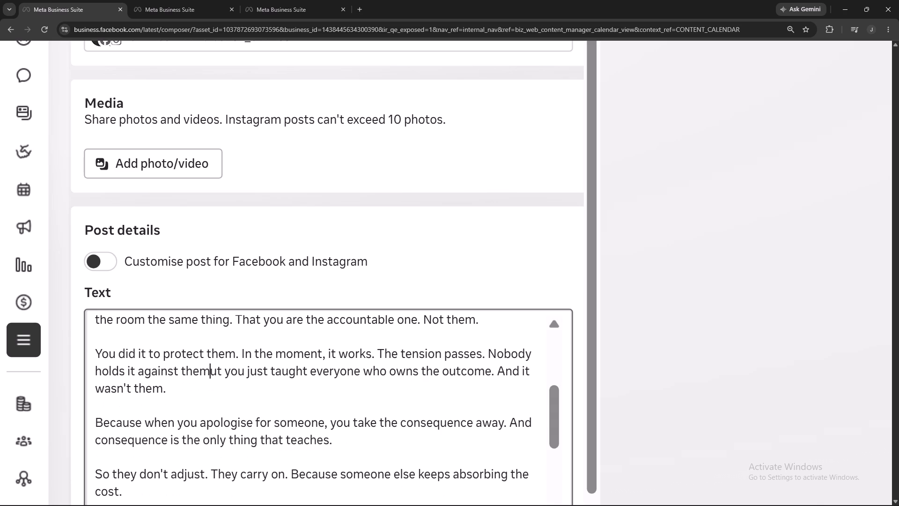
type(", B")
key("BackSpace")
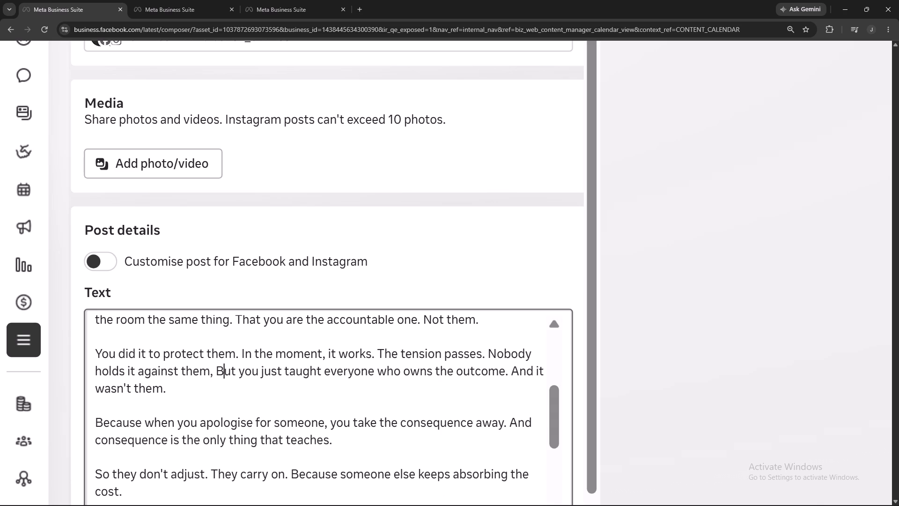
key("b")
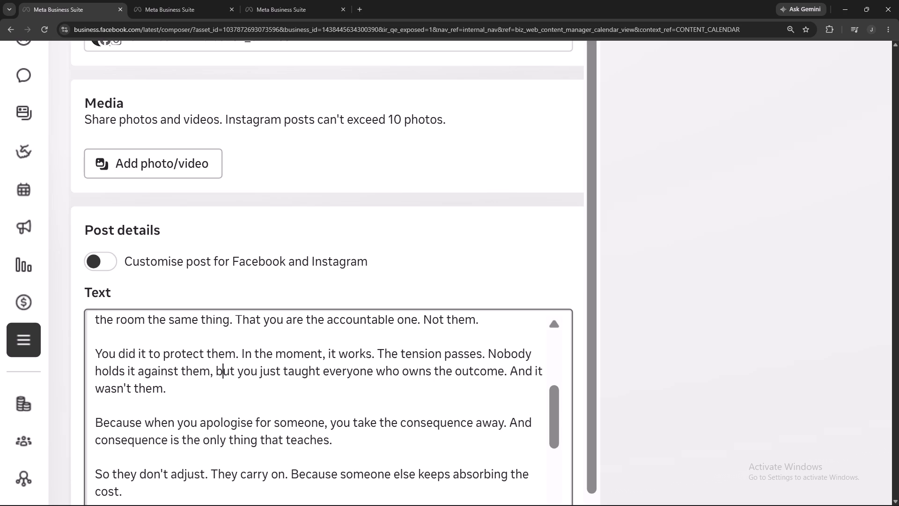
Remove the opening "Because" from the apology paragraph so it starts "When you apologise for someone".
left_click(149, 424)
key("BackSpace")
key("BackSpace")
key("BackSpace")
key("BackSpace")
key("BackSpace")
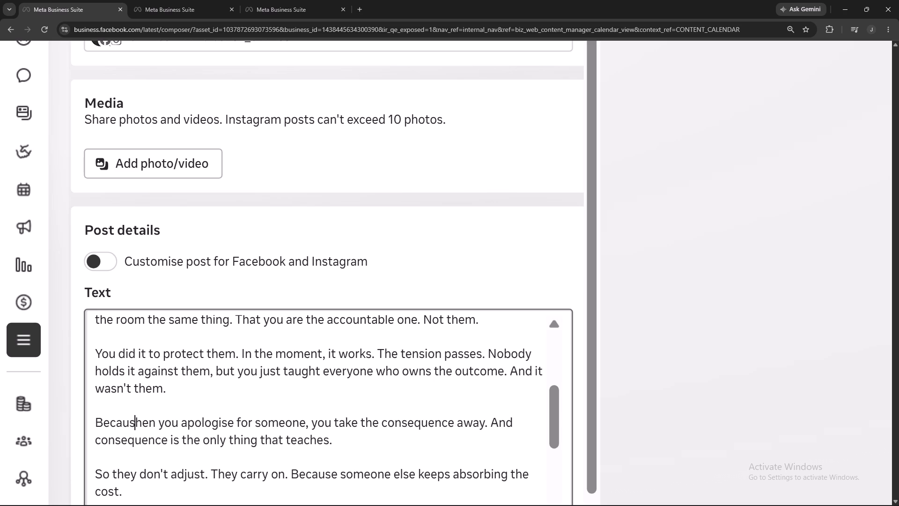
key("BackSpace")
key("BackSpace")
key("BackSpace")
key("BackSpace")
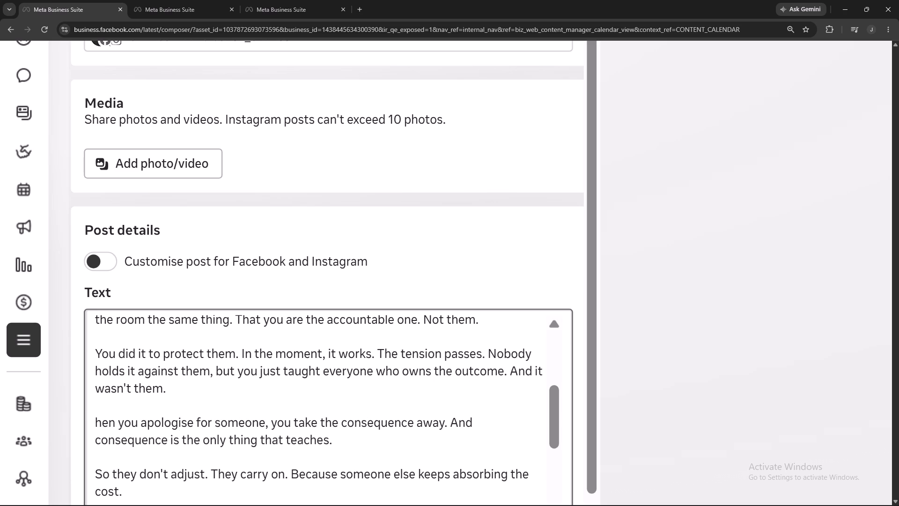
key("w")
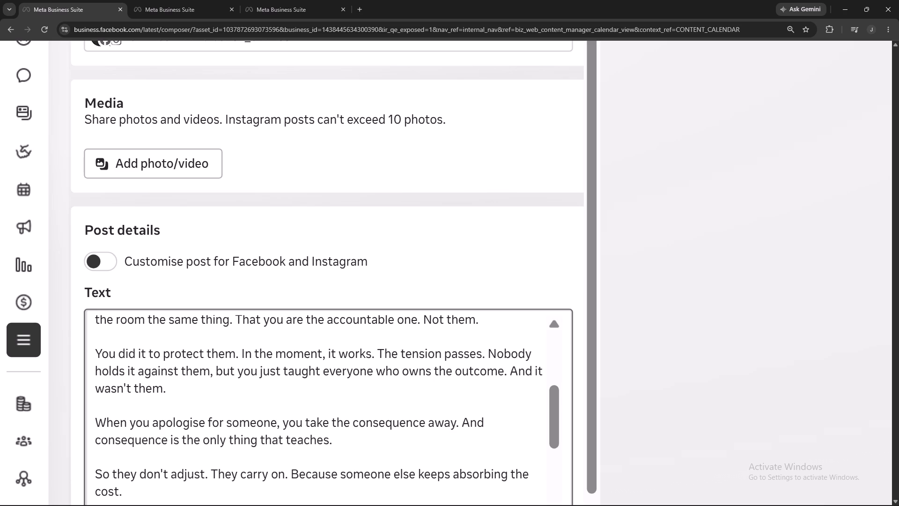
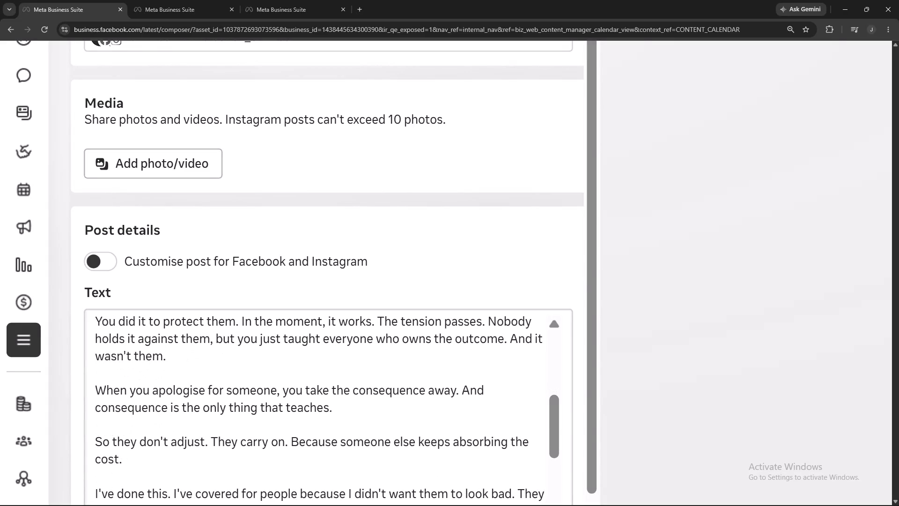
Join the "Because someone else" sentence to the one before it, reading "They carry on, while someone else keeps absorbing the cost.".
scroll(267, 396, "down", 1)
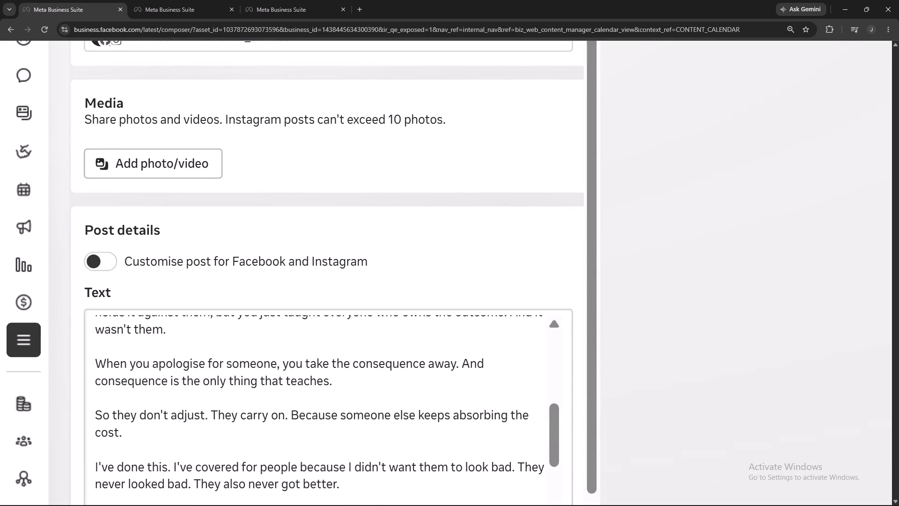
left_click(344, 414)
key("BackSpace")
key("BackSpace")
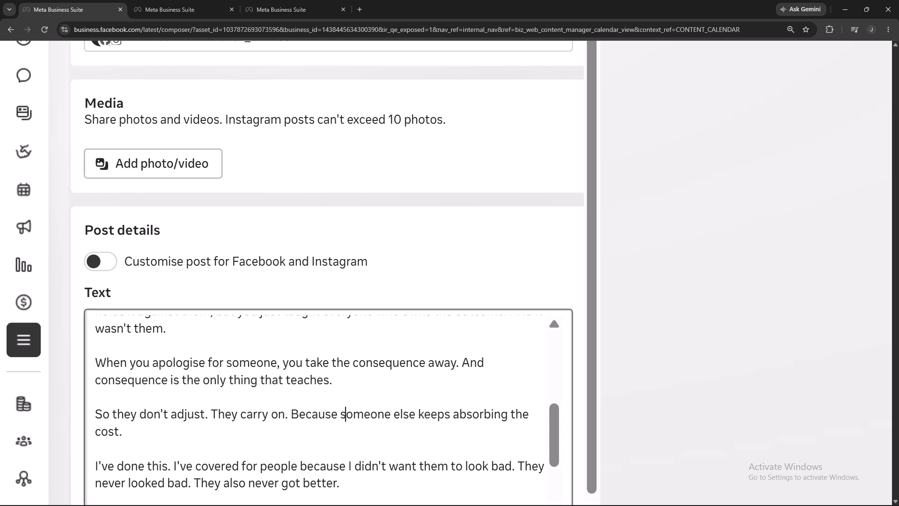
key("BackSpace")
key("BackSpace")
key("BackSpace")
key("BackSpace")
key("BackSpace")
key("BackSpace")
key("BackSpace")
key("BackSpace")
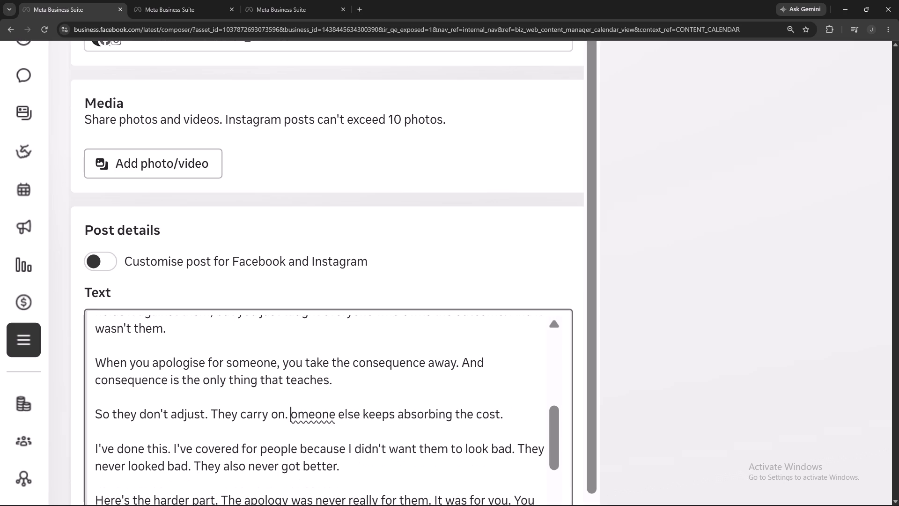
key("BackSpace")
type(",")
key("space")
key("w")
key("BackSpace")
key("w")
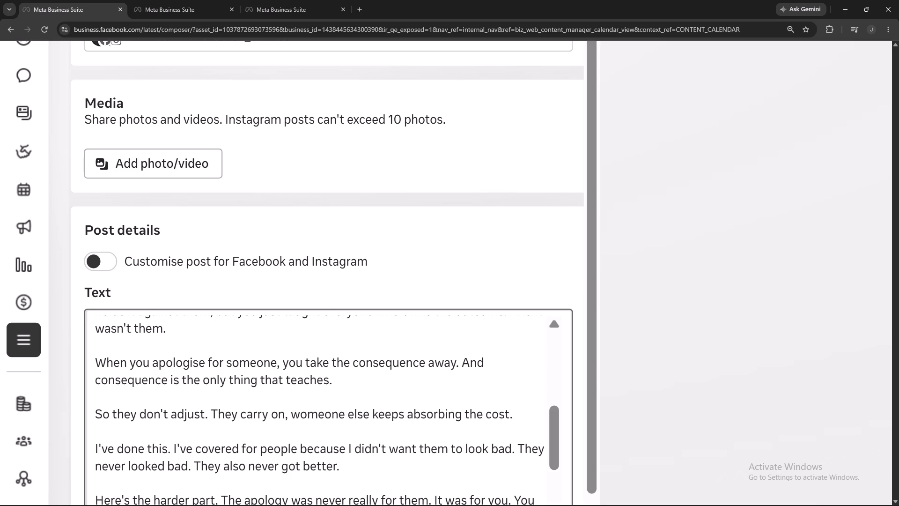
type("hile")
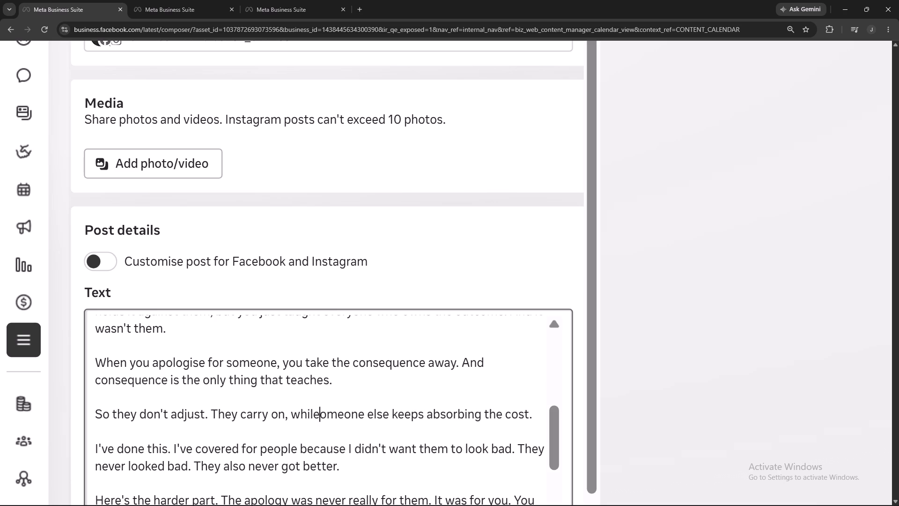
key("space")
type("s")
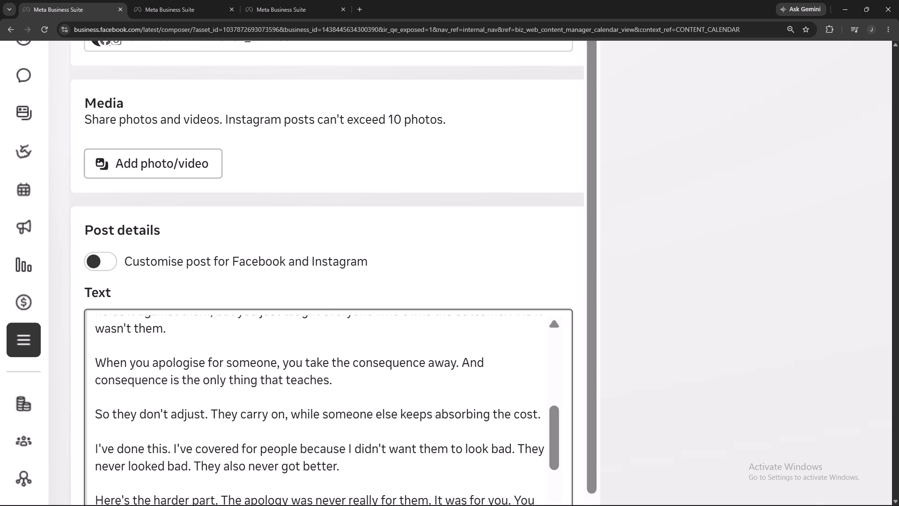
Replace the opening "So" with "The" in the don't-apologise paragraph so it starts "The next time it happens".
scroll(297, 416, "down", 1)
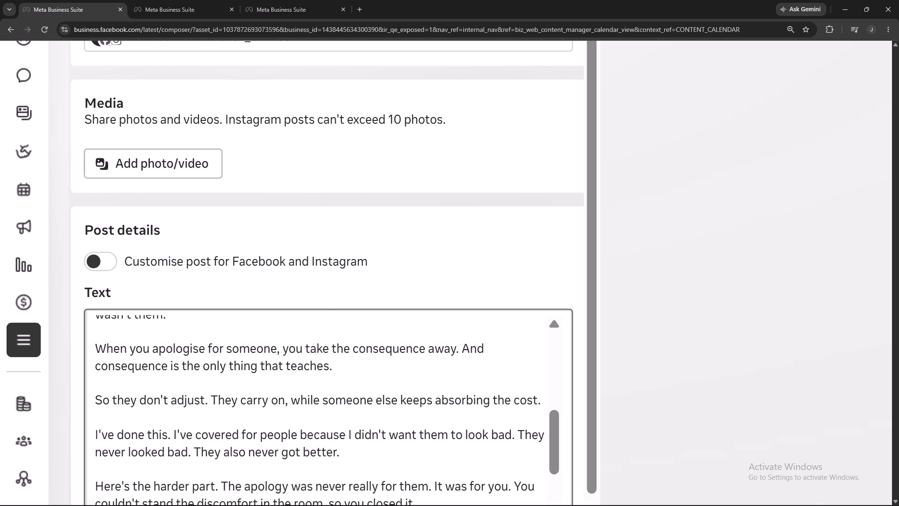
scroll(376, 409, "down", 1)
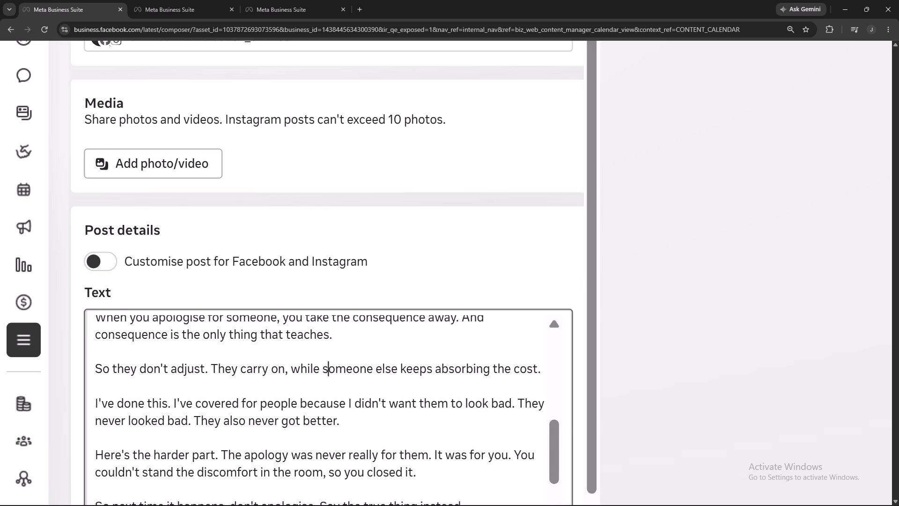
scroll(383, 409, "down", 1)
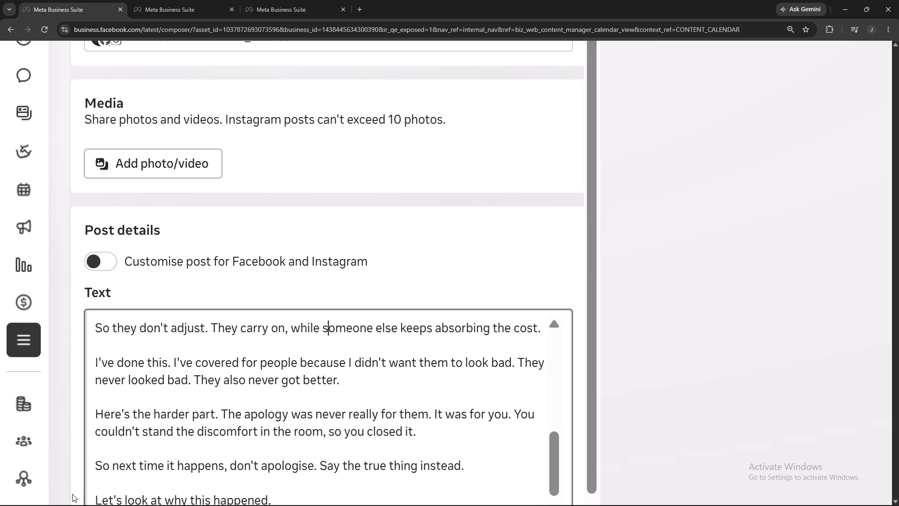
left_click(114, 463)
key("BackSpace")
key("BackSpace")
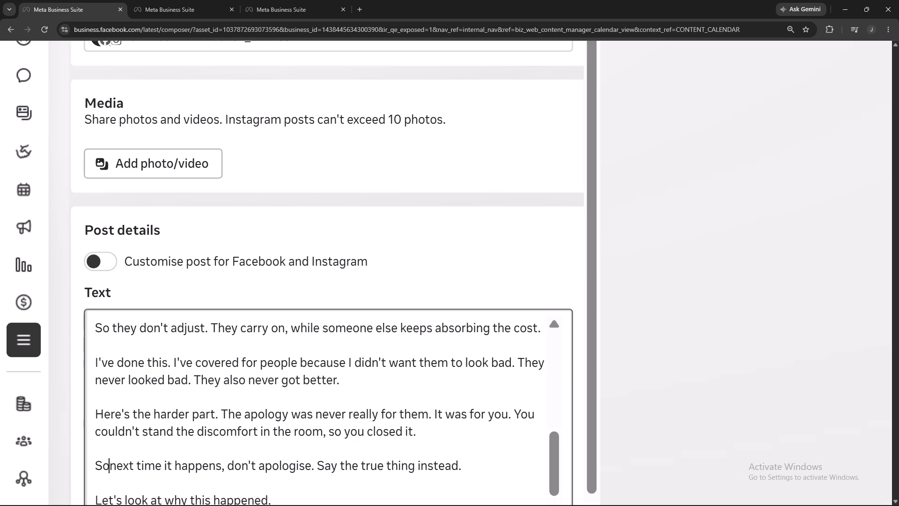
key("BackSpace")
key("BackSpace")
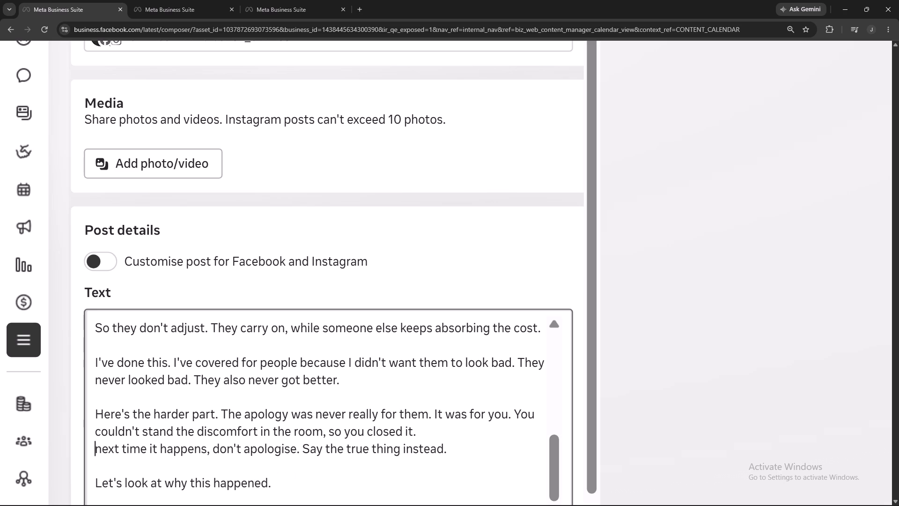
key("Return")
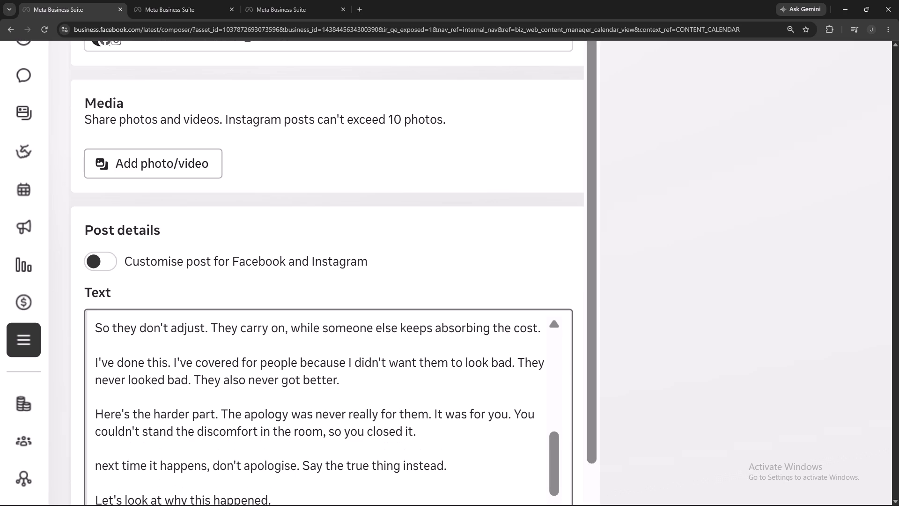
key("t")
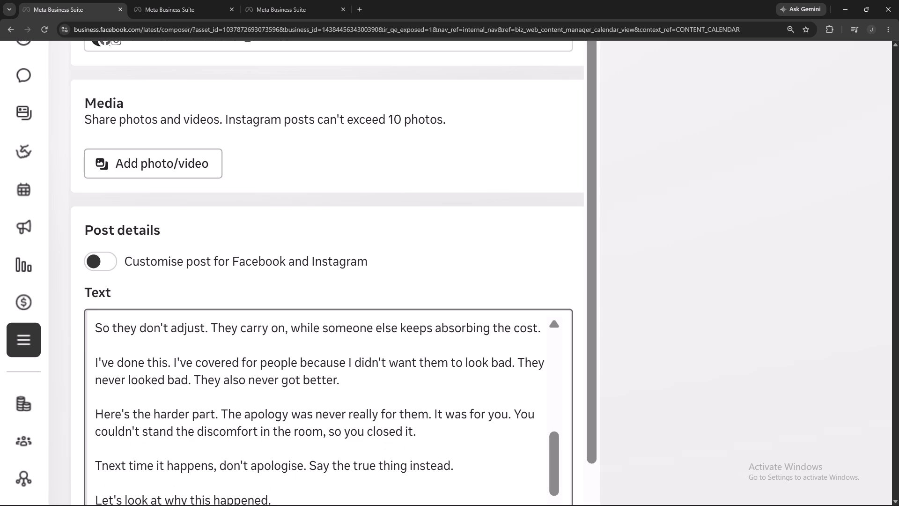
type("he")
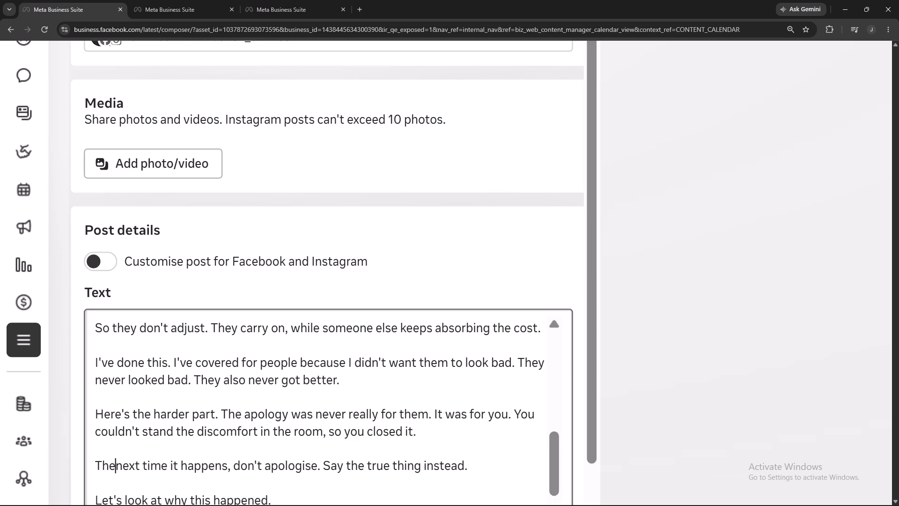
key("space")
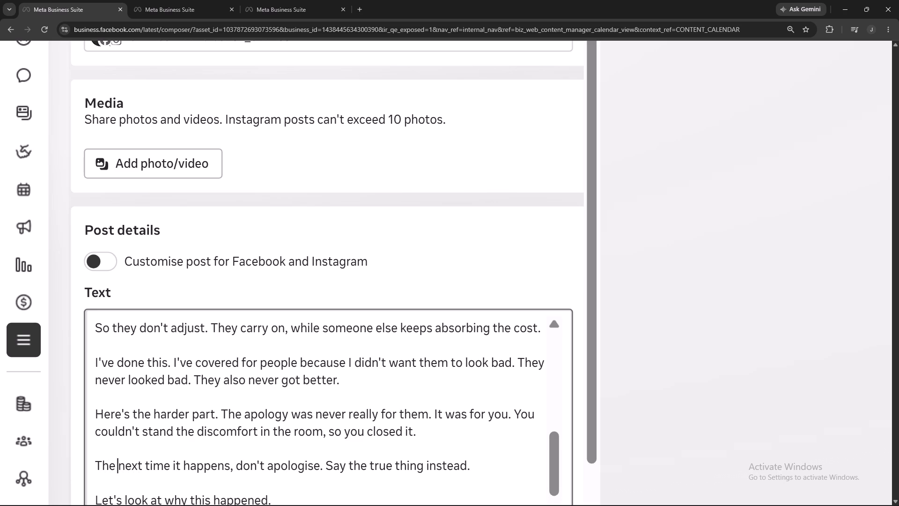
Remove the blank line between "Let's look at why this happened." and "It will be uncomfortable.".
scroll(245, 457, "down", 1)
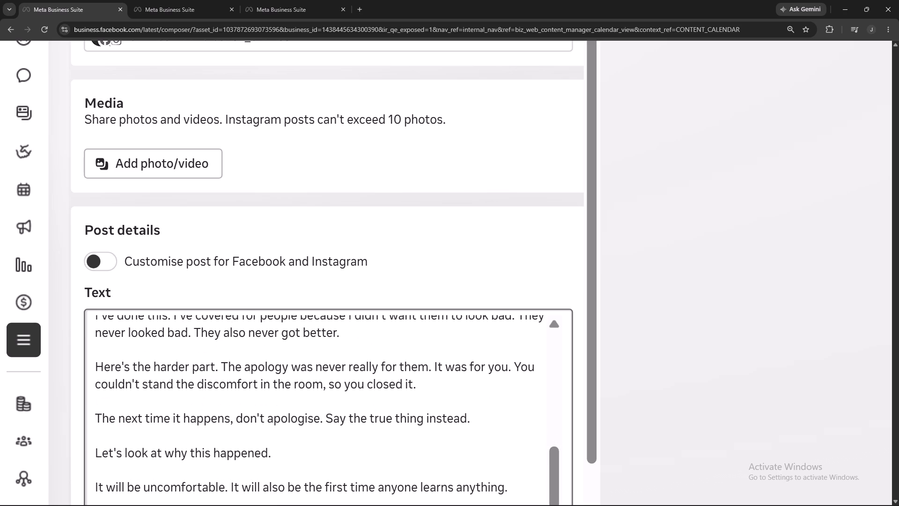
scroll(174, 443, "down", 1)
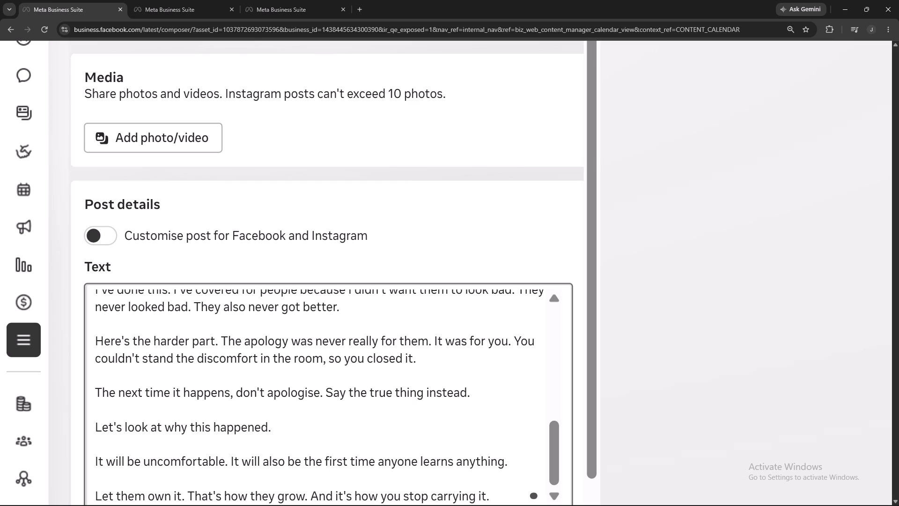
scroll(198, 434, "down", 1)
left_click(157, 417)
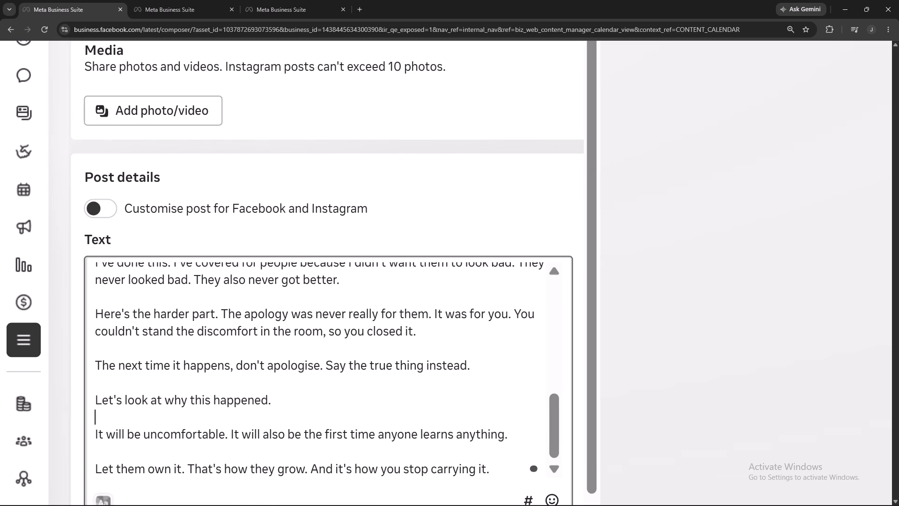
key("BackSpace")
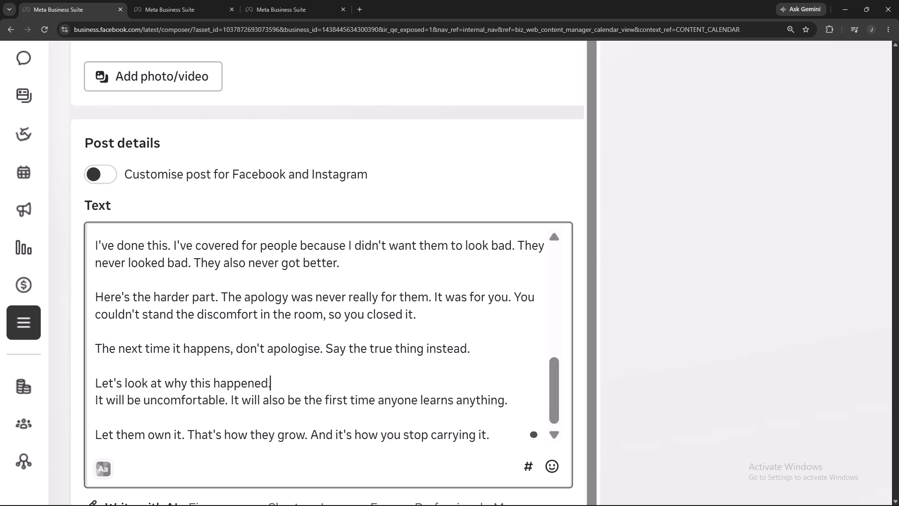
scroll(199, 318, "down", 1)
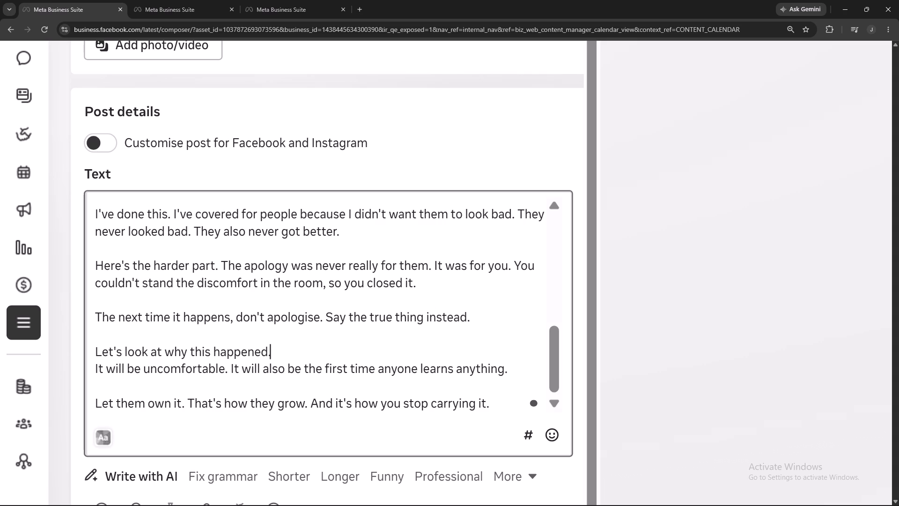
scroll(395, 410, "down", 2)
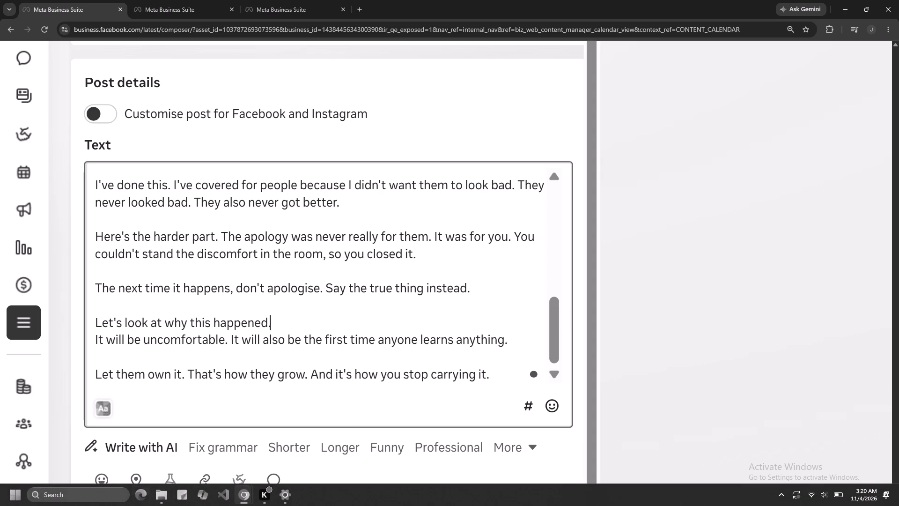
Switch to TradingView and examine the NZDUSD chart across timeframes from 1 minute up to 4 hours, finishing on 1 minute.
left_click(110, 491)
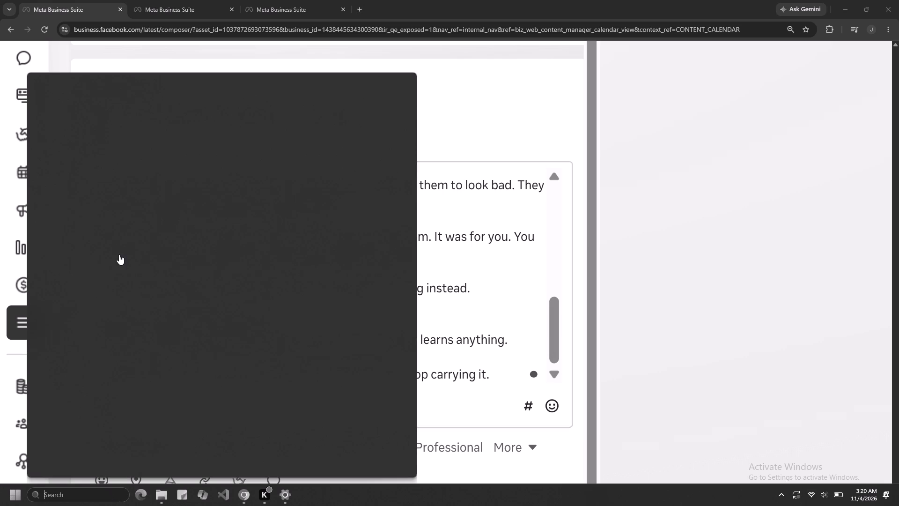
left_click(145, 371)
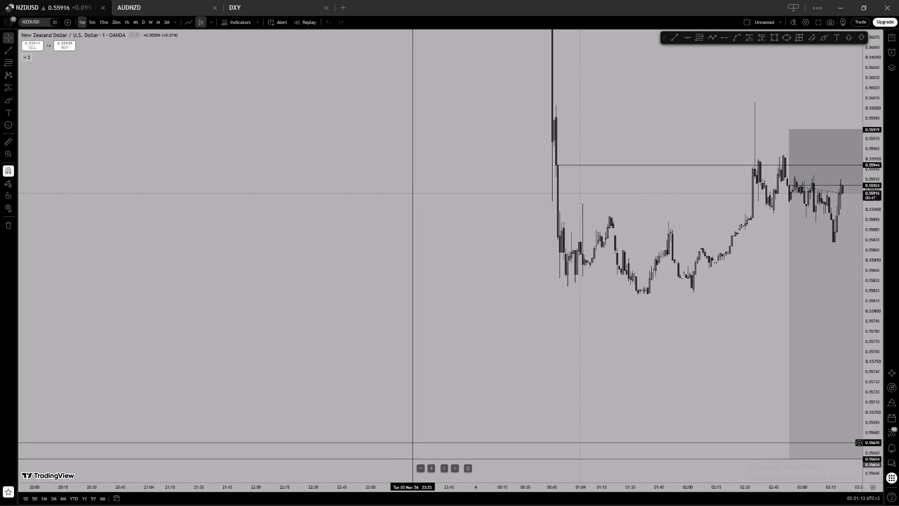
left_click_drag(668, 340, 339, 363)
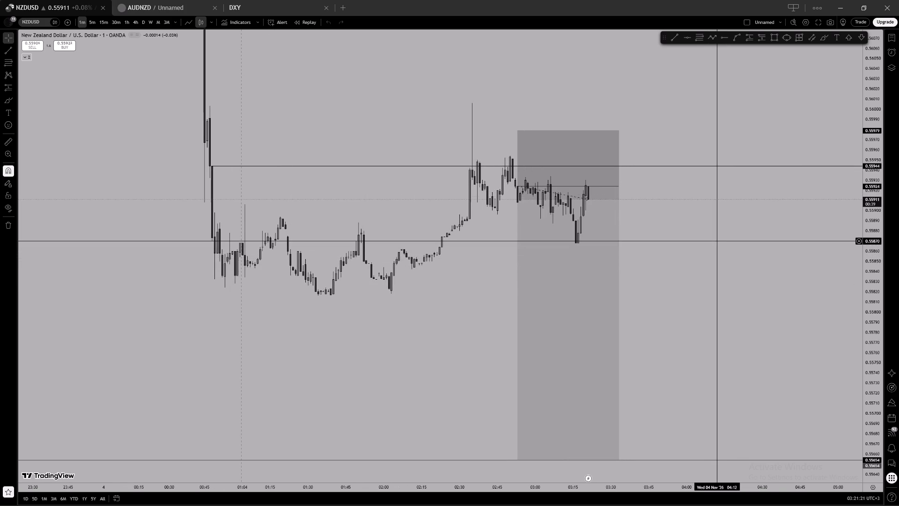
left_click_drag(671, 251, 719, 259)
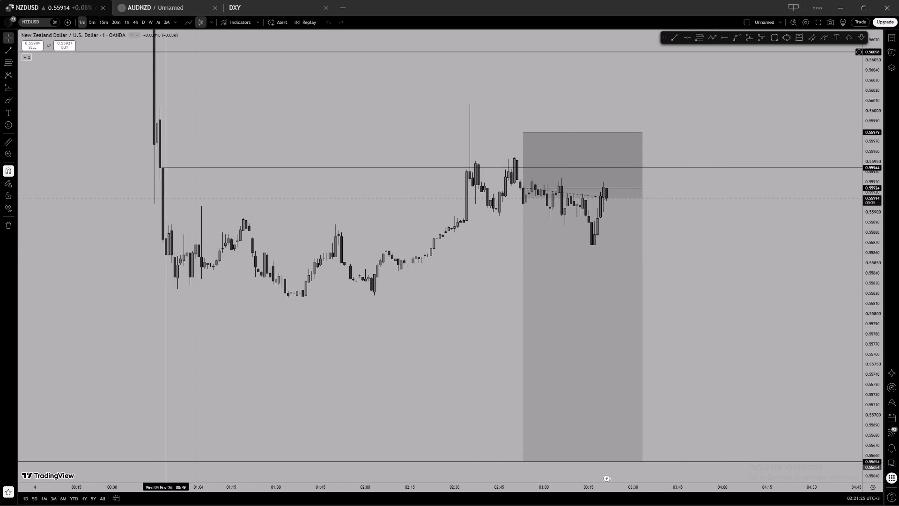
left_click(90, 24)
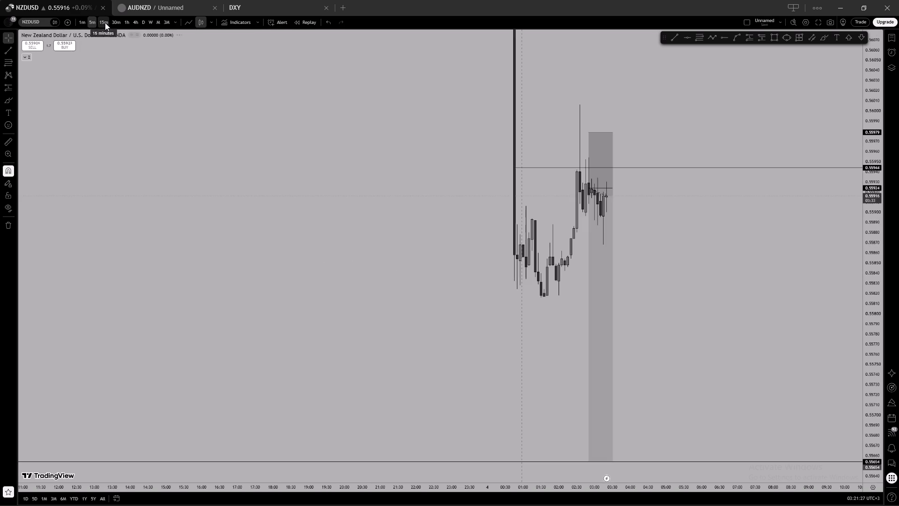
left_click(105, 22)
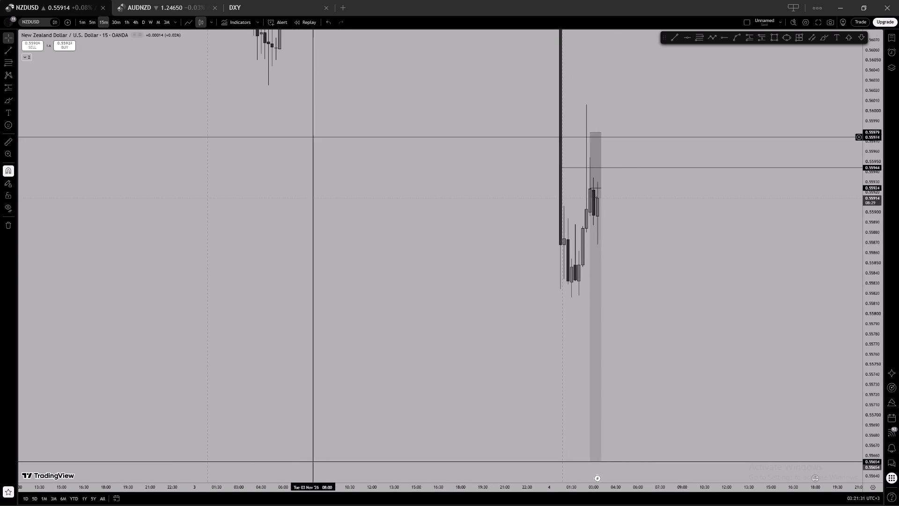
left_click(112, 21)
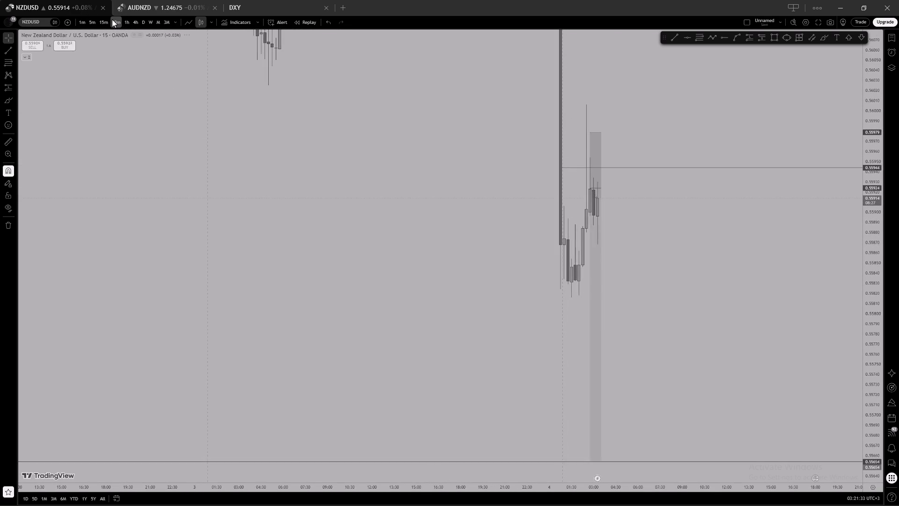
left_click(127, 20)
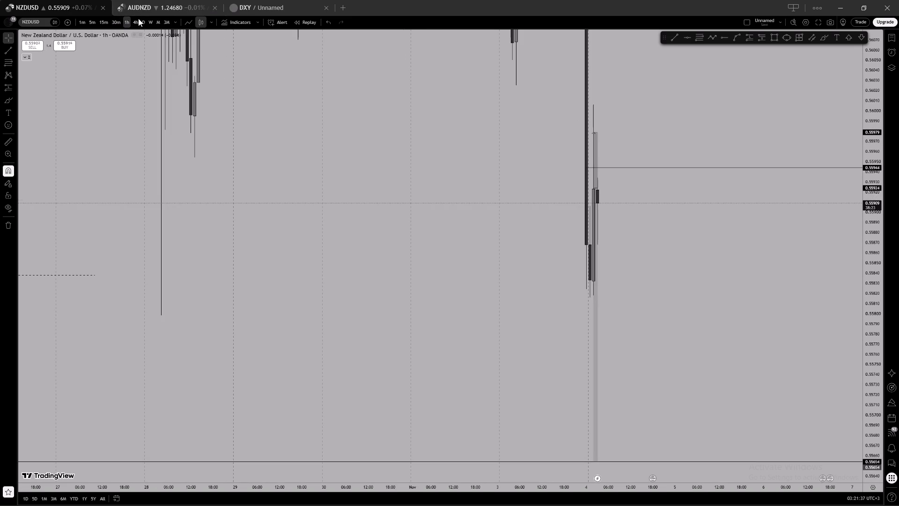
left_click(134, 22)
left_click(126, 22)
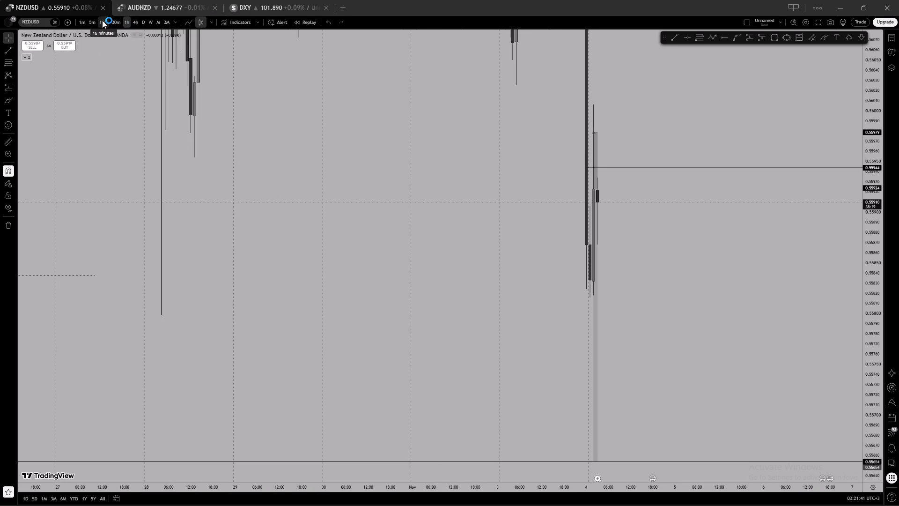
left_click(104, 20)
left_click(94, 21)
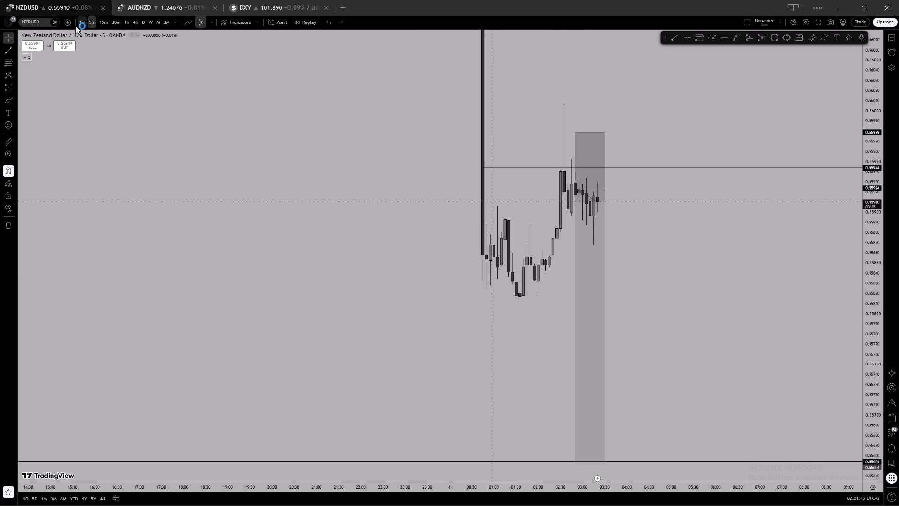
left_click(83, 22)
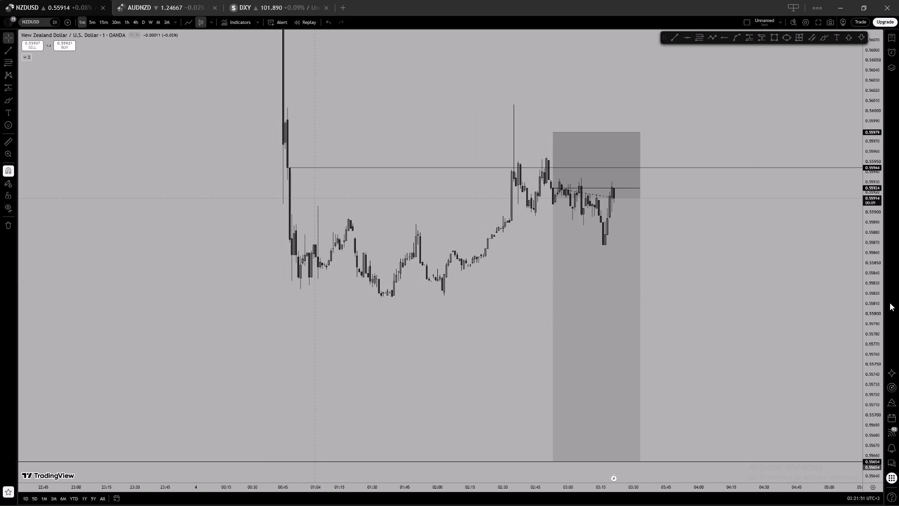
Examine the recent price action and marked trade positions on the 1-minute NZDUSD and AUDNZD charts.
left_click_drag(879, 321, 855, 249)
left_click_drag(823, 309, 744, 259)
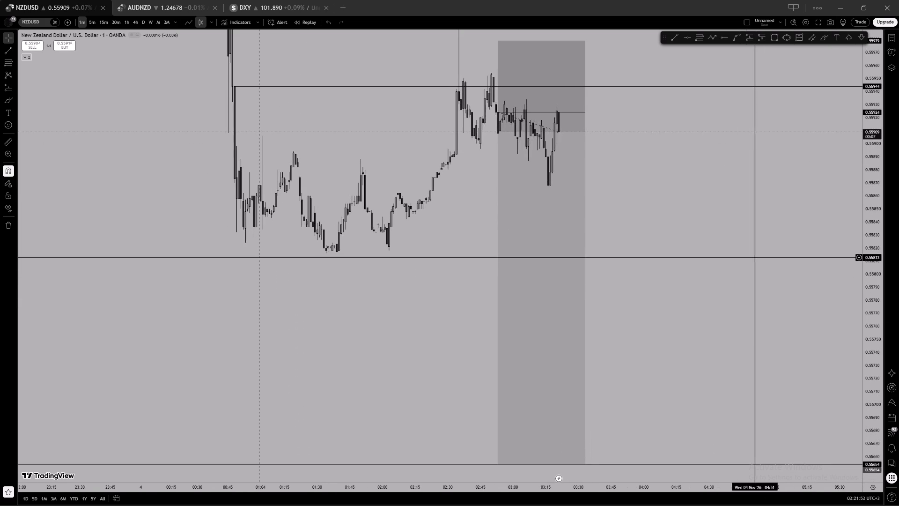
left_click_drag(868, 192, 858, 281)
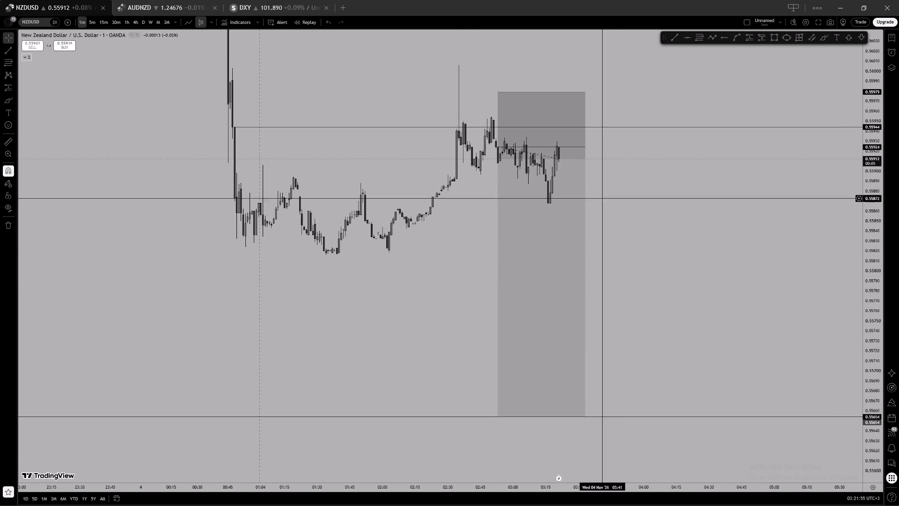
left_click(143, 2)
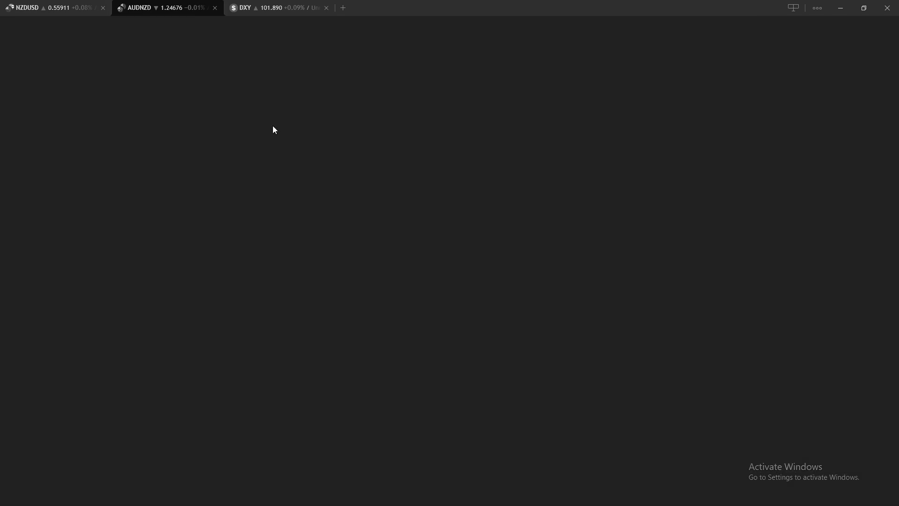
left_click_drag(612, 93, 346, 124)
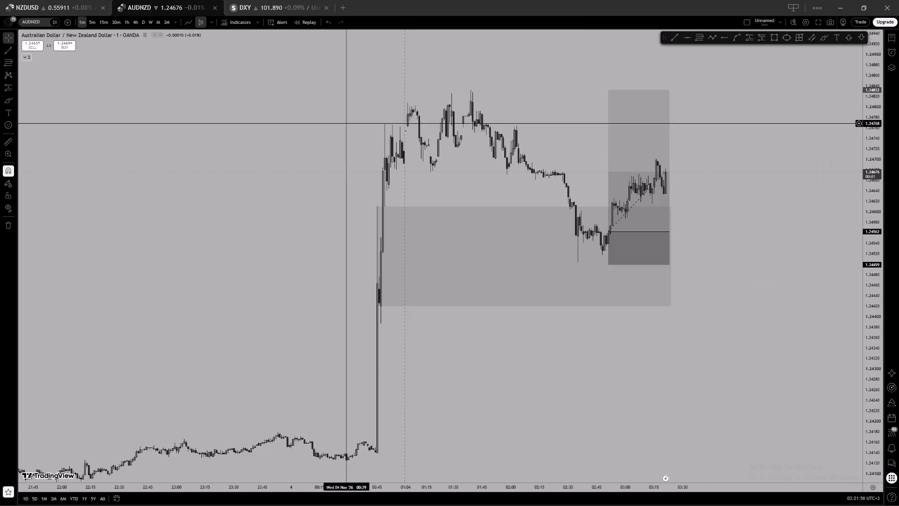
left_click_drag(755, 146, 755, 145)
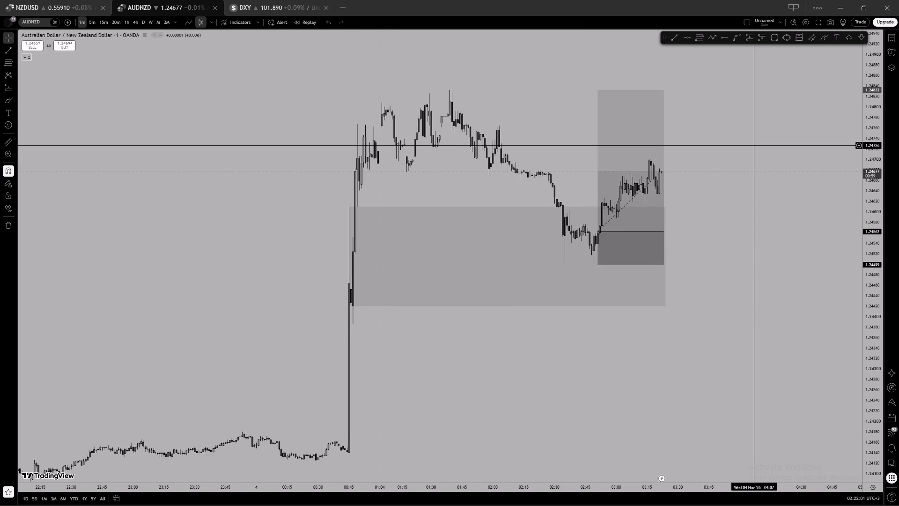
left_click_drag(755, 145, 646, 164)
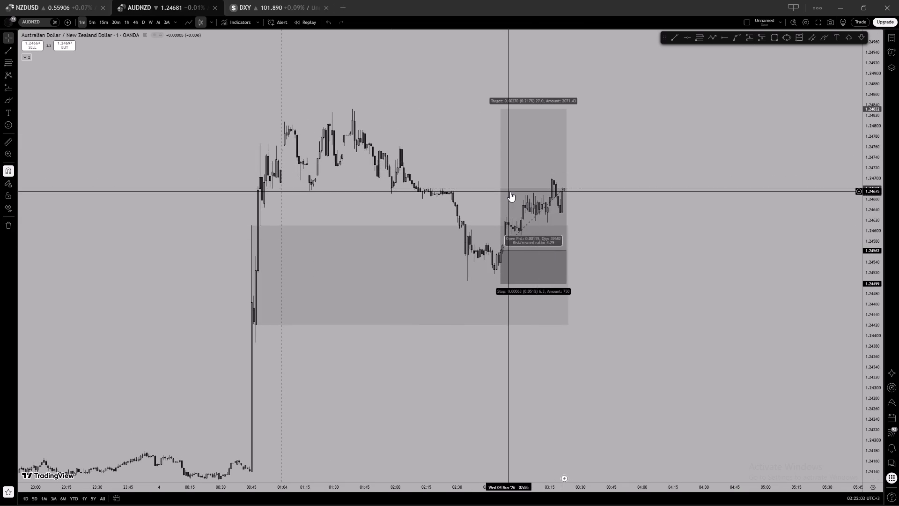
left_click(590, 181)
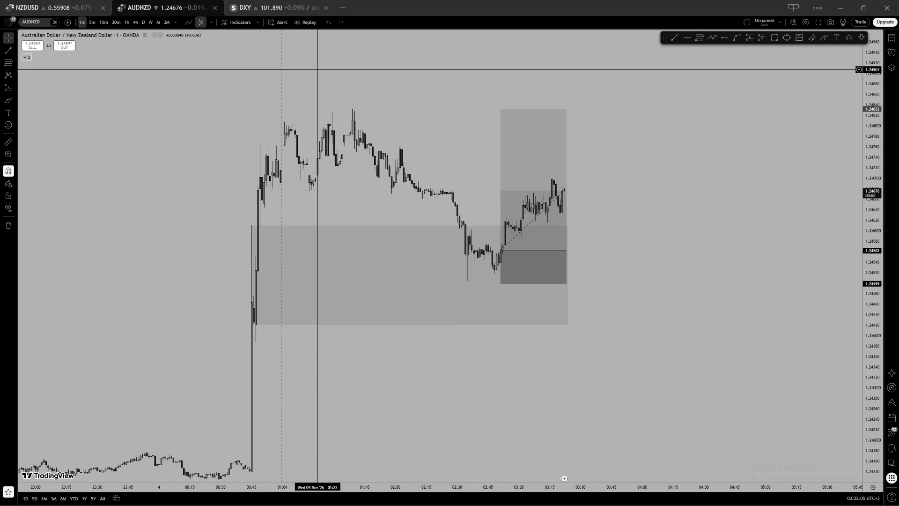
Bring up the 4-hour DXY chart and show the watchlist beside it.
left_click(256, 0)
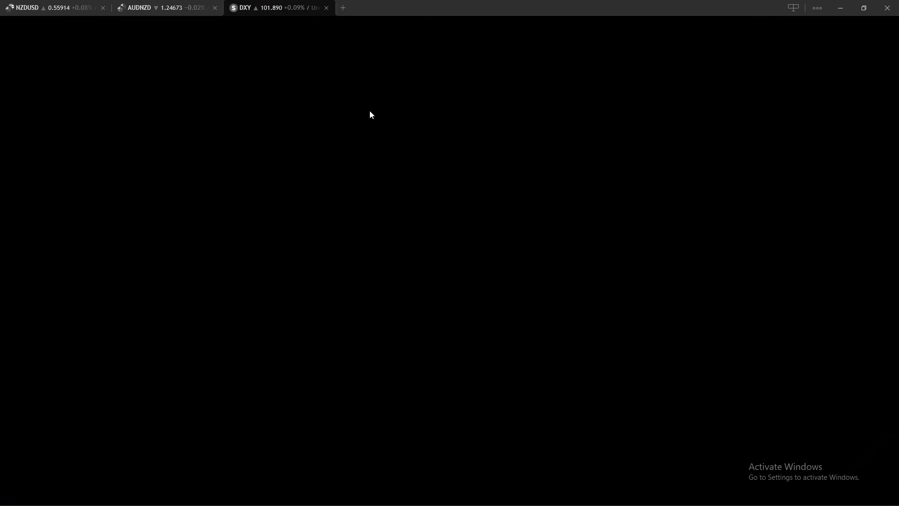
left_click_drag(614, 176, 416, 174)
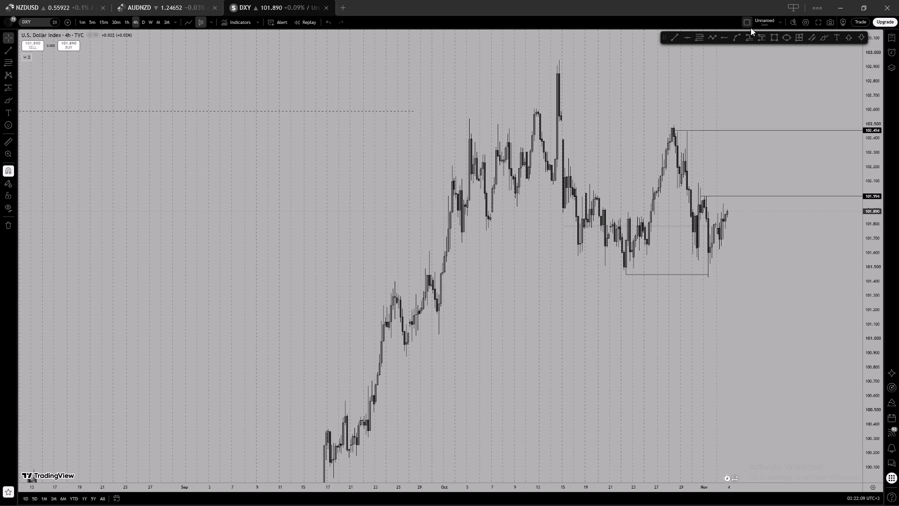
left_click(894, 28)
left_click(893, 34)
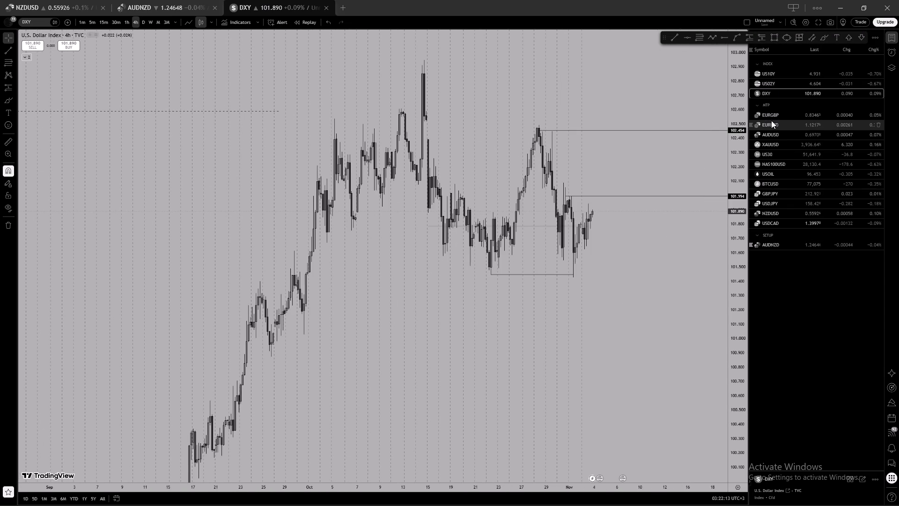
Examine the EURUSD and AUDUSD charts from the watchlist on the 4-hour timeframe.
left_click(771, 120)
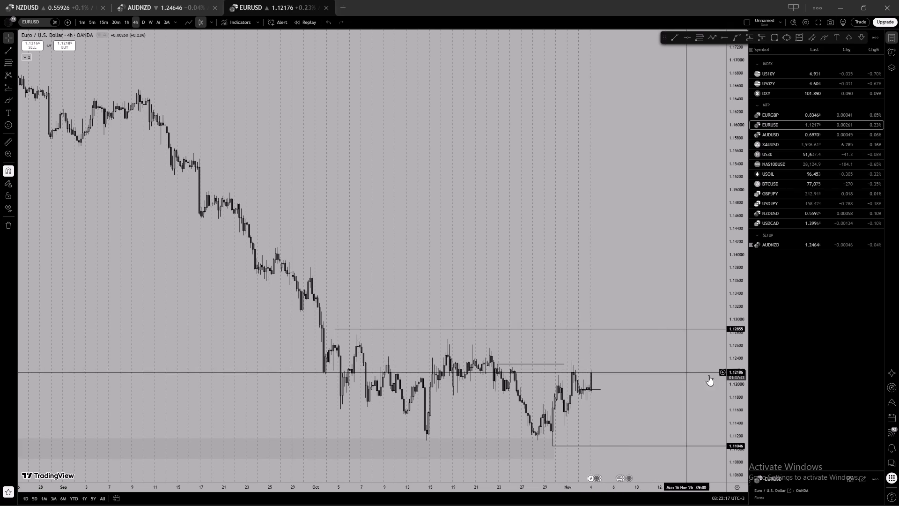
left_click_drag(741, 397, 689, 239)
left_click_drag(630, 393, 572, 87)
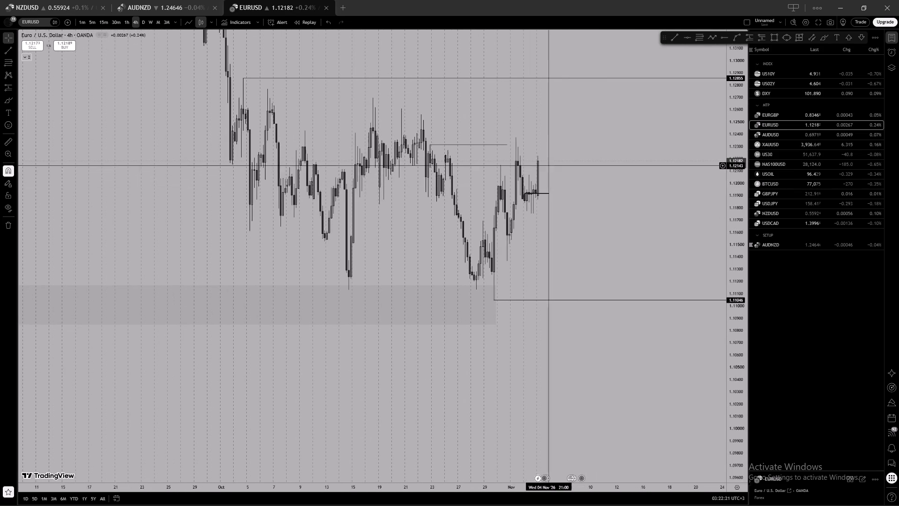
scroll(561, 178, "up", 1)
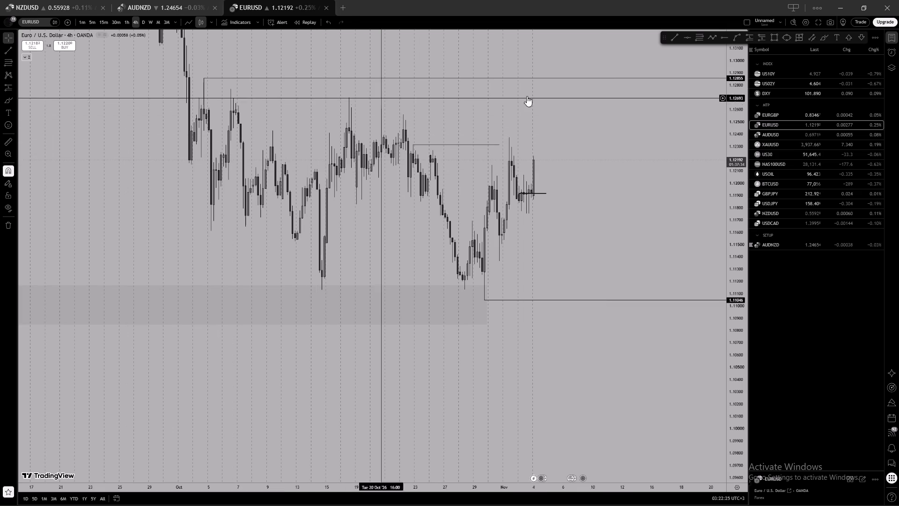
left_click(788, 133)
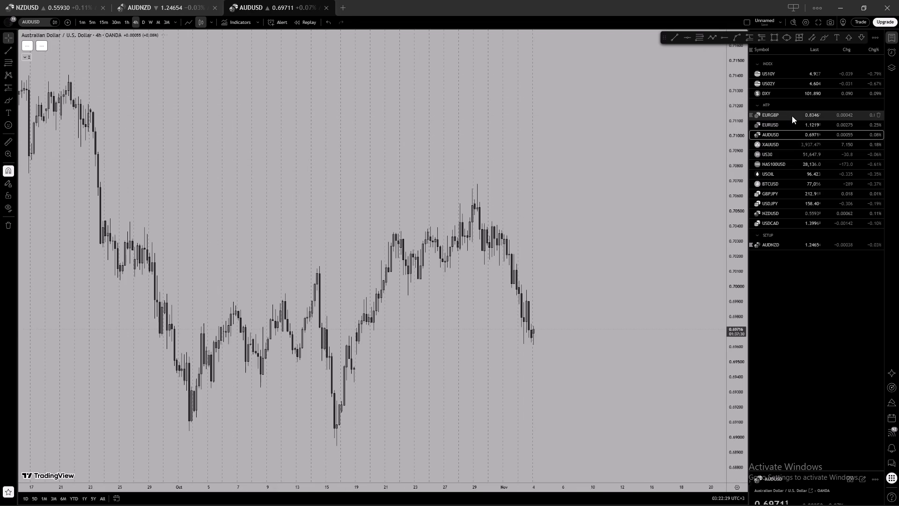
Examine the EURGBP chart across the 4-hour, 1-hour, 15-minute, 5-minute and 1-minute timeframes, finishing on 5 minutes.
left_click(792, 116)
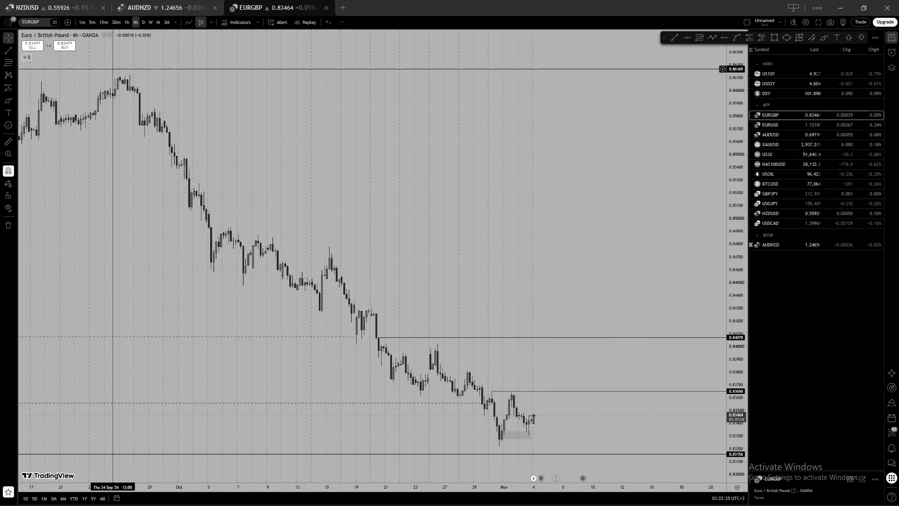
left_click(127, 23)
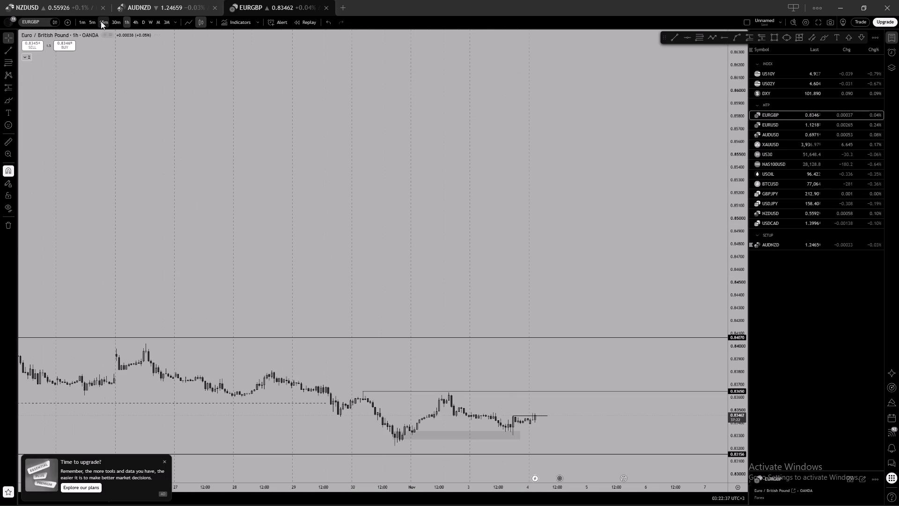
left_click(101, 21)
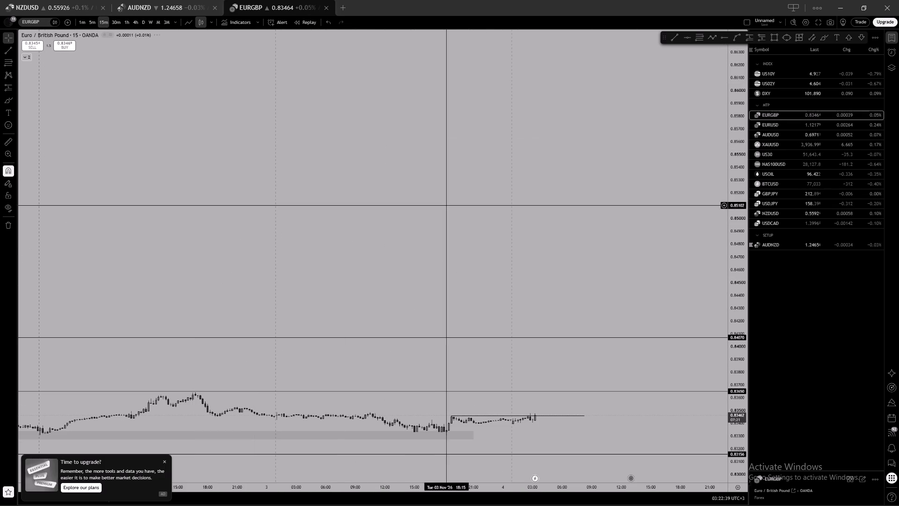
left_click_drag(737, 335, 670, 23)
left_click_drag(556, 314, 571, 0)
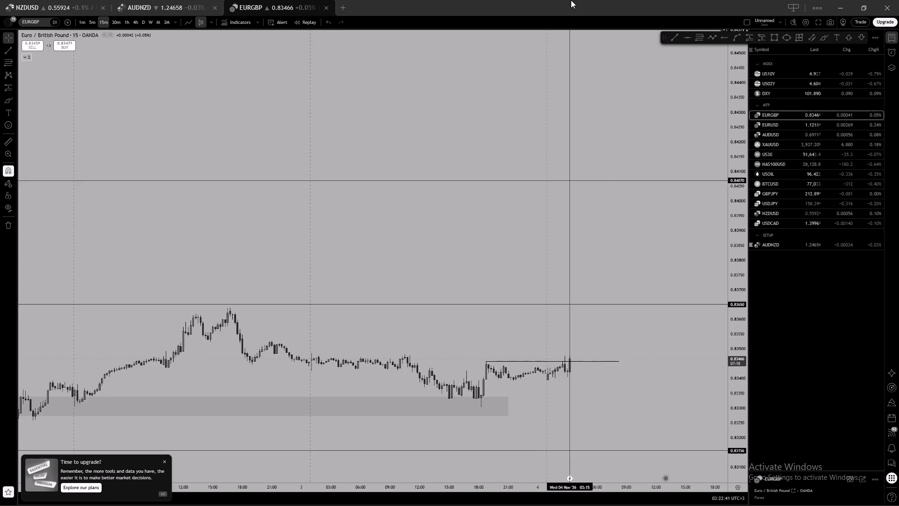
left_click_drag(742, 359, 692, 120)
left_click_drag(634, 369, 625, 375)
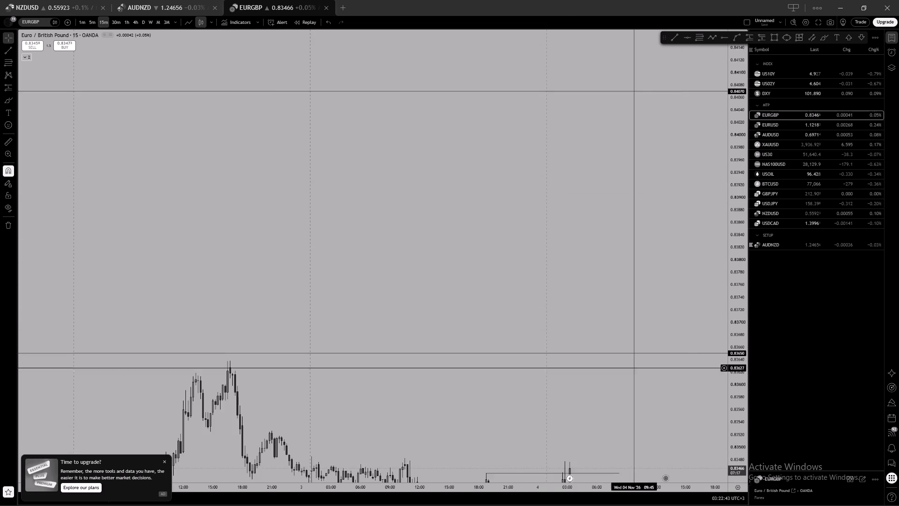
left_click_drag(625, 375, 584, 97)
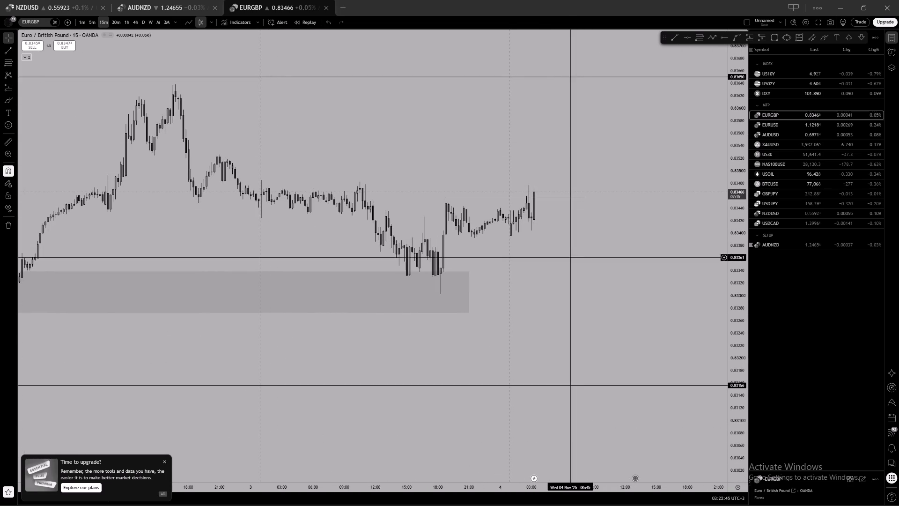
left_click_drag(567, 207, 567, 205)
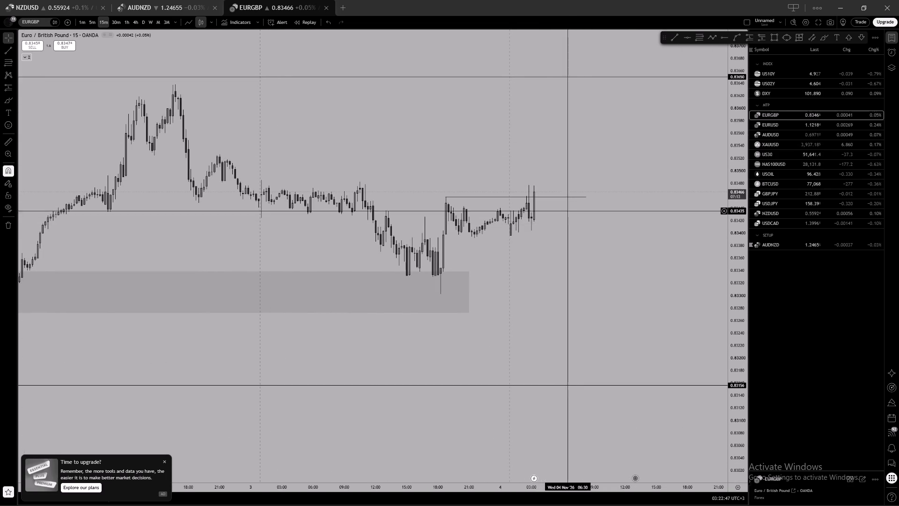
left_click_drag(567, 205, 443, 197)
left_click(93, 24)
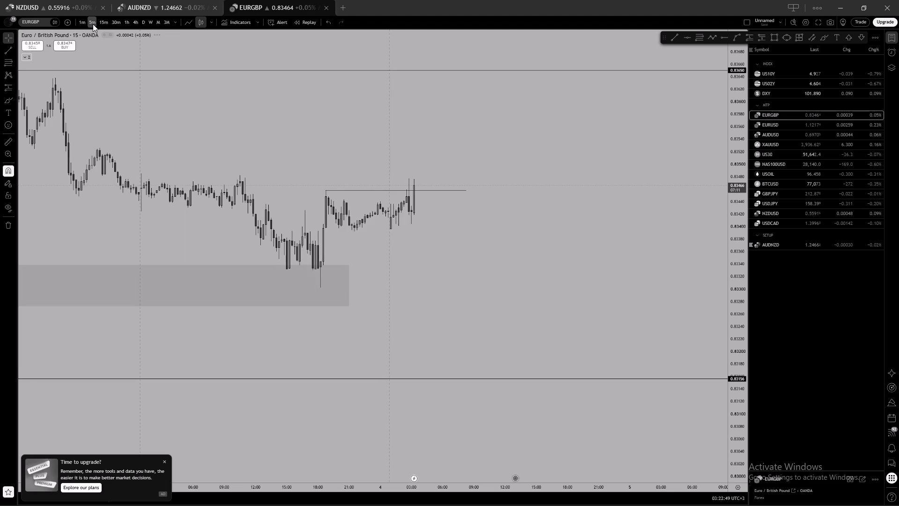
left_click(84, 23)
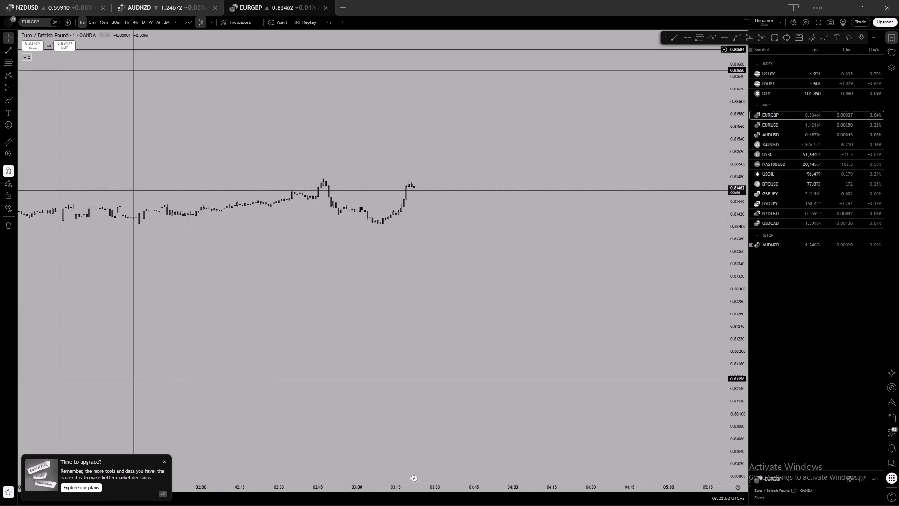
left_click(93, 21)
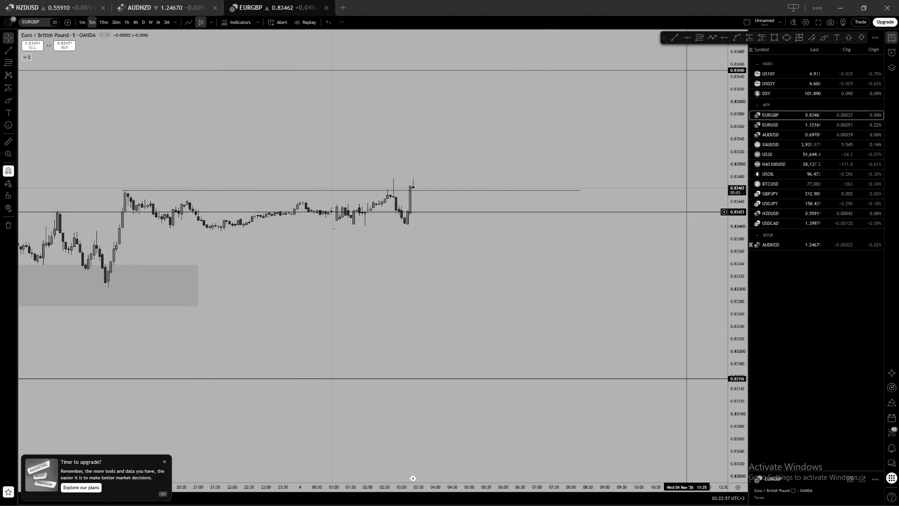
left_click_drag(739, 244, 654, 0)
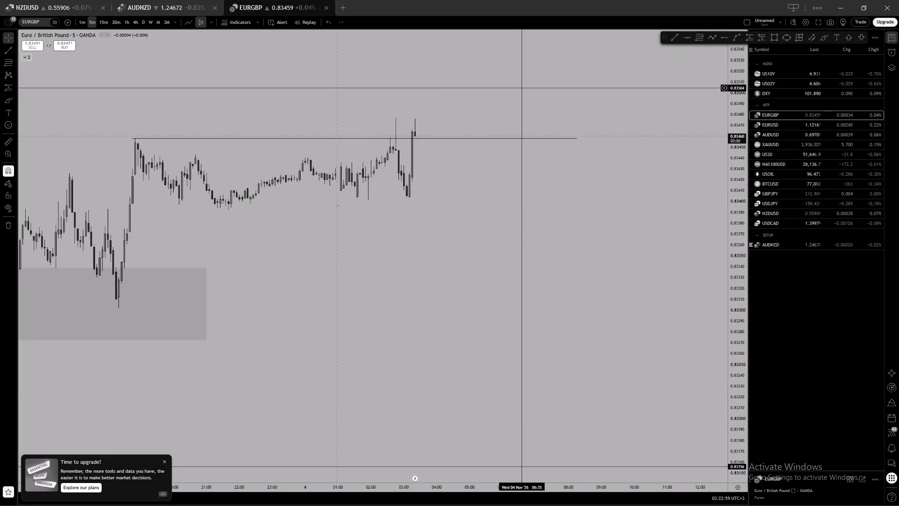
left_click_drag(472, 103, 553, 167)
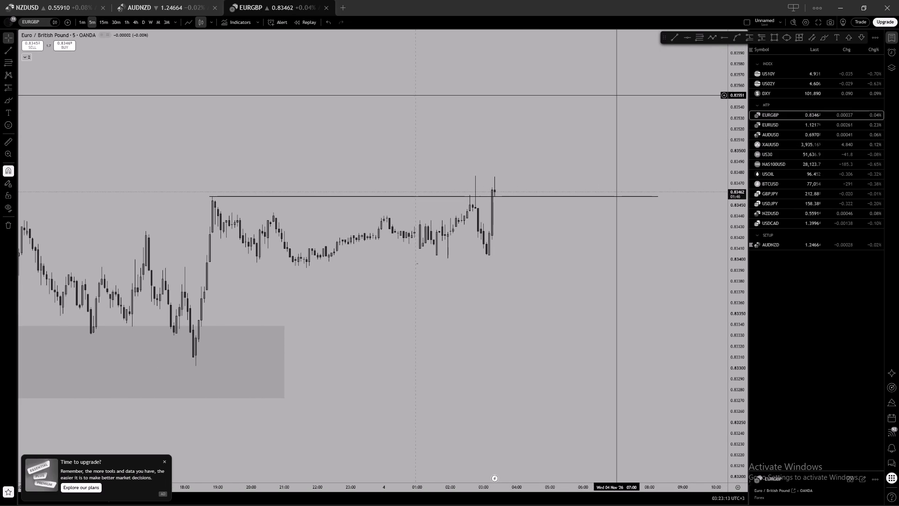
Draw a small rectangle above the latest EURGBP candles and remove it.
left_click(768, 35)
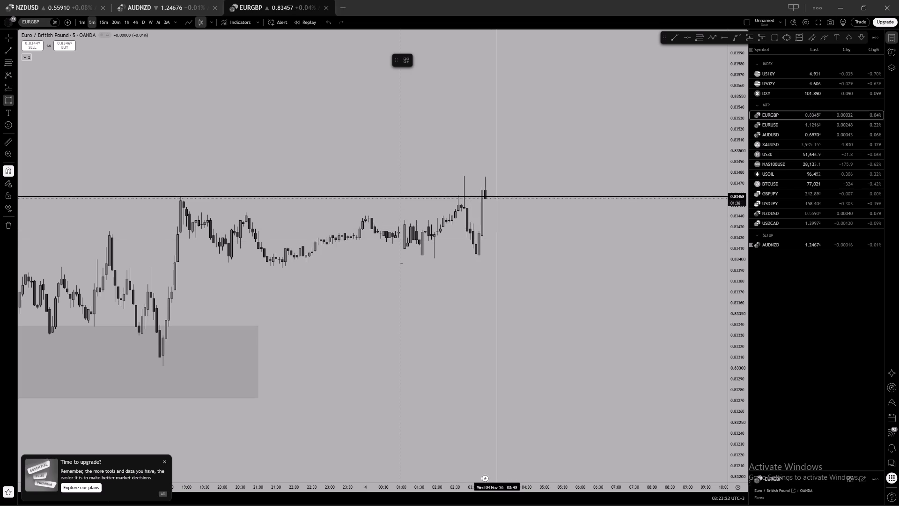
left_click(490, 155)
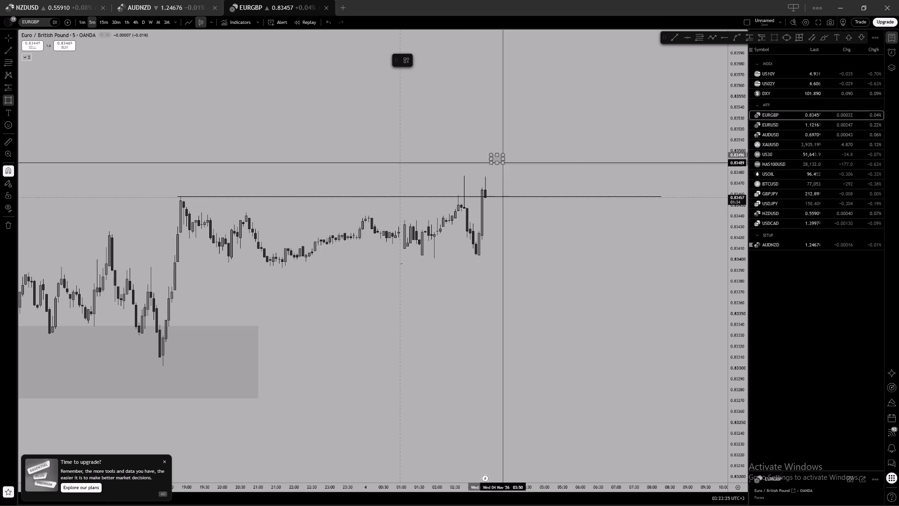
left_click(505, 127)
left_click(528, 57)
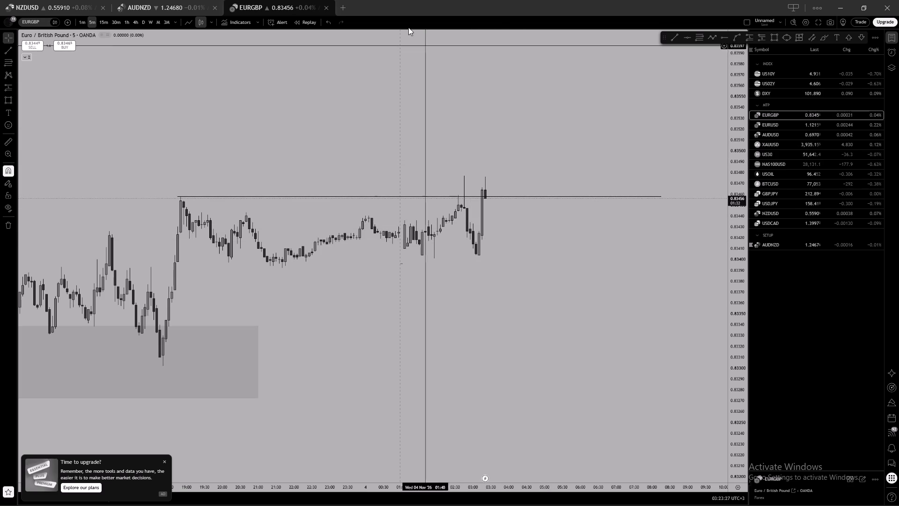
Review EURUSD and XAUUSD on the 5-minute timeframe, and DXY on 5 minutes and 4 hours.
left_click(776, 124)
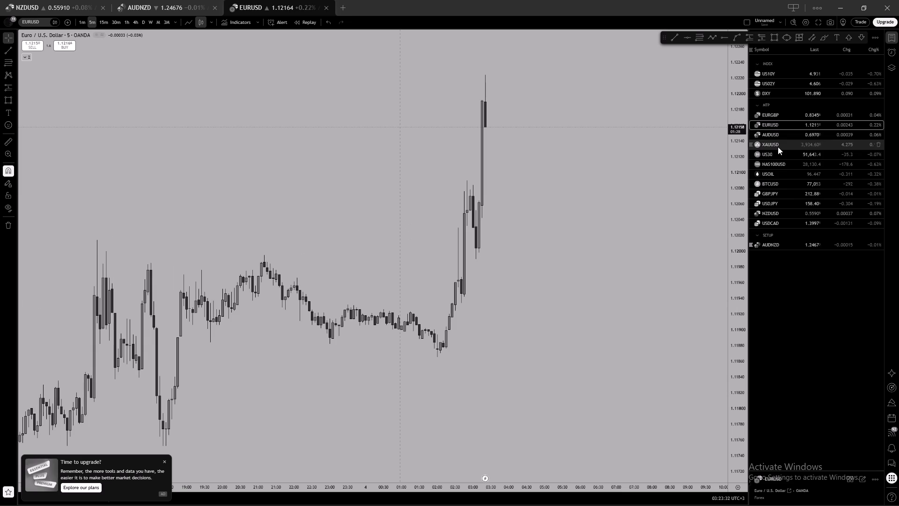
left_click(778, 147)
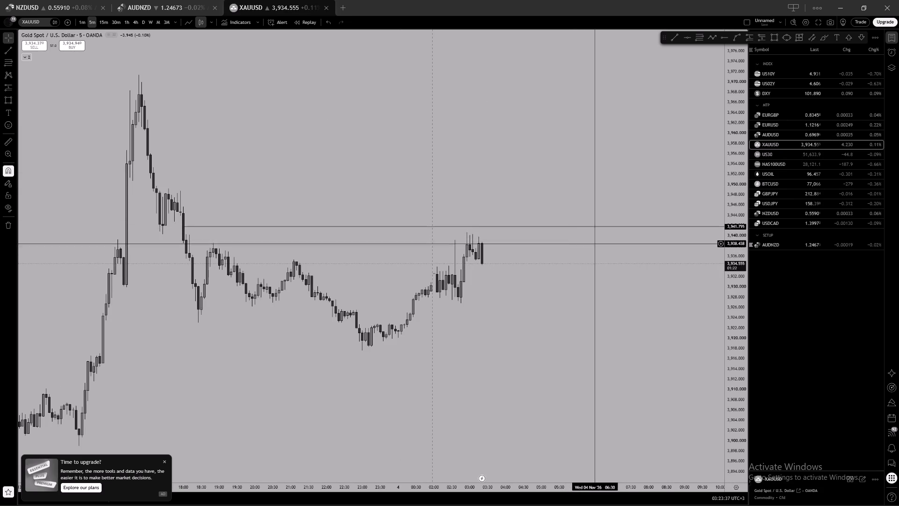
left_click(781, 125)
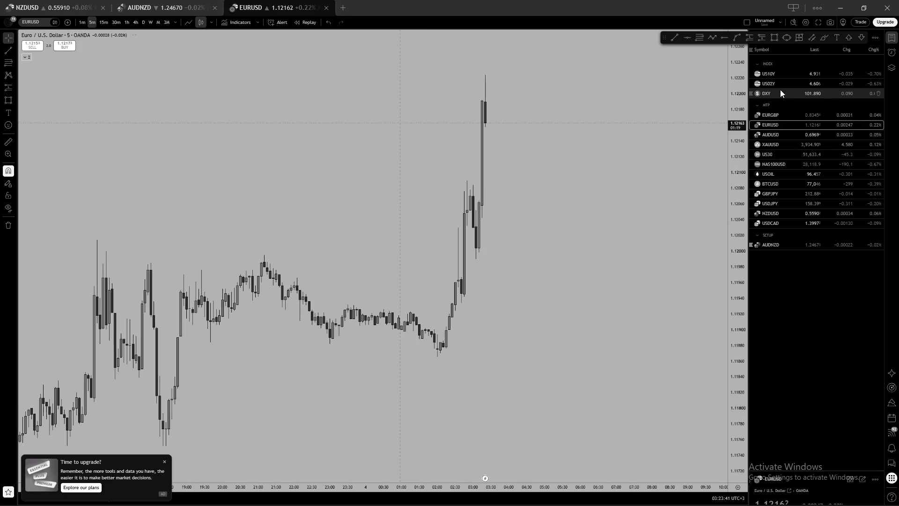
left_click(780, 89)
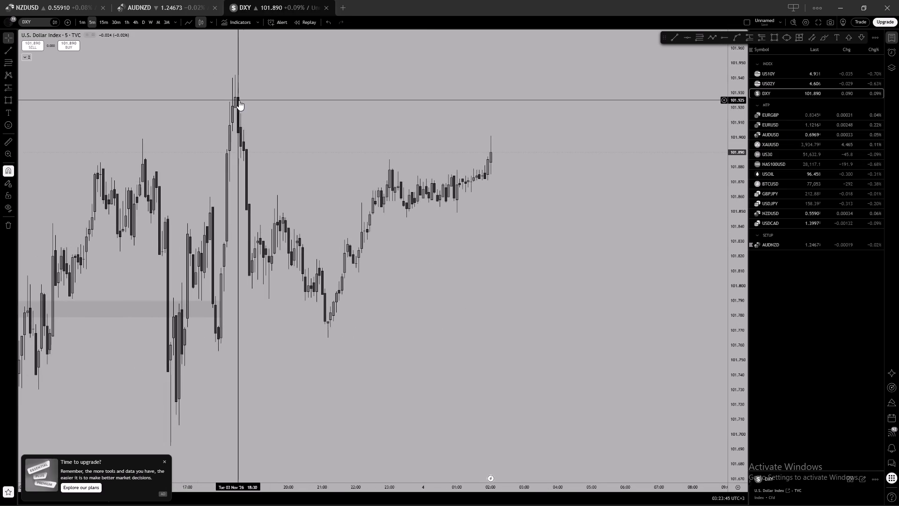
left_click(135, 22)
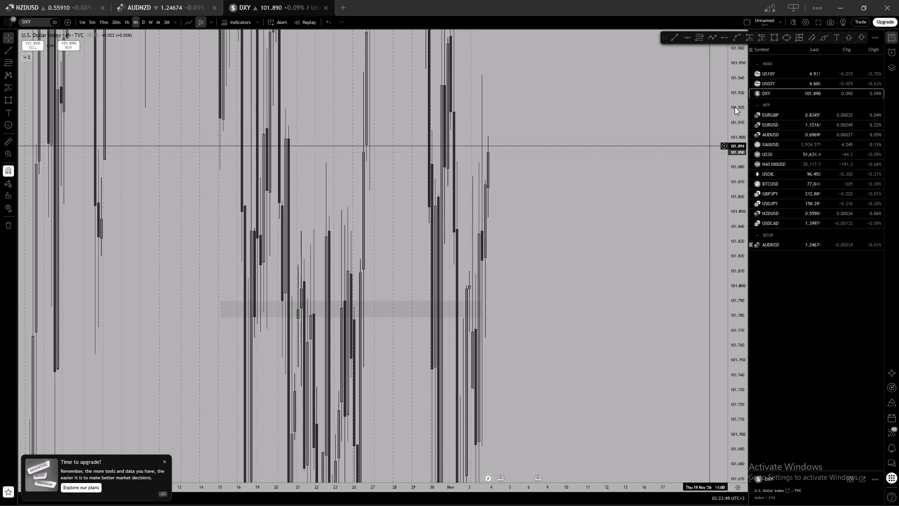
left_click_drag(742, 83, 591, 505)
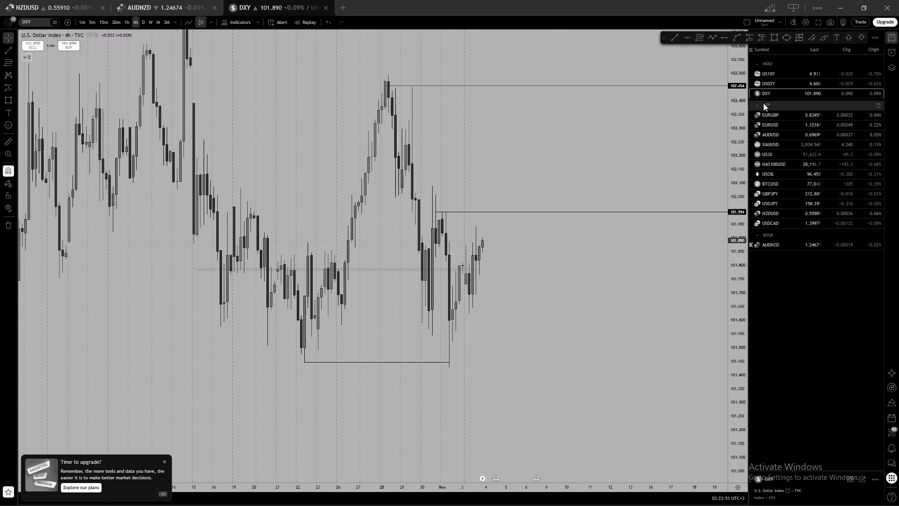
Hide the watchlist, review the DXY, AUDNZD and NZDUSD charts after restoring the data connection, and close TradingView.
left_click(893, 35)
left_click(581, 130)
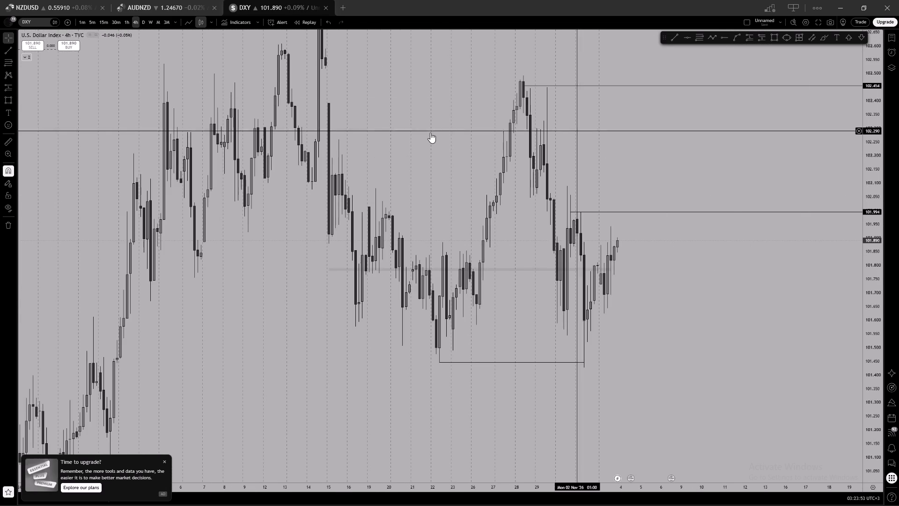
left_click(150, 0)
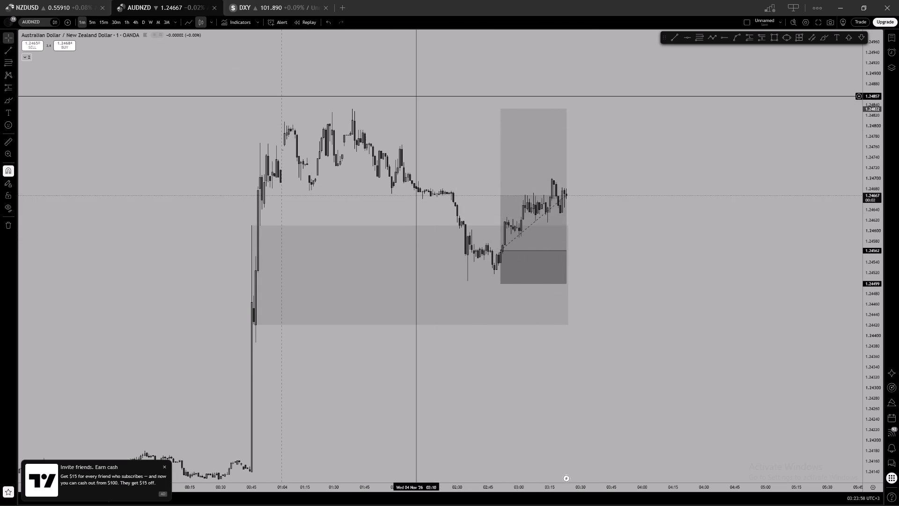
left_click(57, 7)
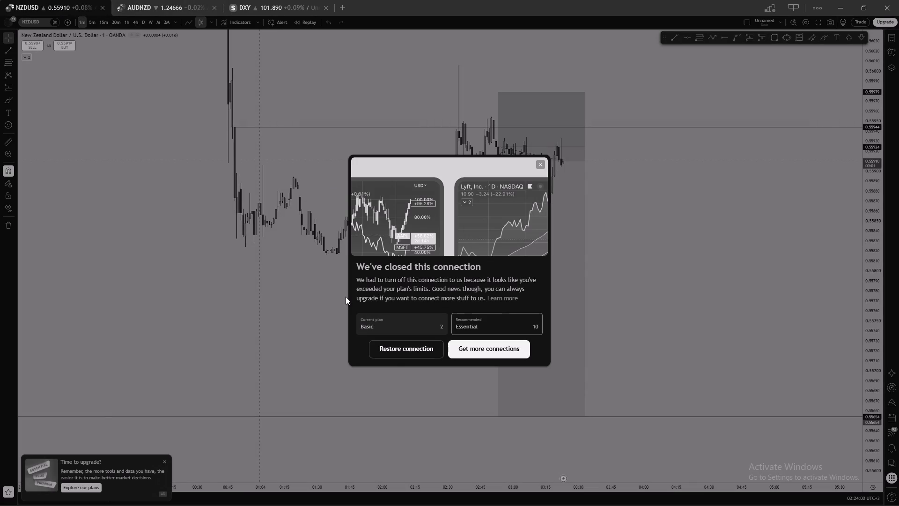
left_click(396, 354)
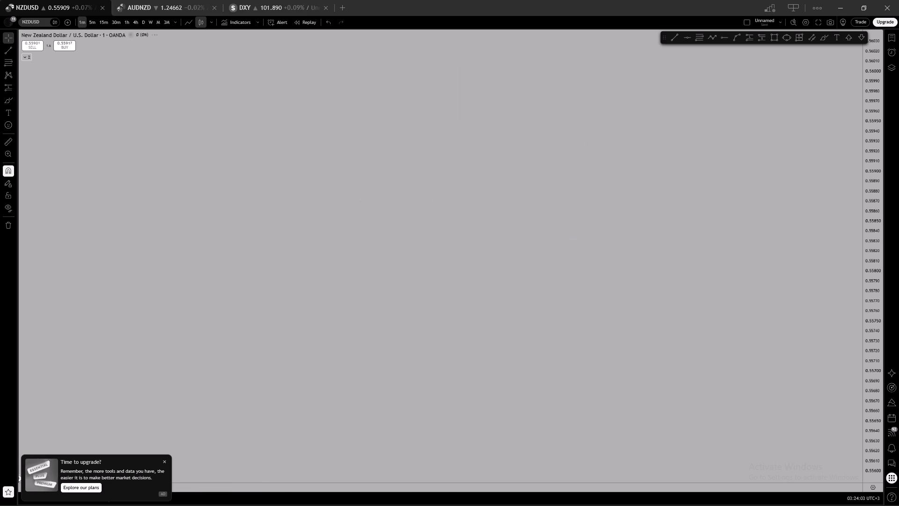
left_click(667, 196)
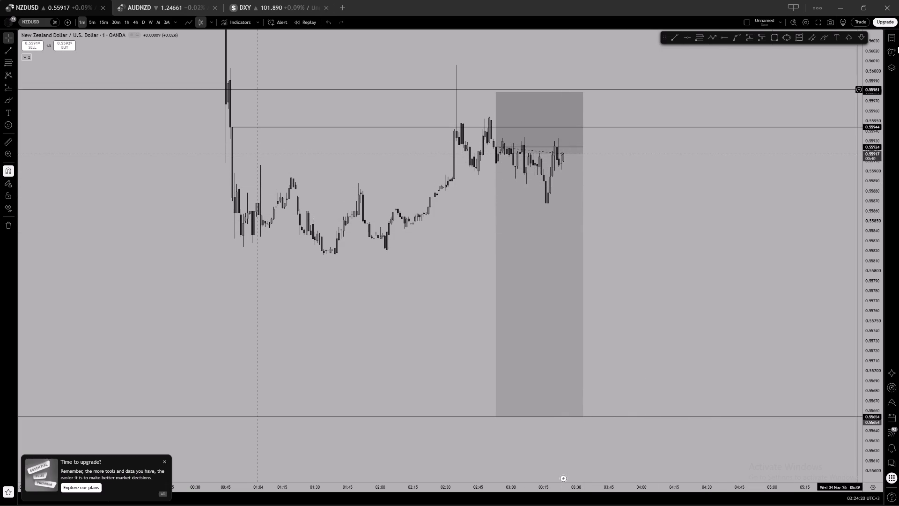
left_click(887, 3)
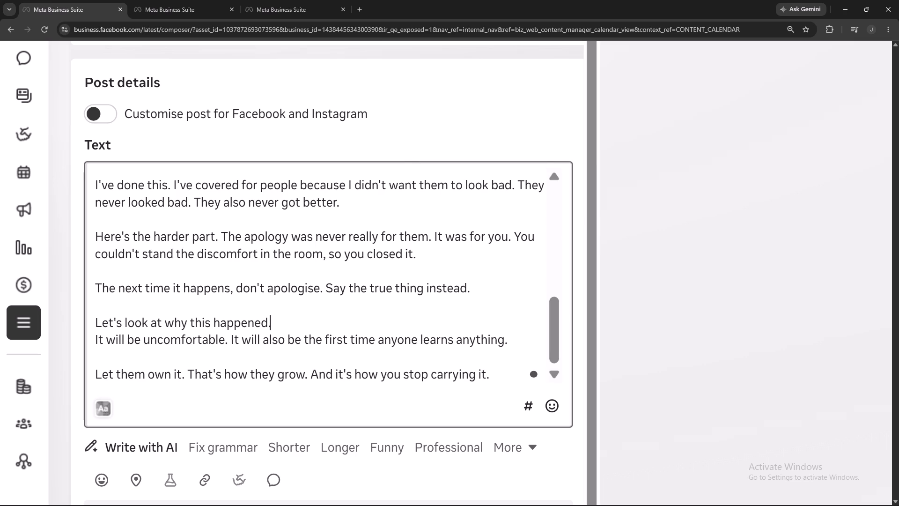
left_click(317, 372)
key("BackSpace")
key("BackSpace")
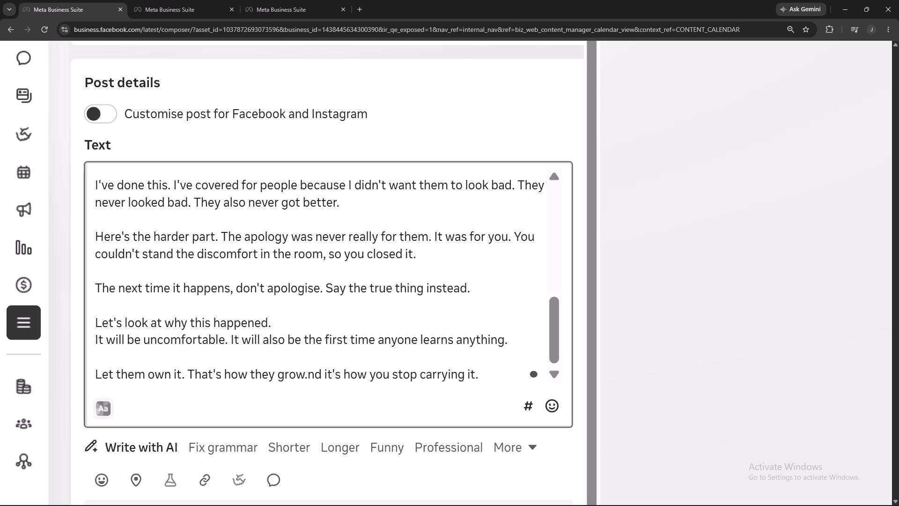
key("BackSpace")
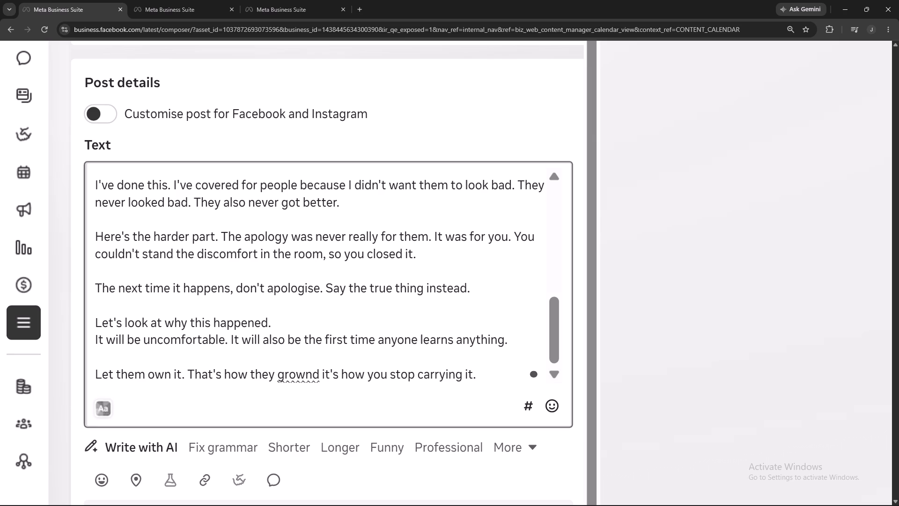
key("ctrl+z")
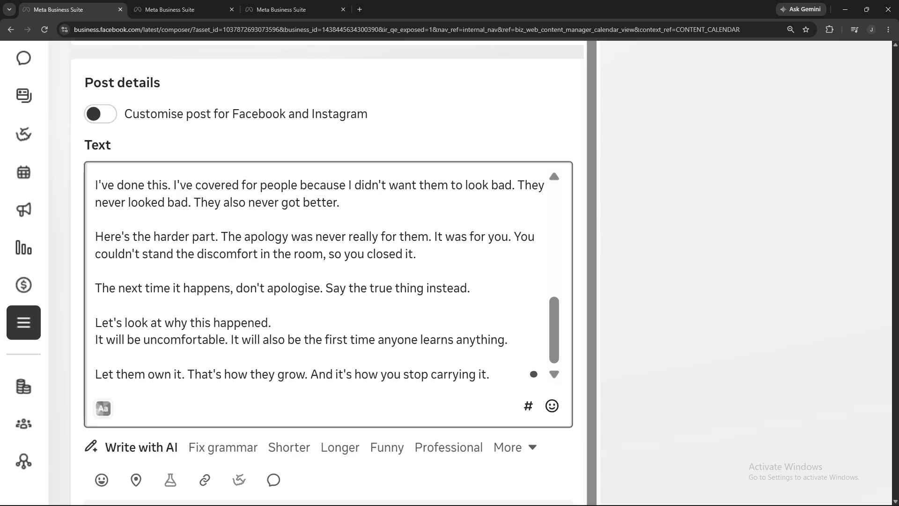
Remove "And" from the post's last line so its final sentence reads "It's how you stop carrying it.".
left_click(339, 371)
key("BackSpace")
key("BackSpace")
key("BackSpace")
key("BackSpace")
key("BackSpace")
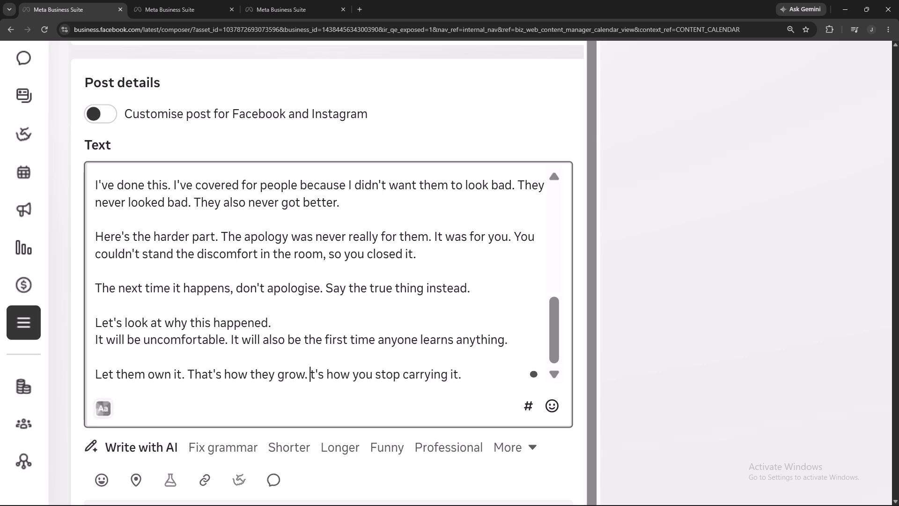
key("i")
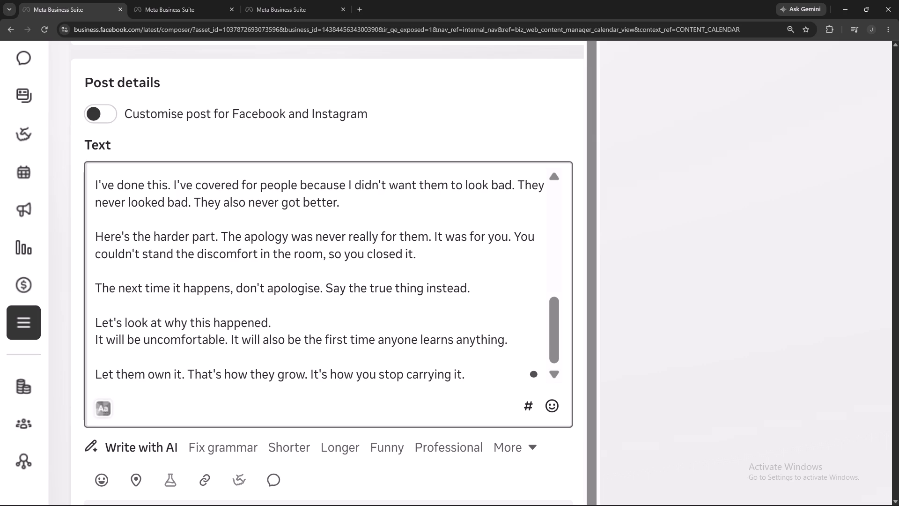
Compare the opening of the apology post with the opening of the second draft about handling something quietly.
scroll(270, 313, "up", 8)
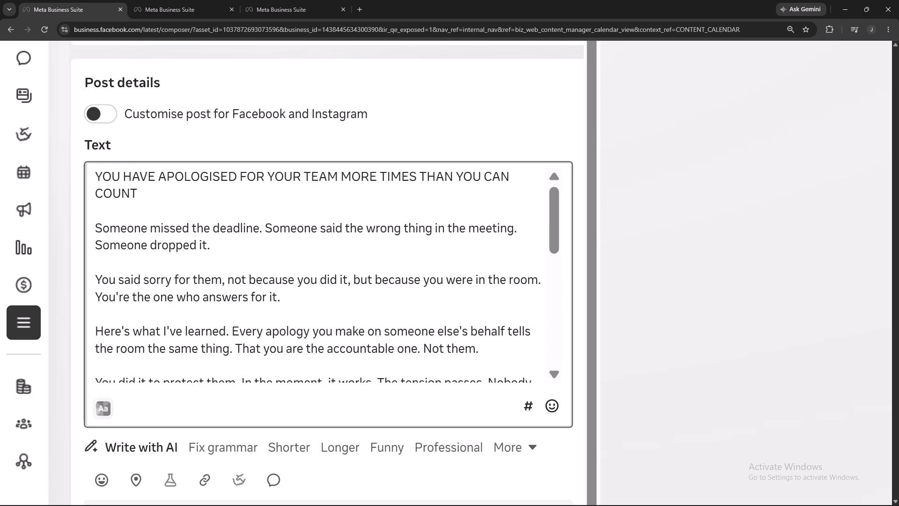
left_click(180, 2)
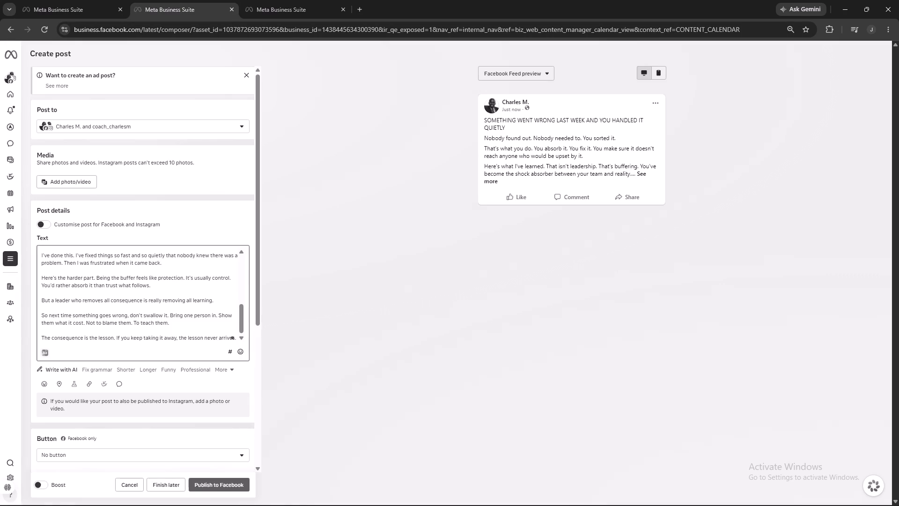
scroll(136, 275, "right", 3)
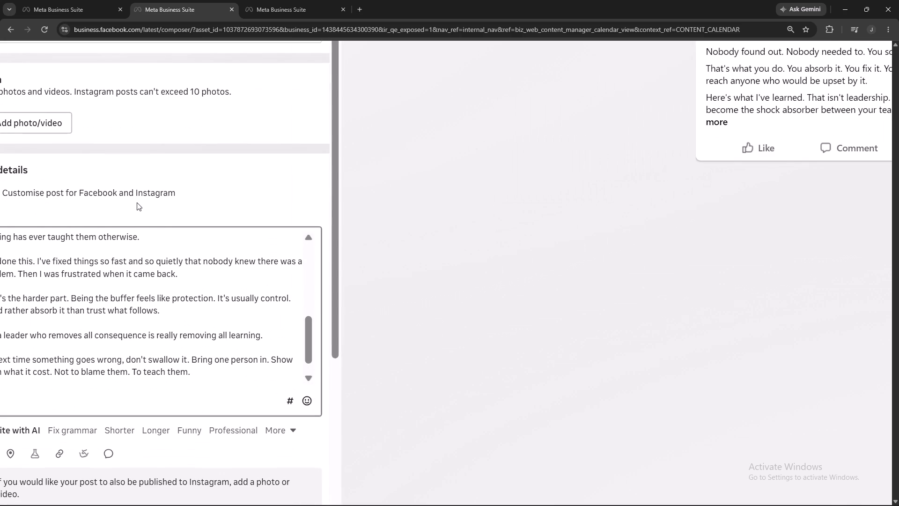
scroll(137, 202, "right", 4)
scroll(187, 271, "up", 6)
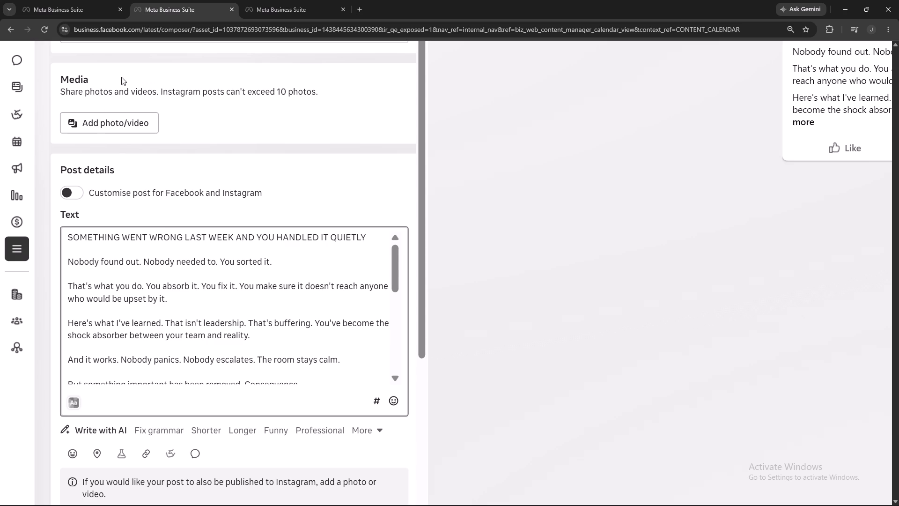
Copy the apology post's all-caps headline into a new blank Word document.
left_click(73, 13)
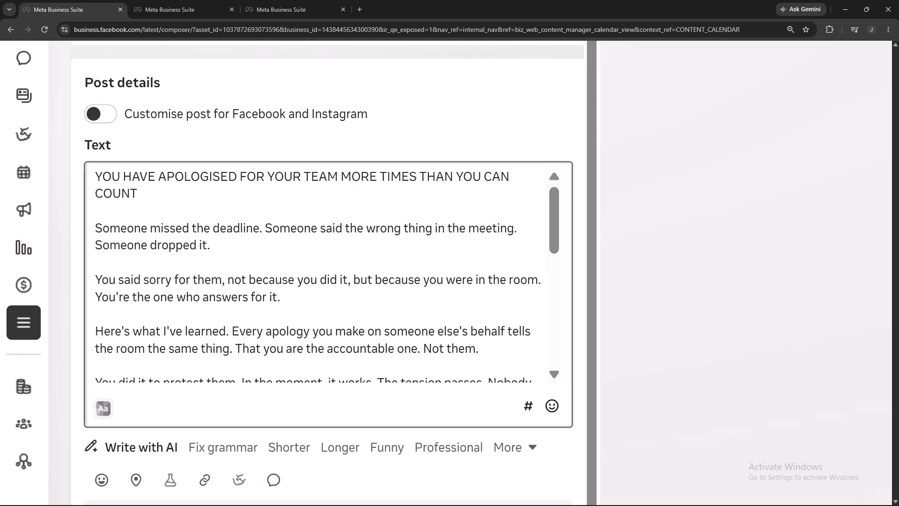
left_click_drag(148, 195, 92, 180)
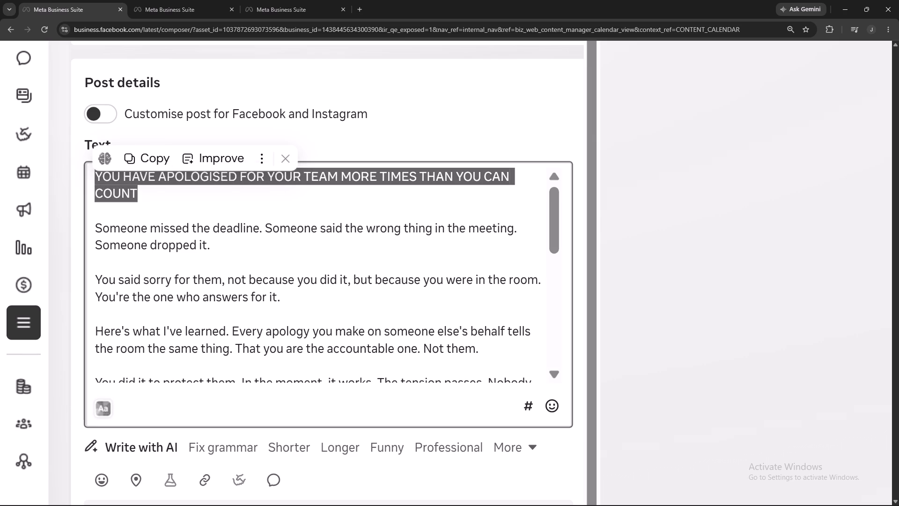
key("ctrl+c")
key("ctrl+c")
left_click(103, 498)
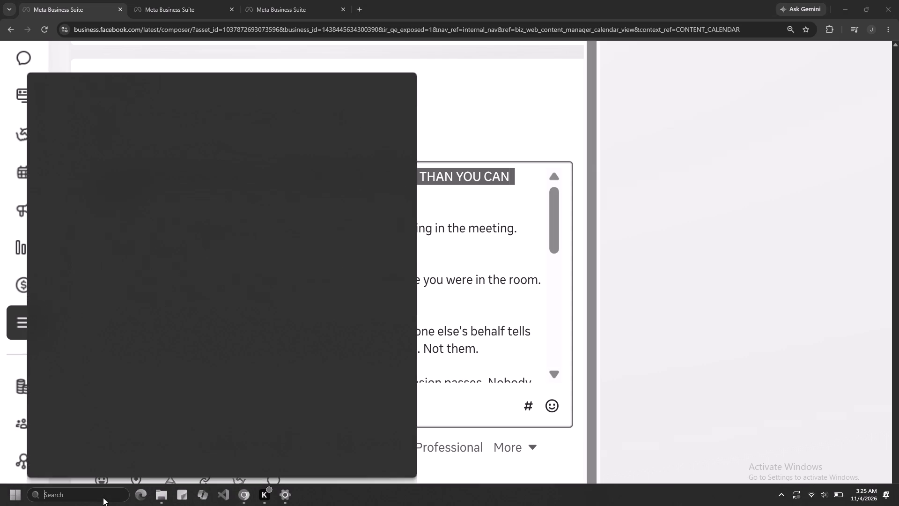
type("MS")
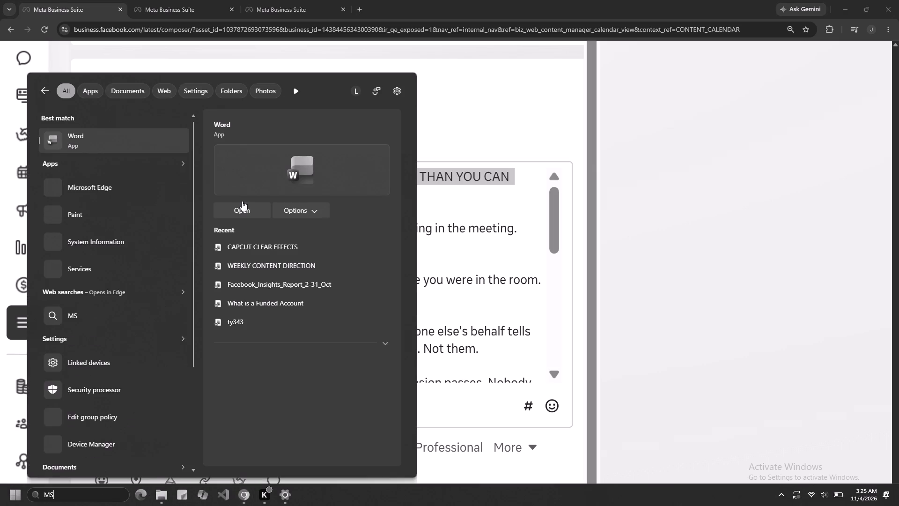
left_click(244, 209)
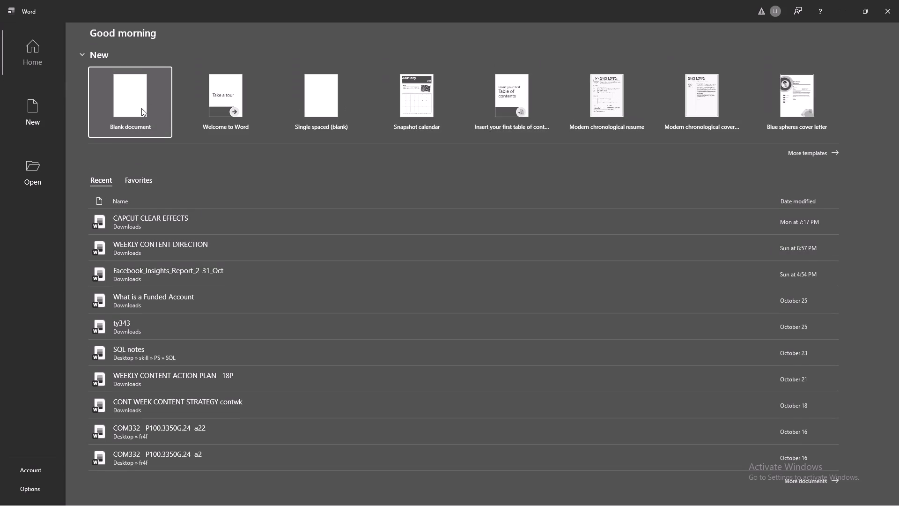
left_click(142, 108)
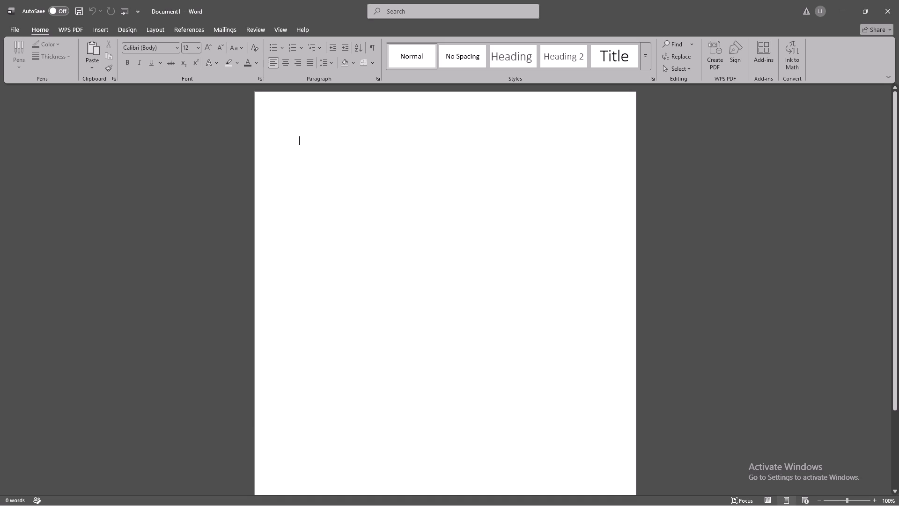
key("ctrl+v")
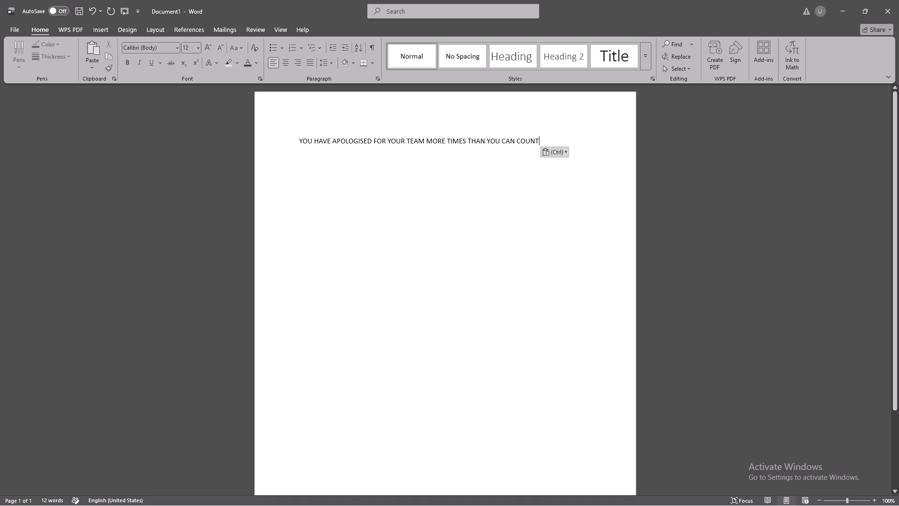
Change the case of the pasted headline in the Word document to lowercase.
left_click_drag(548, 137, 245, 128)
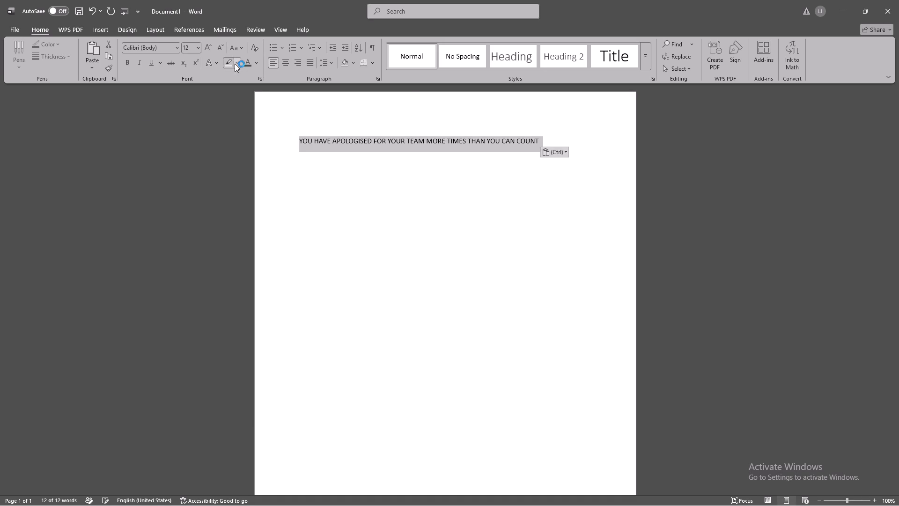
left_click(237, 49)
left_click(262, 78)
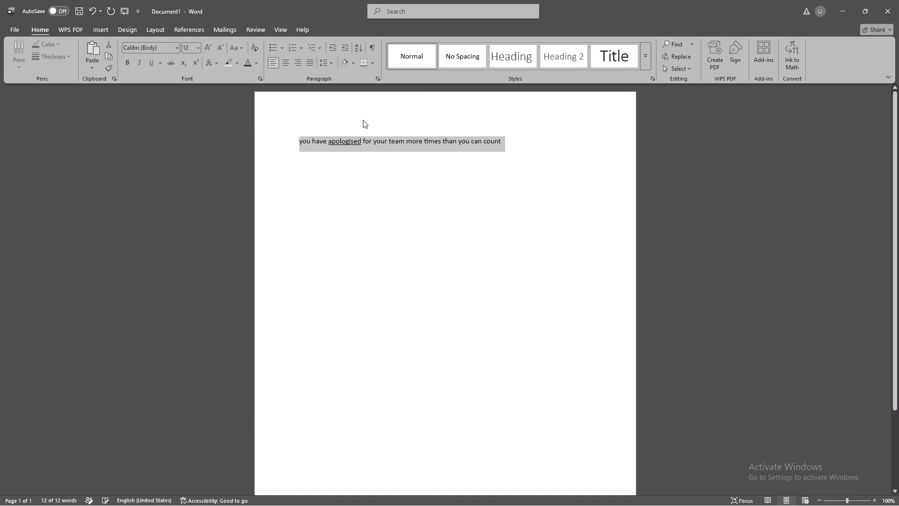
Copy the lowercase headline from Word and replace the all-caps headline of the apology post in Meta Business Suite with it.
key("ctrl+c")
left_click(383, 139, "ctrl")
key("ctrl+c")
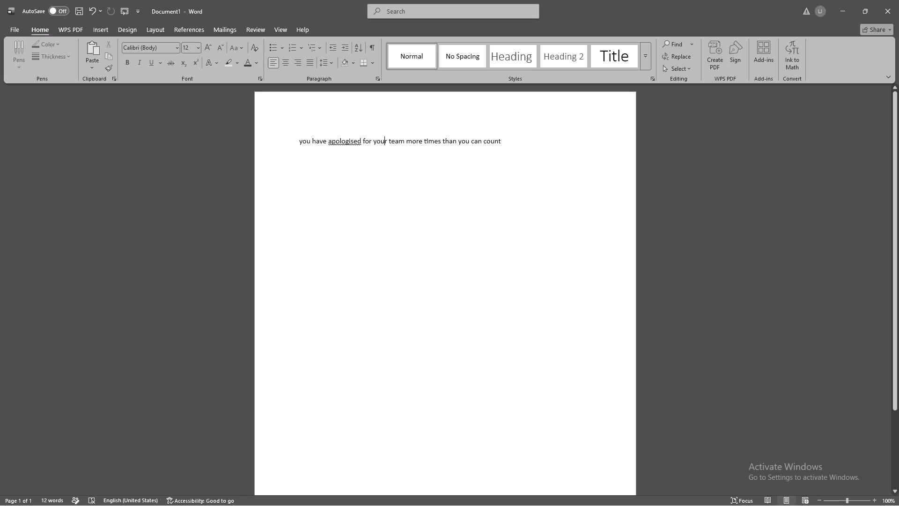
left_click_drag(511, 144, 231, 153)
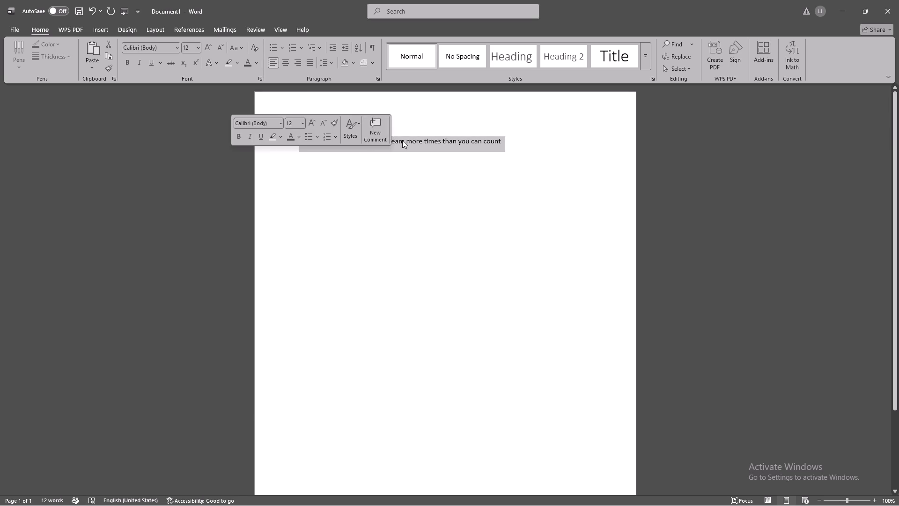
key("ctrl+c")
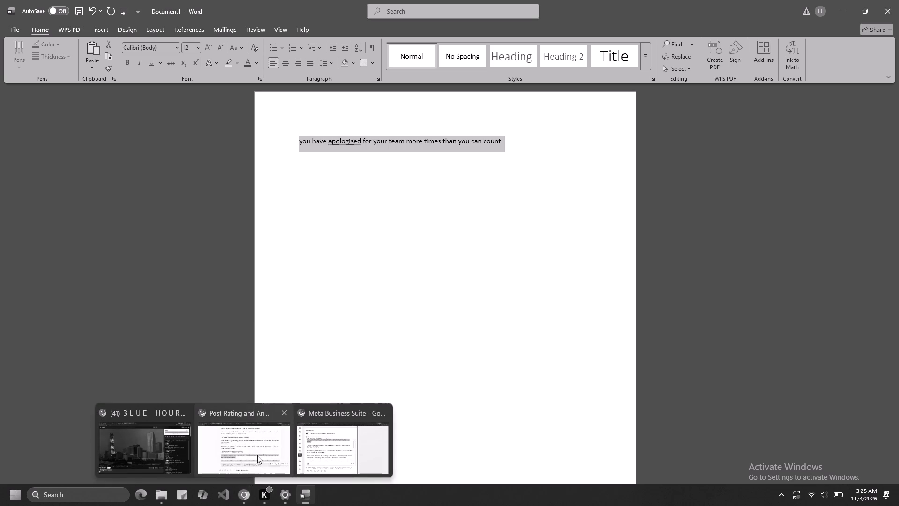
left_click(332, 432)
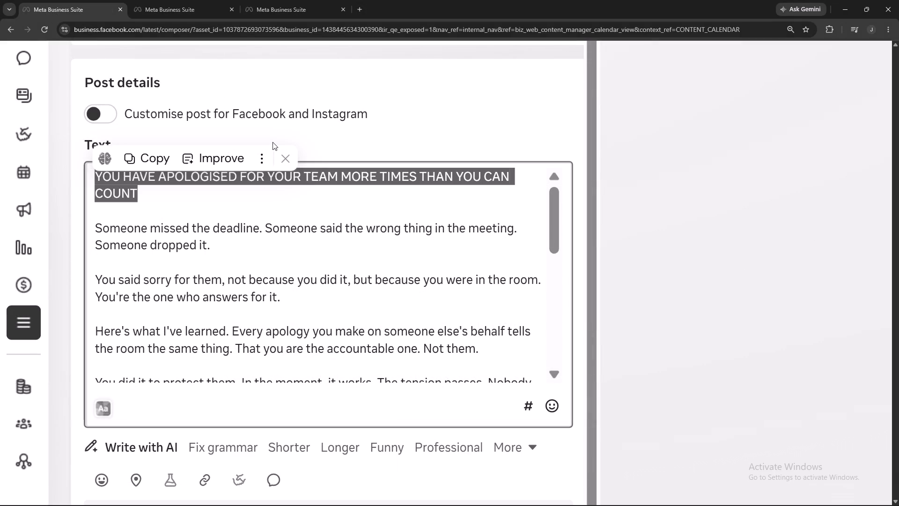
key("ctrl+v")
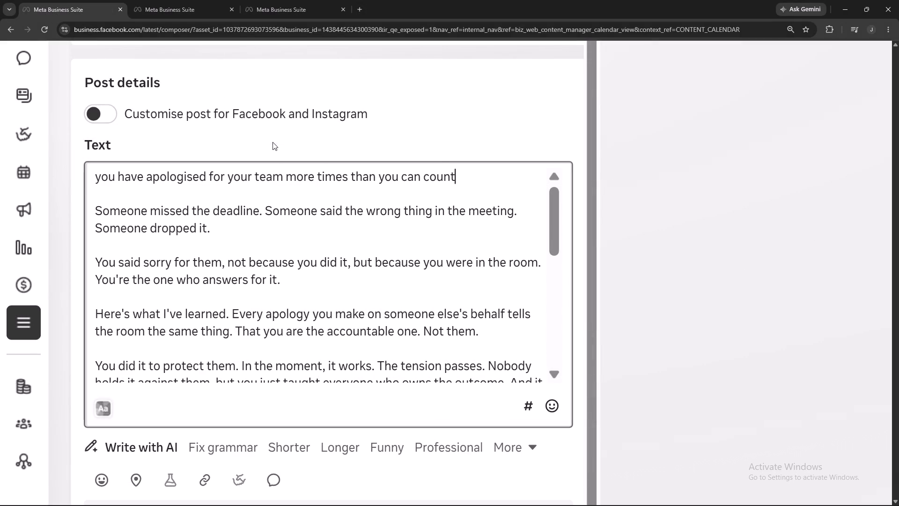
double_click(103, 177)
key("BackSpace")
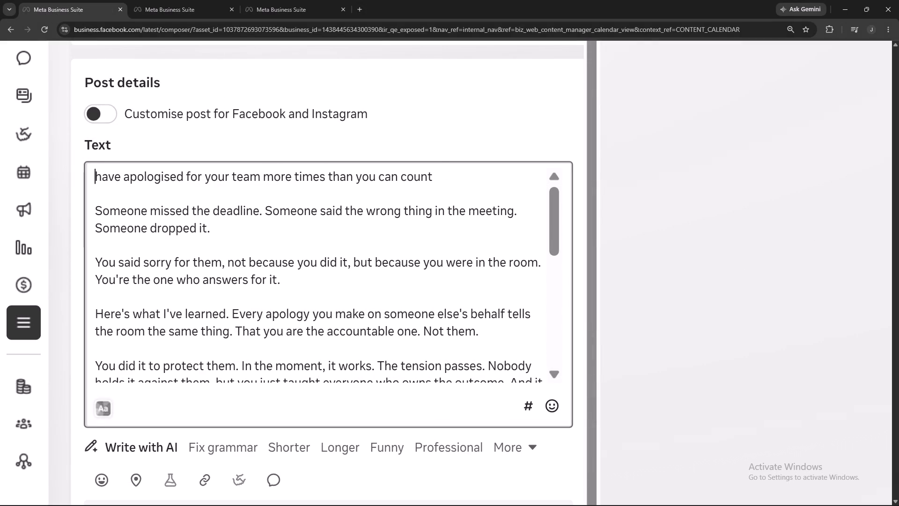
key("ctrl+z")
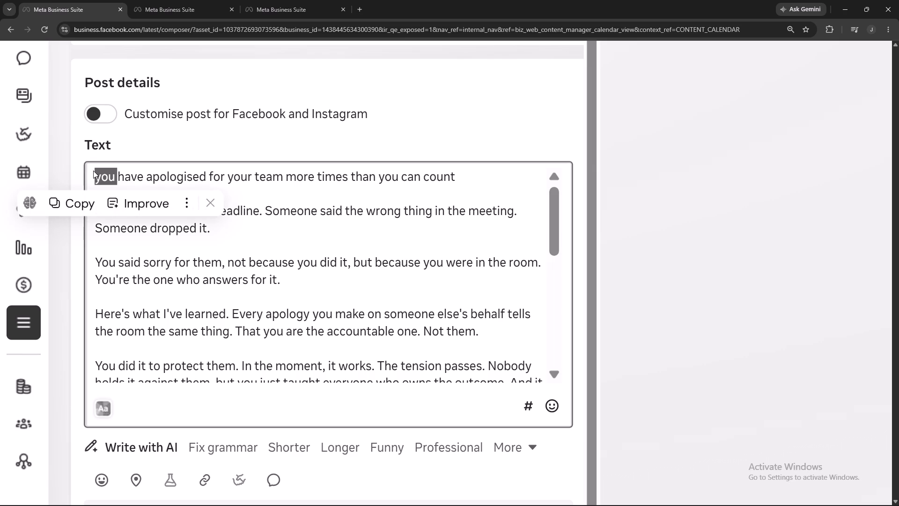
Capitalise the headline's first letter and end it with a full stop: "You have apologised for your team more times than you can count.".
left_click(101, 176)
key("BackSpace")
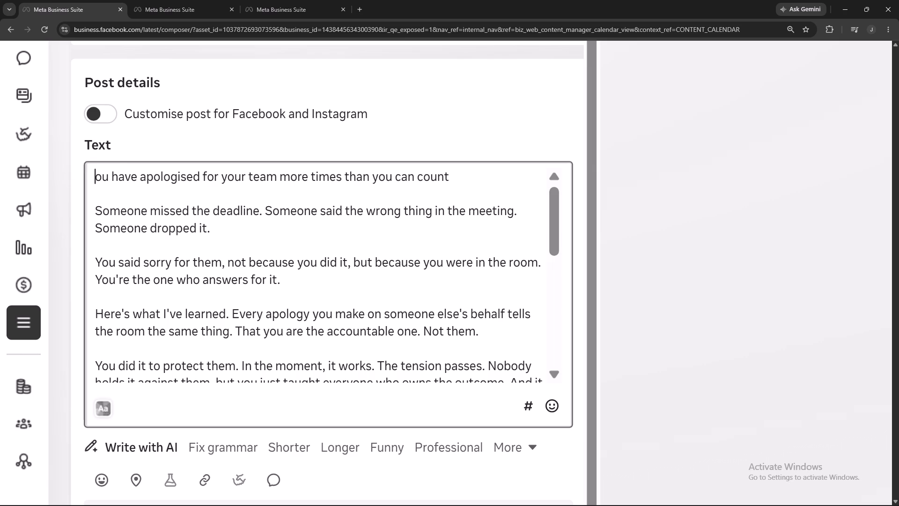
key("y")
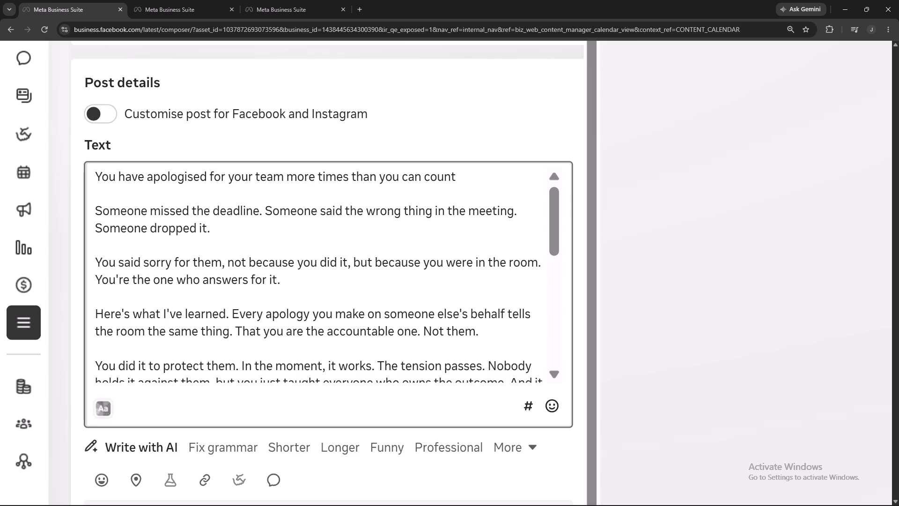
left_click(462, 179)
key("period")
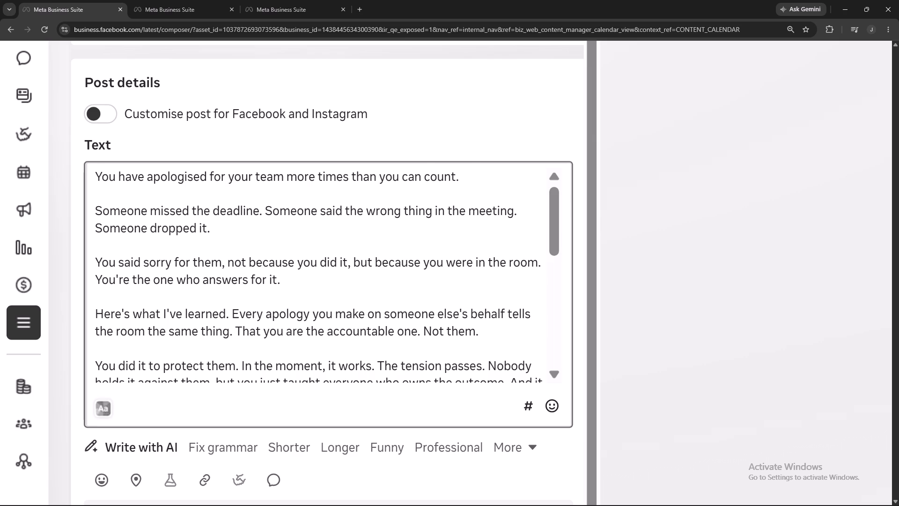
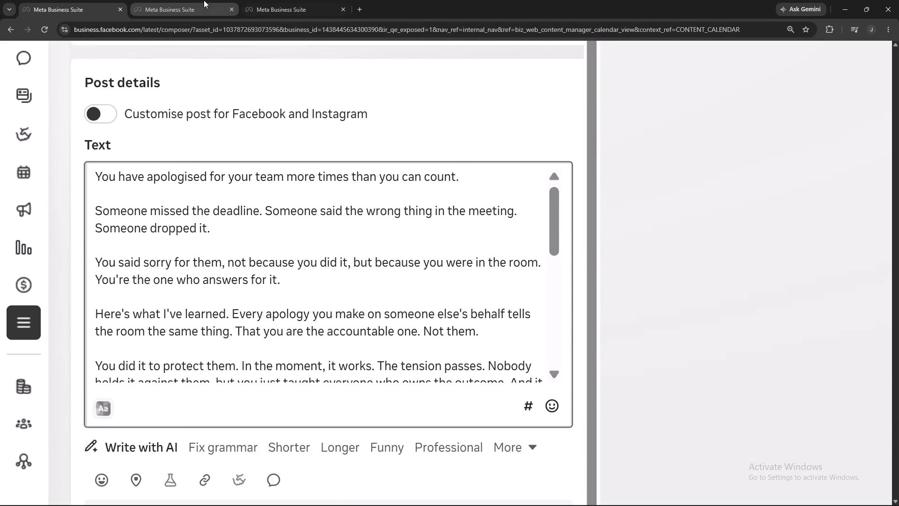
Delete the apology post's old headline from the Word document.
left_click(195, 8)
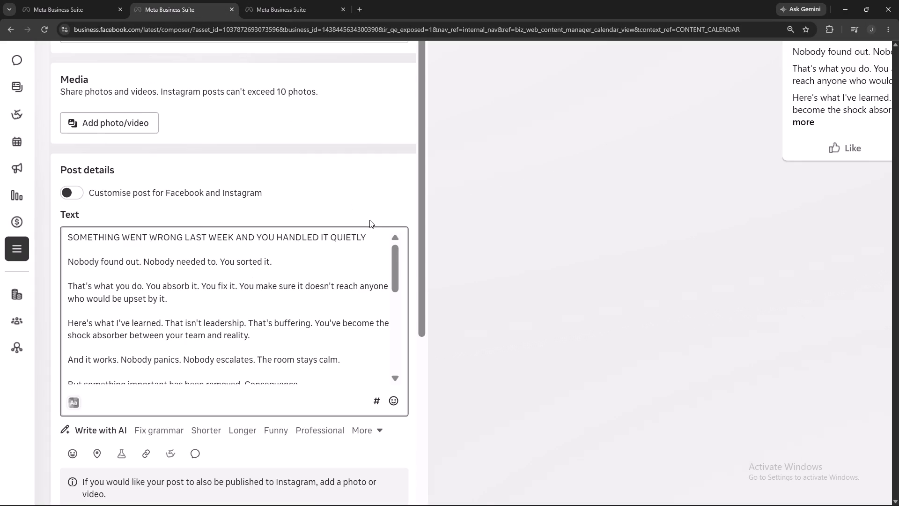
left_click_drag(370, 238, 279, 245)
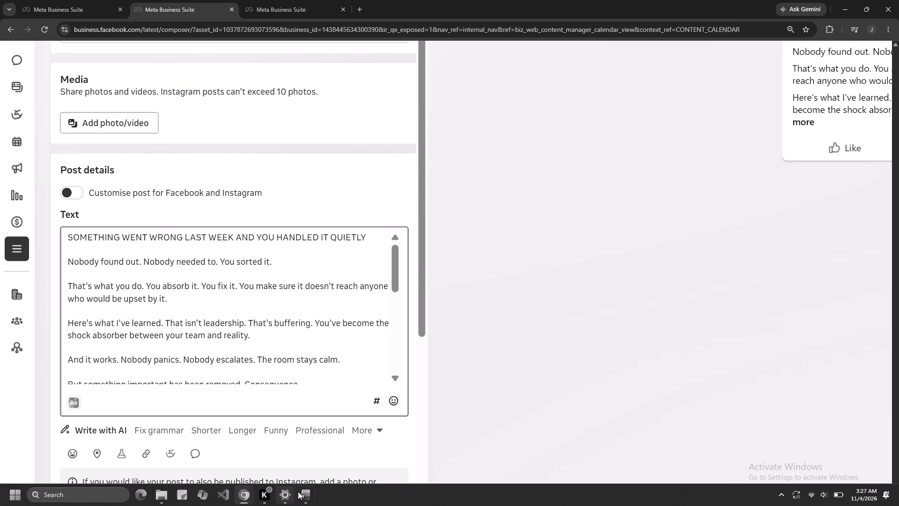
left_click(307, 497)
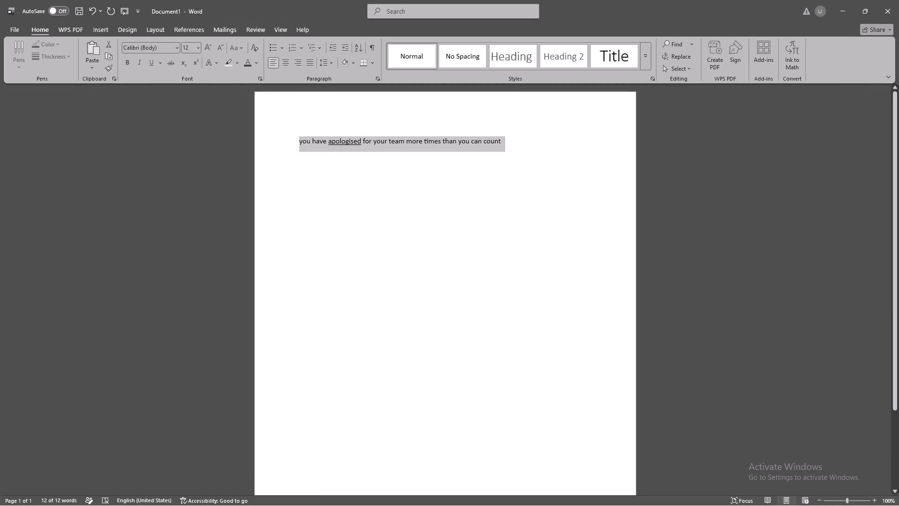
key("BackSpace")
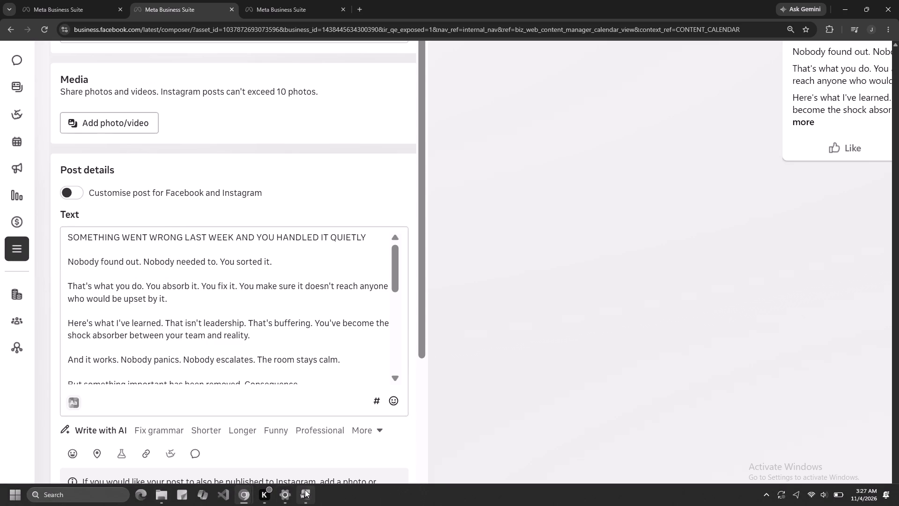
left_click(305, 490)
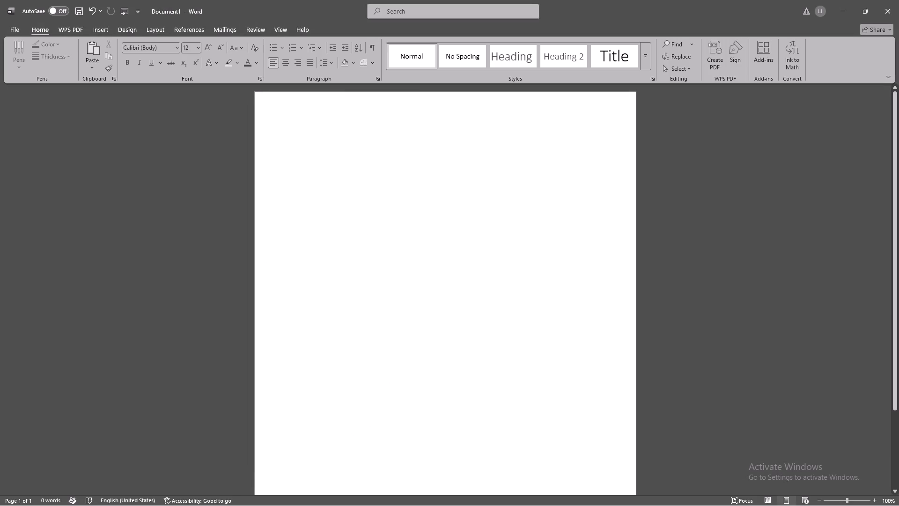
key("ctrl+v")
Change the case of the pasted headline in the Word document to lowercase.
left_click_drag(525, 135, 508, 140)
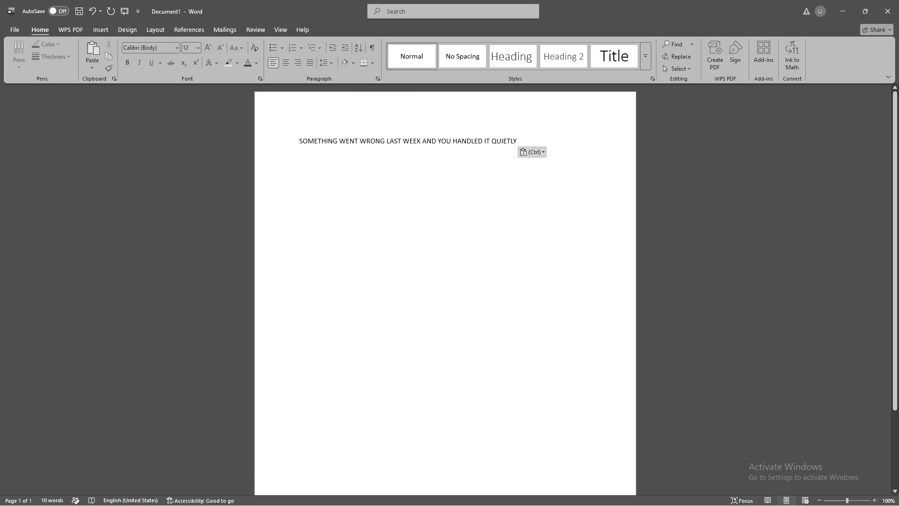
left_click_drag(508, 140, 309, 134)
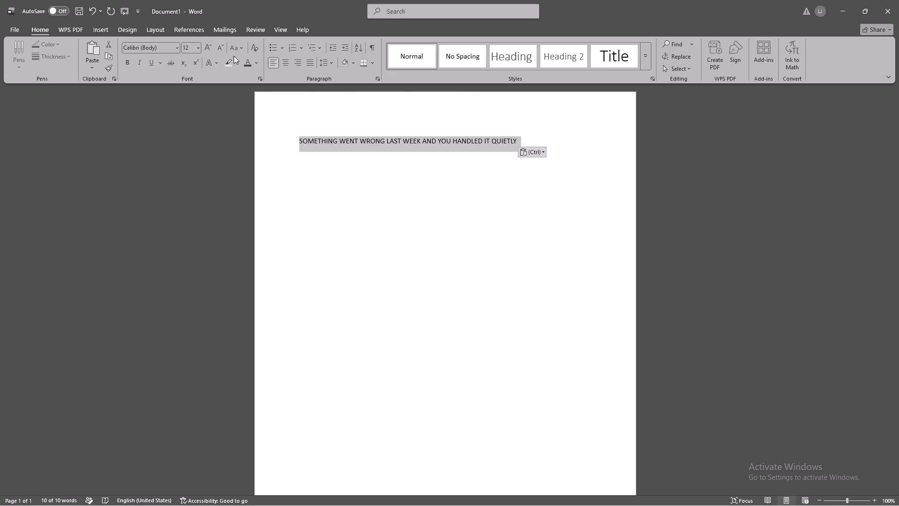
left_click(237, 44)
left_click(255, 69)
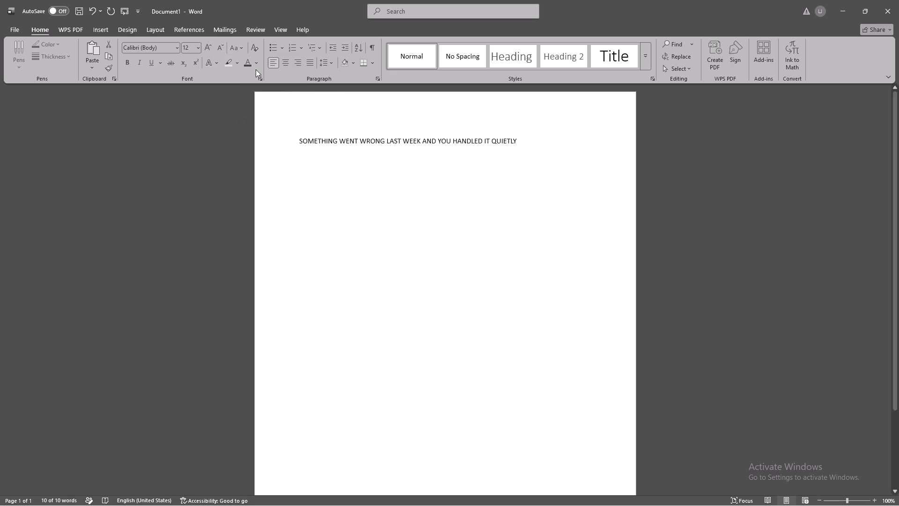
left_click(378, 162)
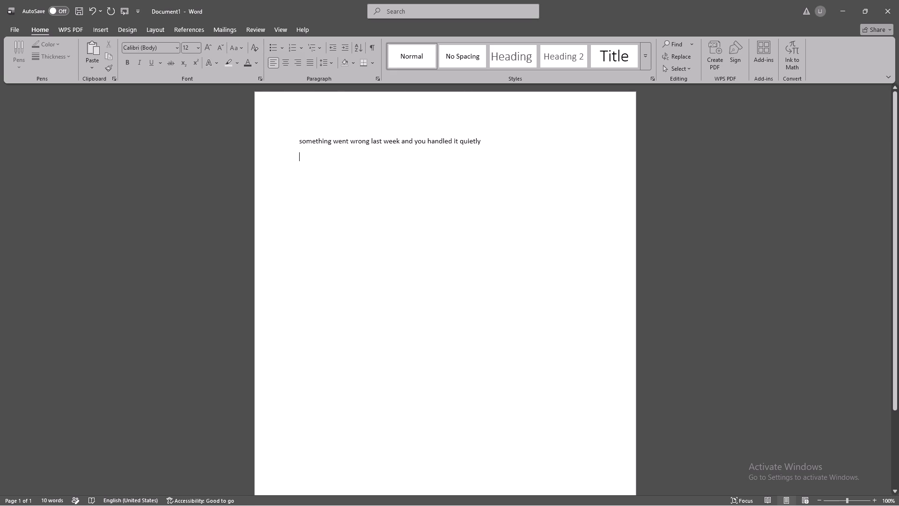
Copy the lowercase headline from Word and return to the post in Meta Business Suite.
left_click_drag(492, 144, 301, 138)
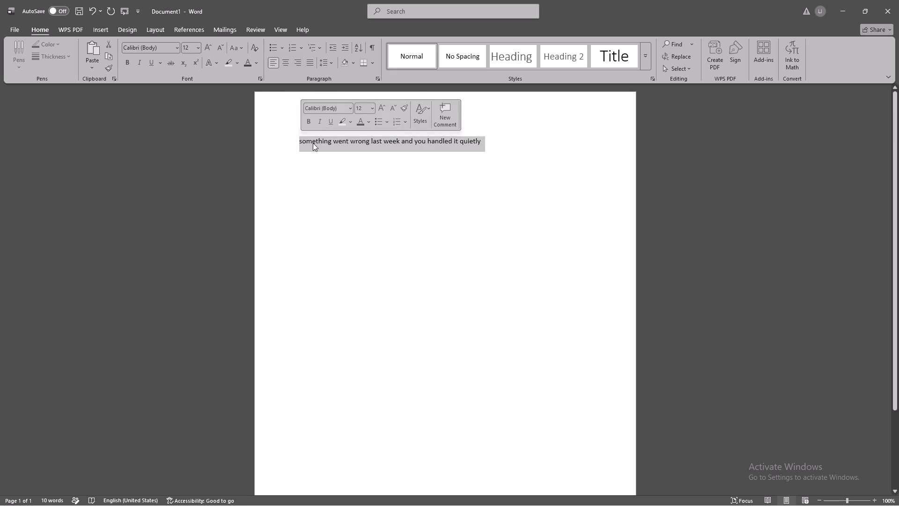
key("ctrl+c")
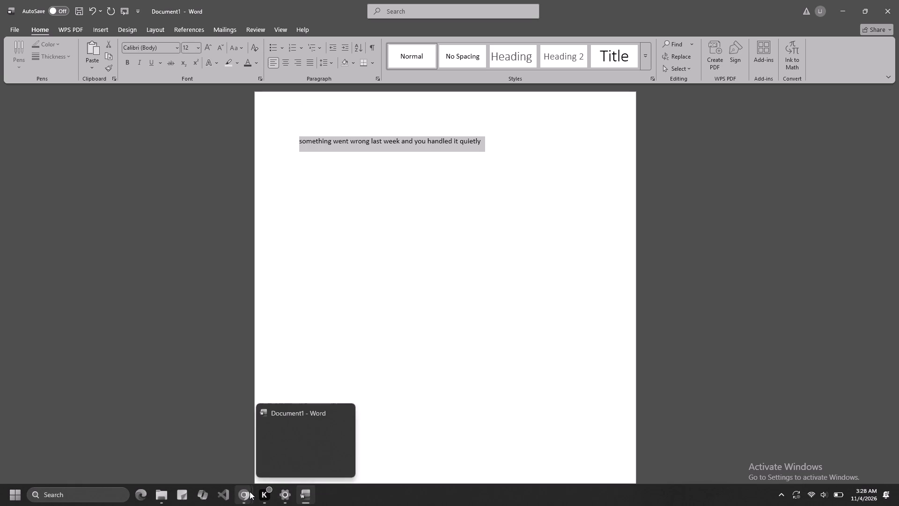
left_click(322, 448)
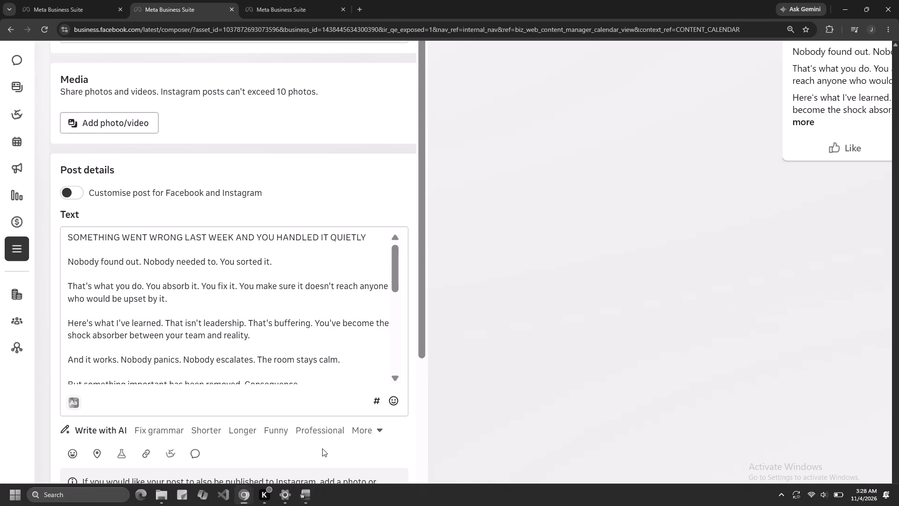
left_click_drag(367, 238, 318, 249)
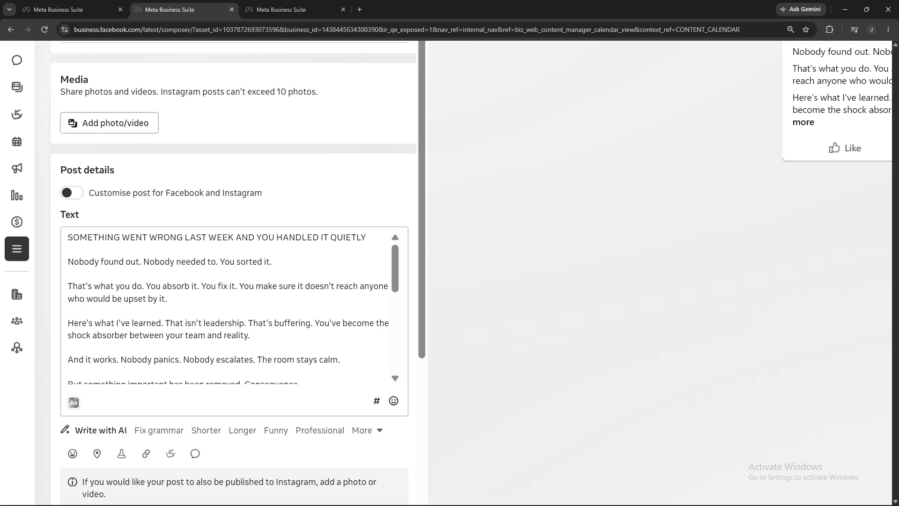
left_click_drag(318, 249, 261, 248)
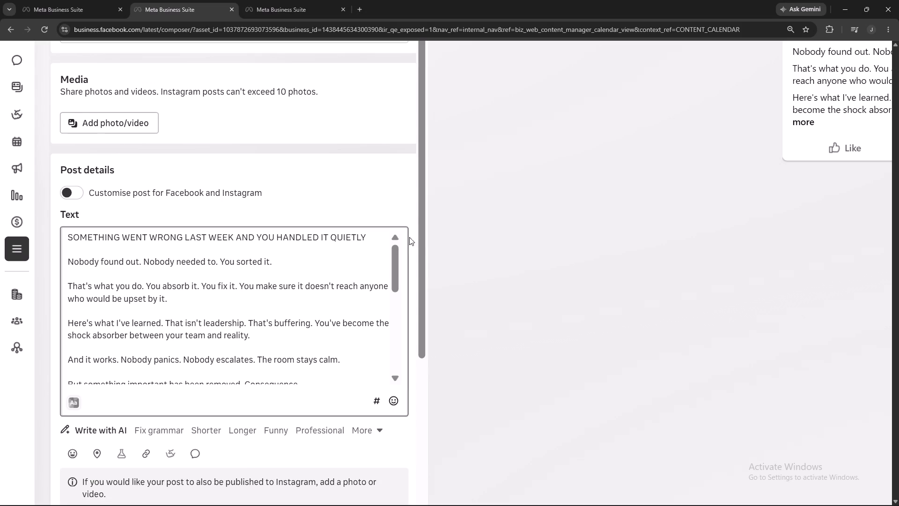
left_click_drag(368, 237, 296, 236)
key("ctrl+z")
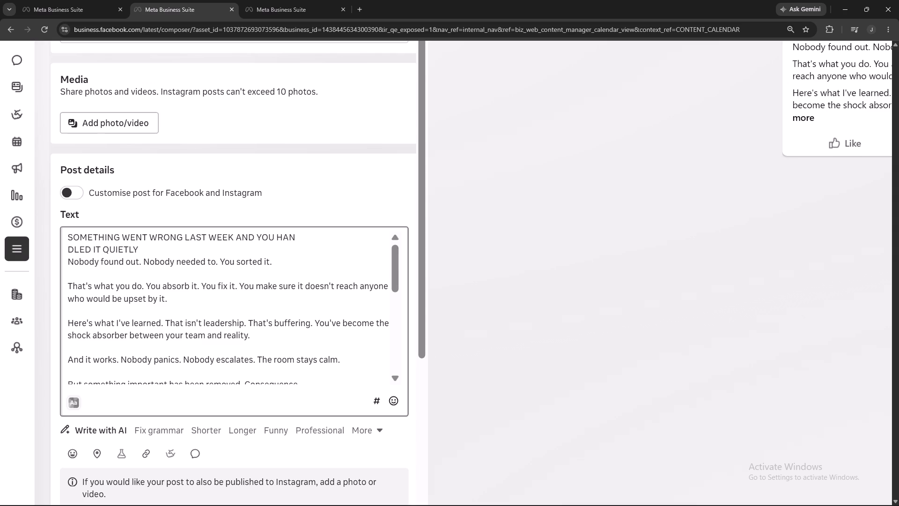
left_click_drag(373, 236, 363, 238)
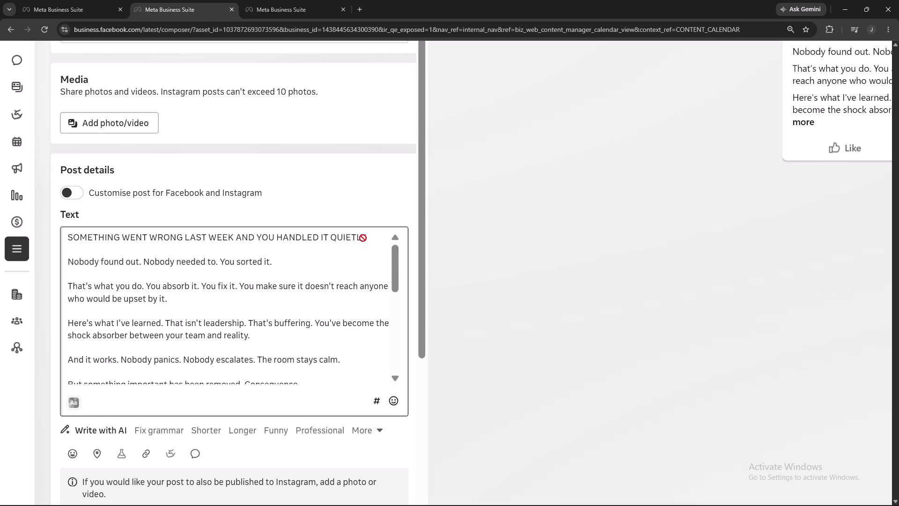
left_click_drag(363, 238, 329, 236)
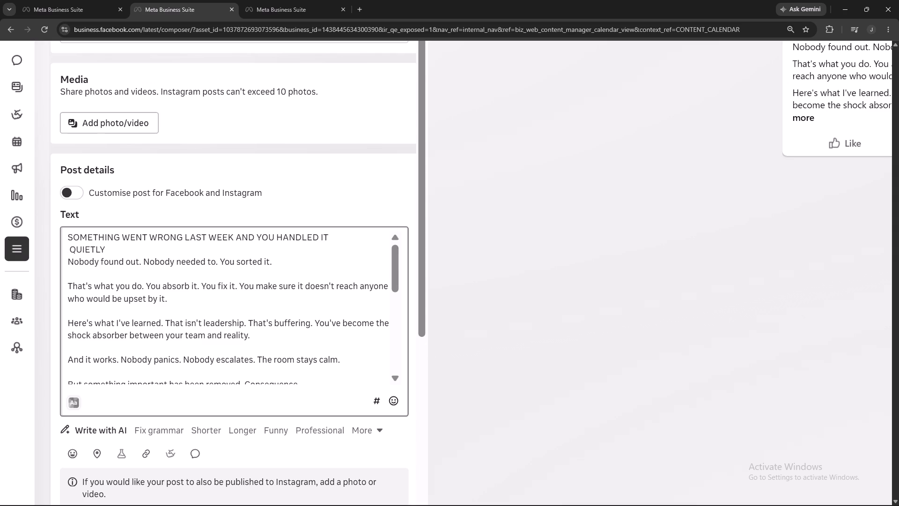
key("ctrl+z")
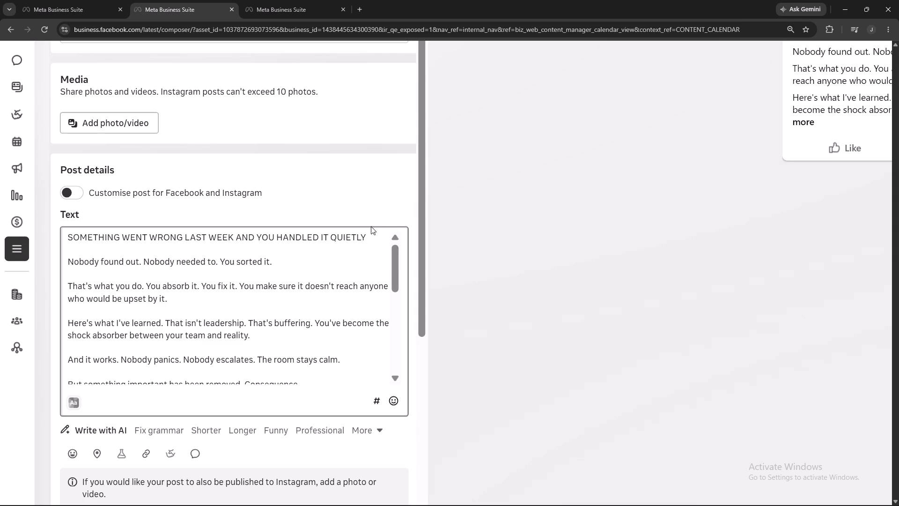
Replace the post's all-caps headline with the copied lowercase version.
left_click(367, 239)
left_click_drag(367, 239, 57, 230)
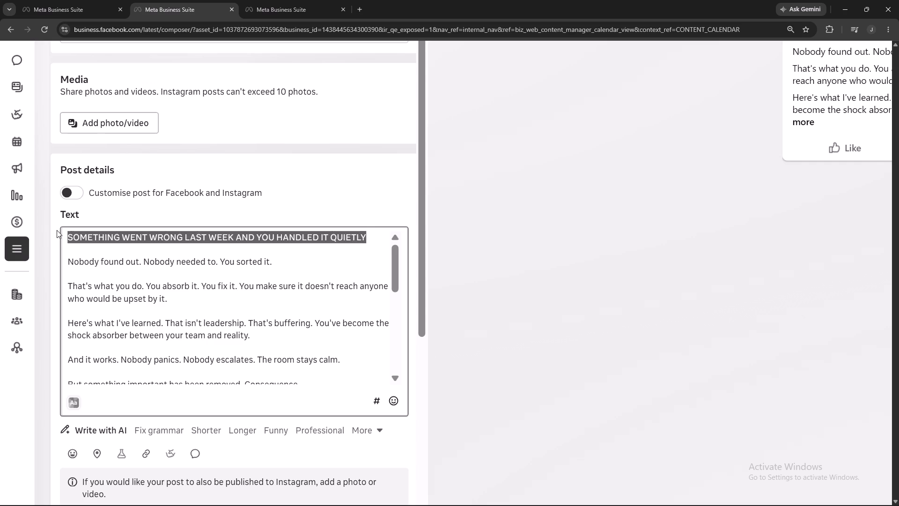
left_click_drag(57, 230, 56, 230)
key("ctrl+v")
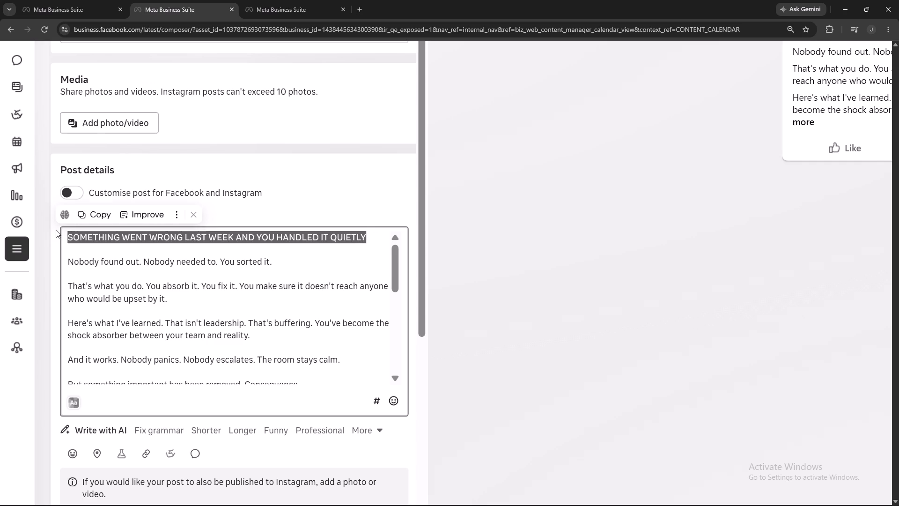
Capitalise the headline's first letter: "Something went wrong last week and you handled it quietly".
left_click(74, 236)
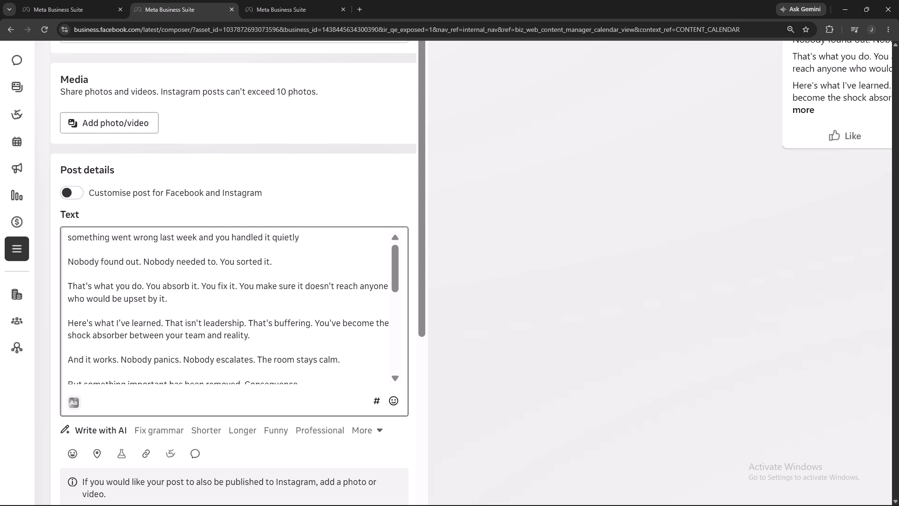
key("Left")
key("BackSpace")
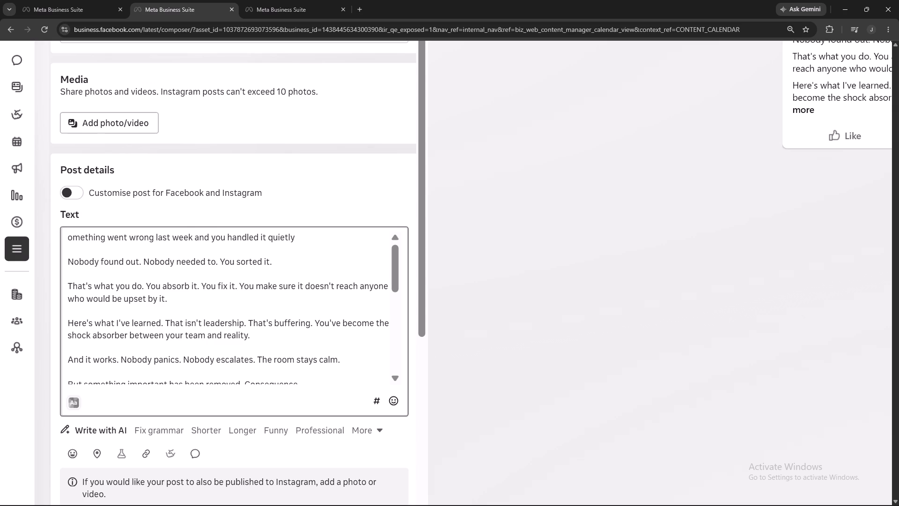
key("s")
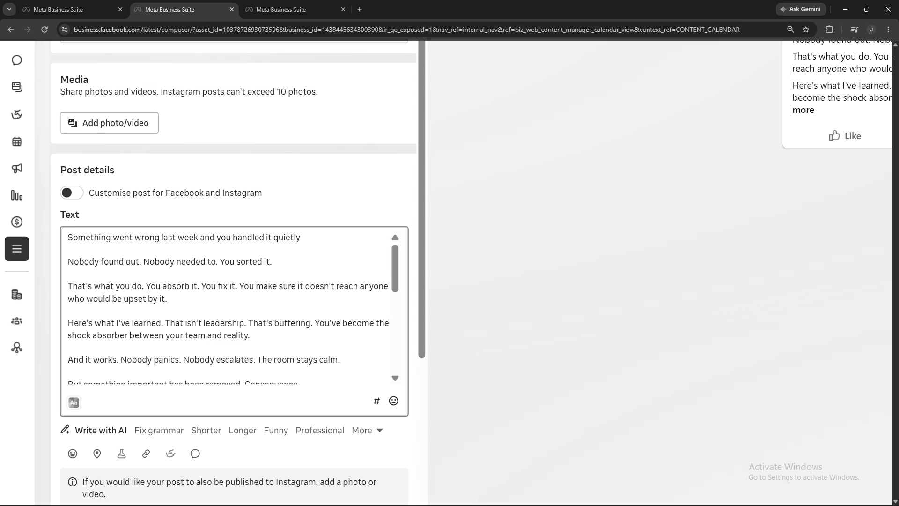
Move the sentence "You make sure it doesn't reach anyone who would be upset by it." onto its own line after "You fix it.".
scroll(208, 302, "up", 2)
scroll(208, 302, "down", 1)
scroll(208, 302, "up", 1)
left_click(239, 283)
key("BackSpace")
key("Return")
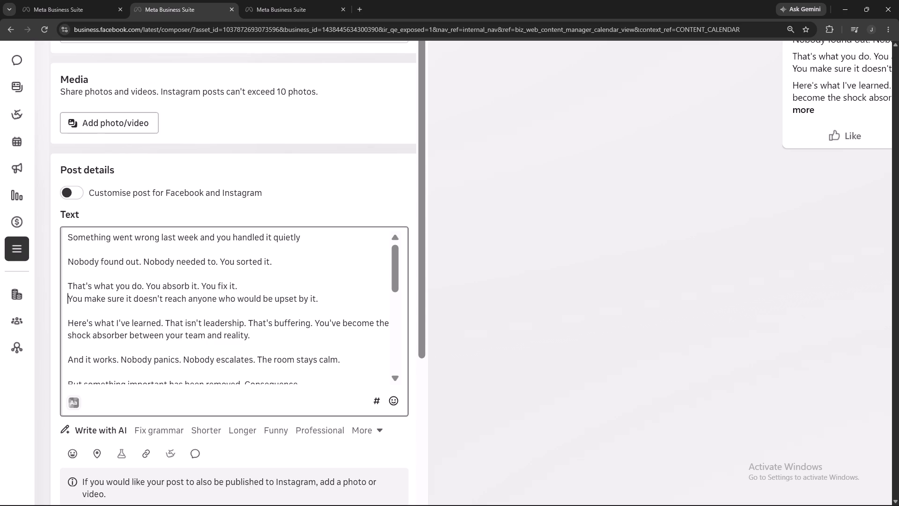
scroll(175, 324, "down", 1)
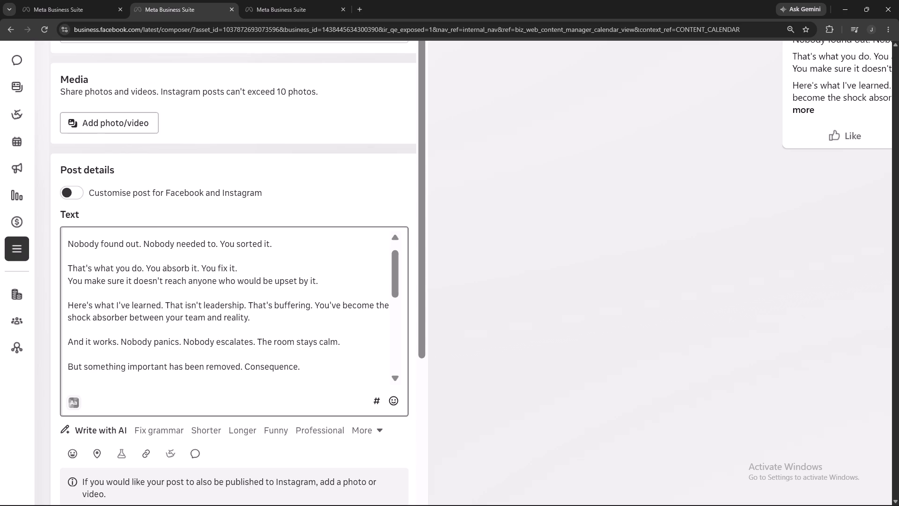
Move the sentence "You've become the shock absorber between your team and reality." onto its own line after "That's buffering.".
left_click(319, 304)
key("Left")
key("BackSpace")
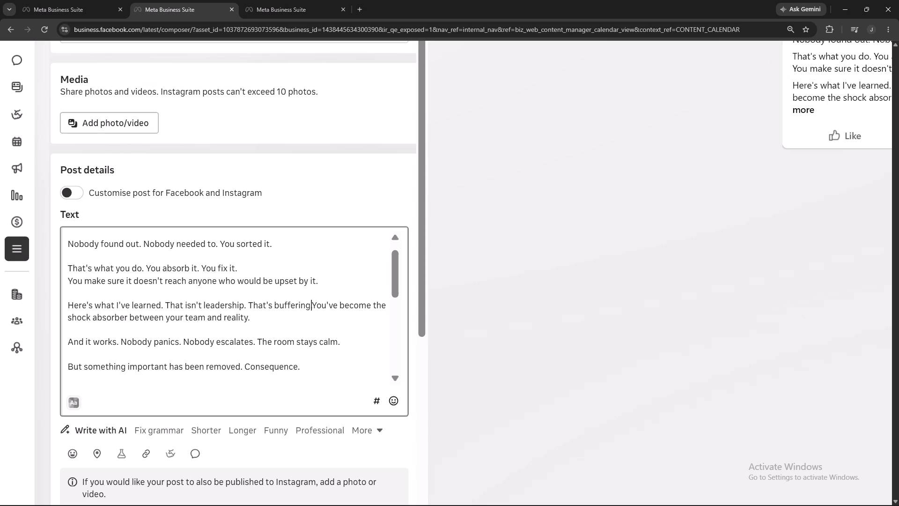
key("Return")
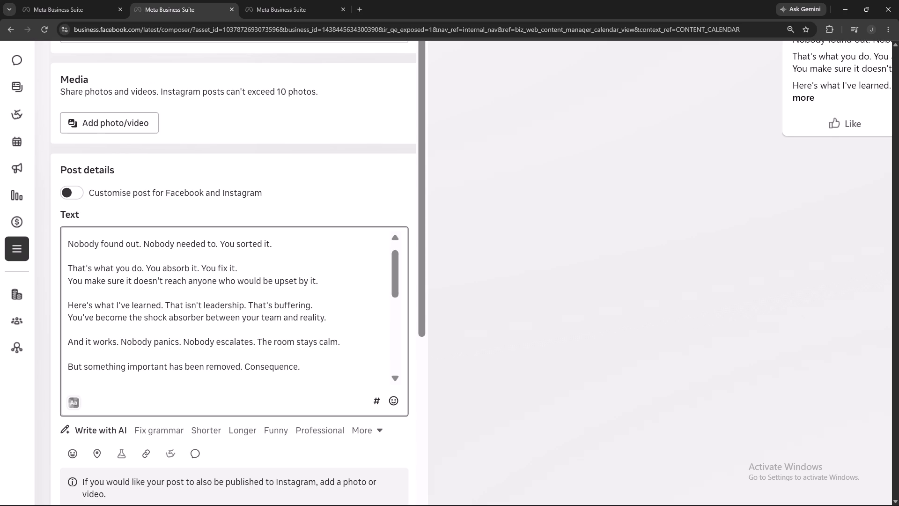
Remove the opening "And" from the "And it works." sentence so it reads "It works.".
left_click(85, 341)
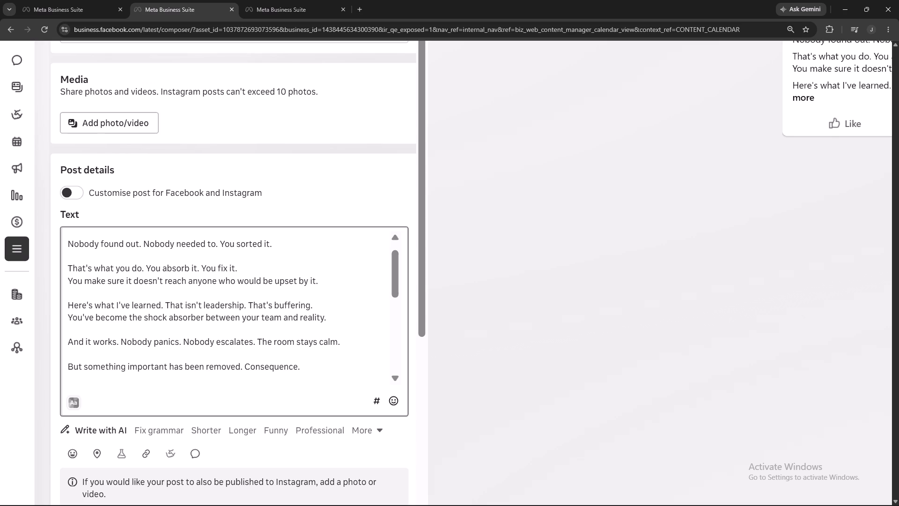
left_click(88, 342)
key("BackSpace")
key("BackSpace")
key("BackSpace")
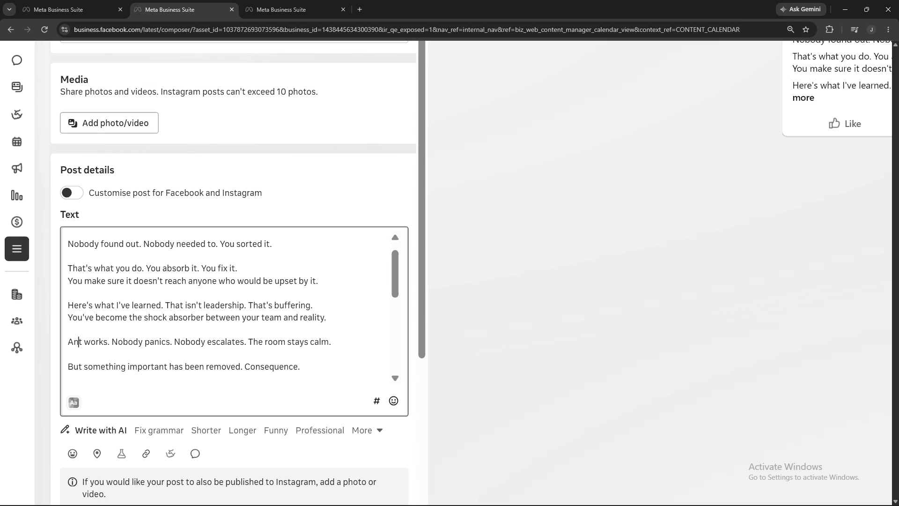
key("BackSpace")
key("BackSpace")
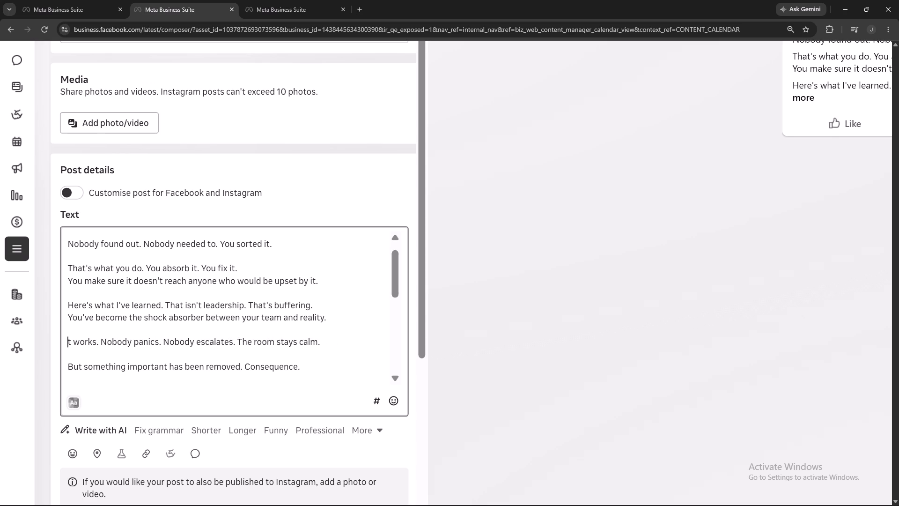
key("i")
Move the sentence "The room stays calm." onto its own line after "Nobody escalates.".
left_click(119, 339)
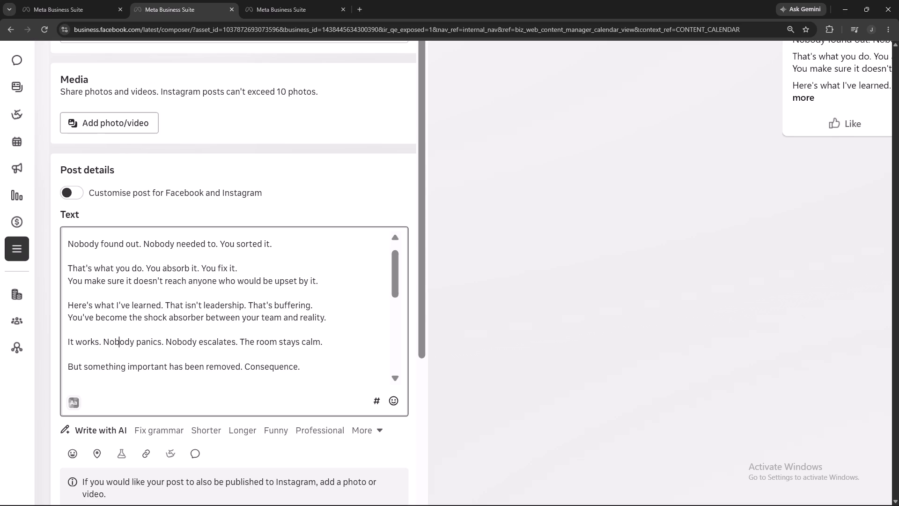
left_click(242, 341)
key("BackSpace")
key("Return")
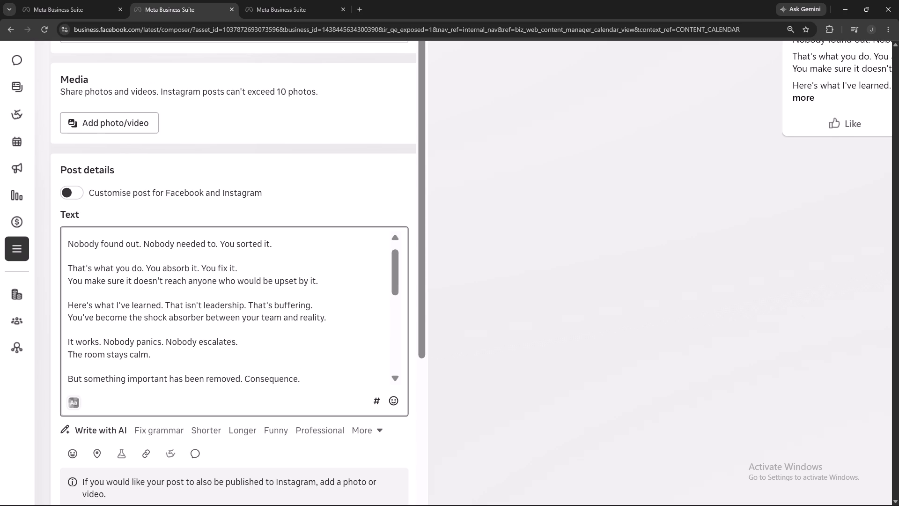
Join the next paragraph to the calm-room sentence so it reads "The room stays calm, but something important has been removed.".
left_click(75, 378)
key("BackSpace")
key("BackSpace")
key("BackSpace")
key("BackSpace")
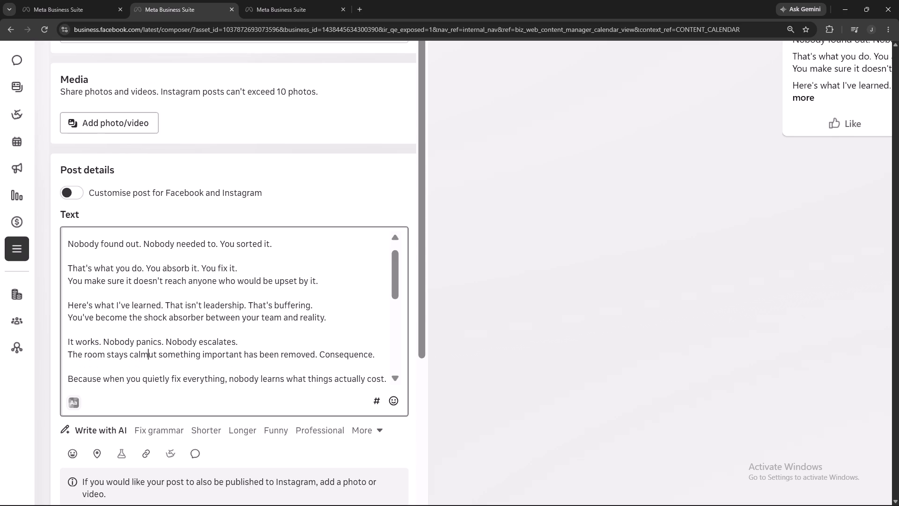
type(", B")
key("BackSpace")
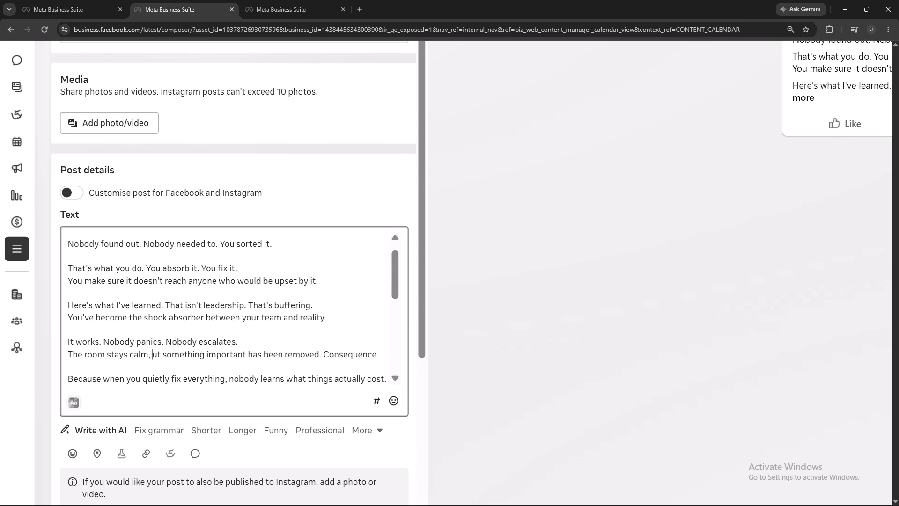
key("b")
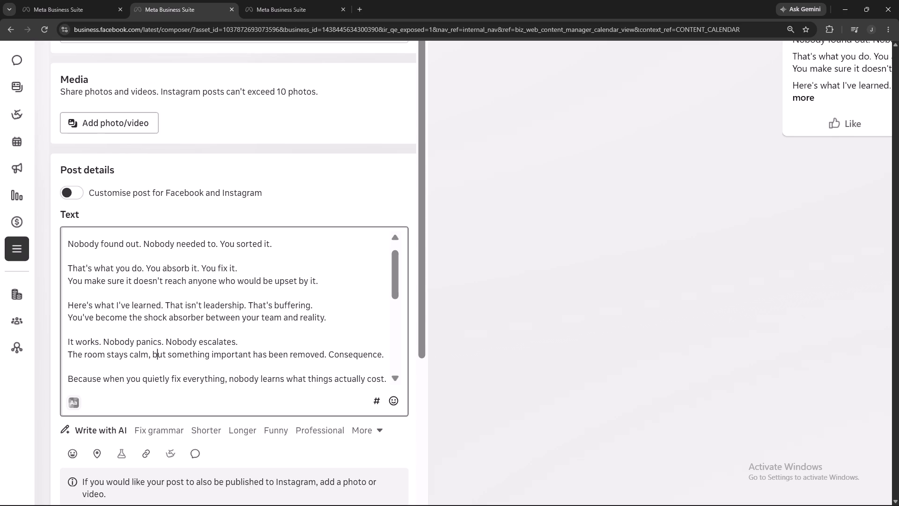
Remove the opening "Because" from the following paragraph so it starts "When you quietly fix everything".
scroll(246, 357, "down", 1)
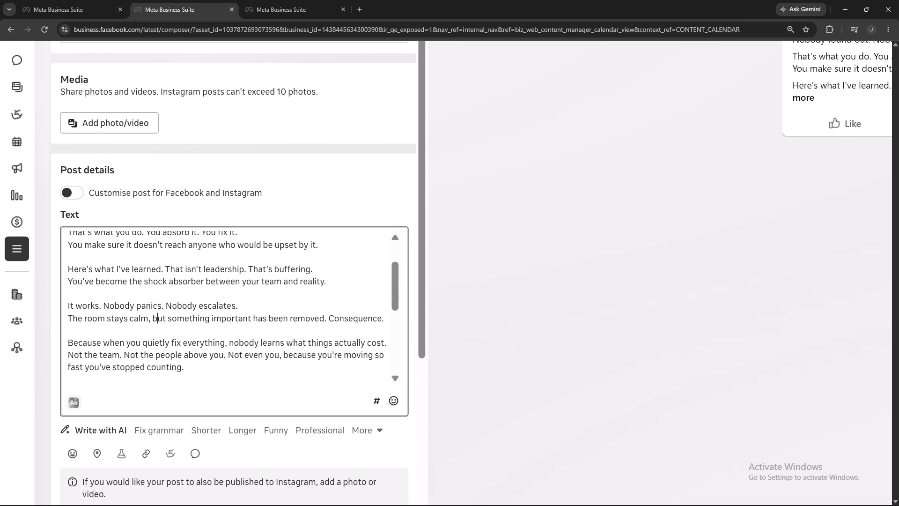
left_click(110, 340)
key("BackSpace")
key("BackSpace")
key("BackSpace")
key("BackSpace")
key("BackSpace")
key("BackSpace")
key("BackSpace")
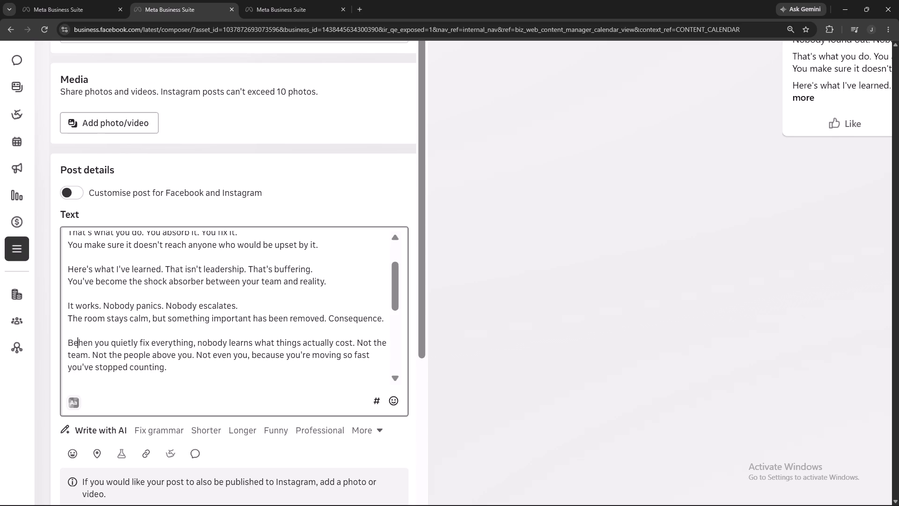
key("BackSpace")
key("BackSpace")
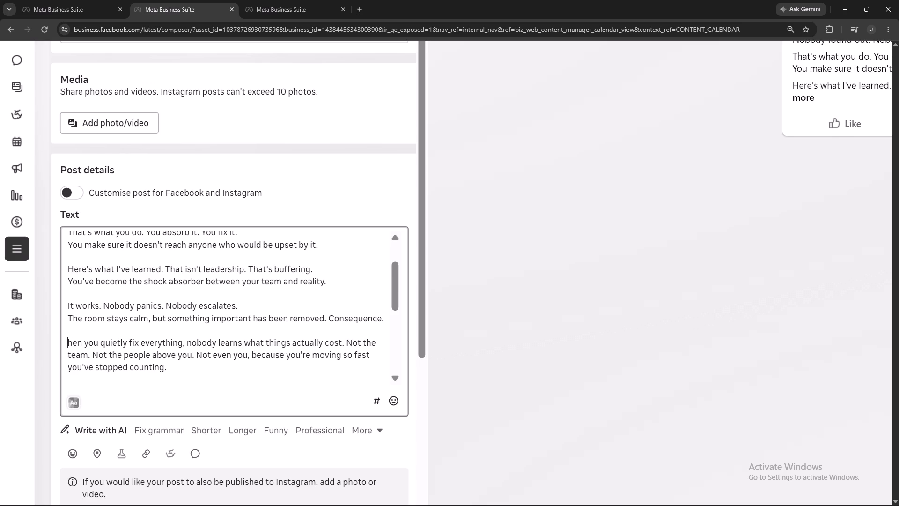
key("w")
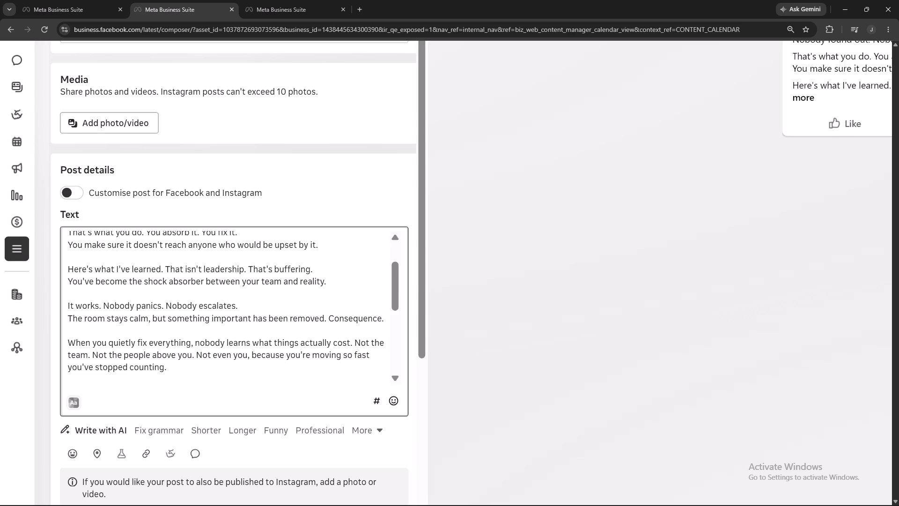
Merge the two sentences about repeated mistakes into "Not because people are careless, but because nothing has ever taught them otherwise.".
scroll(182, 331, "down", 1)
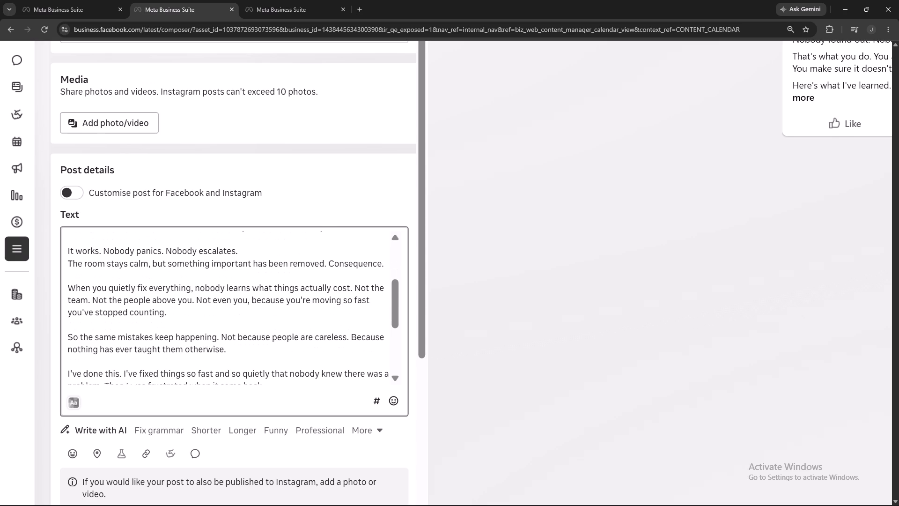
scroll(185, 342, "down", 1)
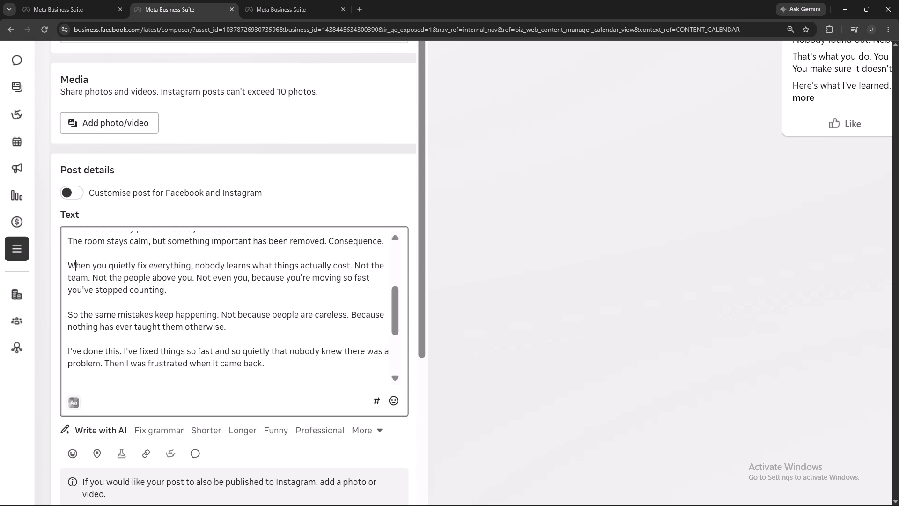
left_click(358, 312)
key("BackSpace")
key("BackSpace")
key("BackSpace")
type(", BY")
key("BackSpace")
type("UT")
key("space")
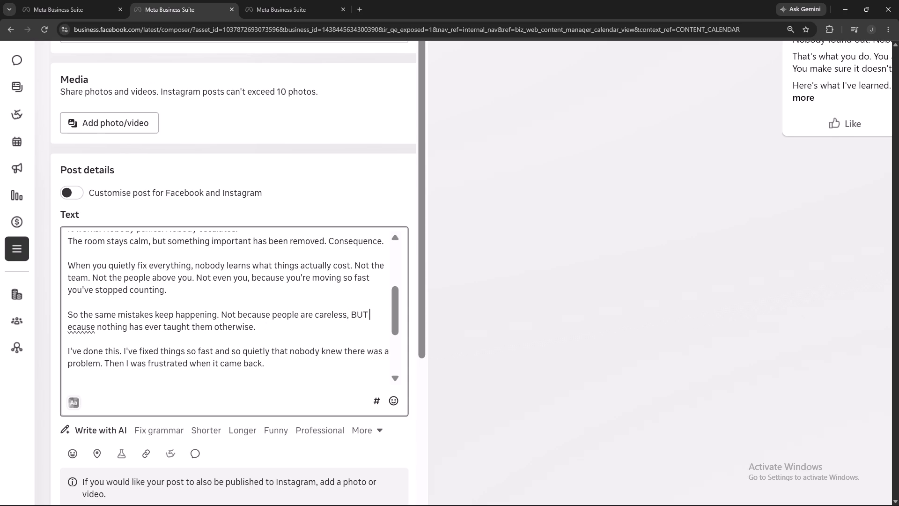
key("b")
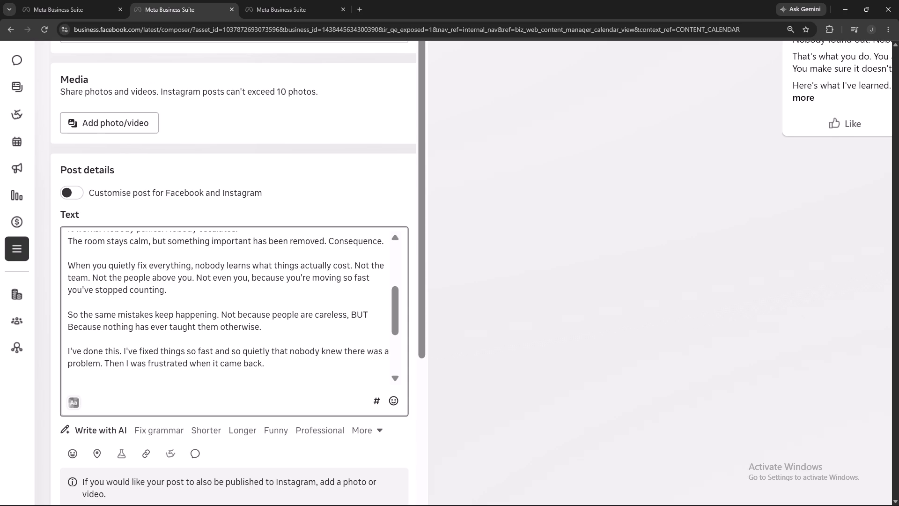
key("BackSpace")
key("BackSpace")
key("BackSpace")
key("BackSpace")
key("BackSpace")
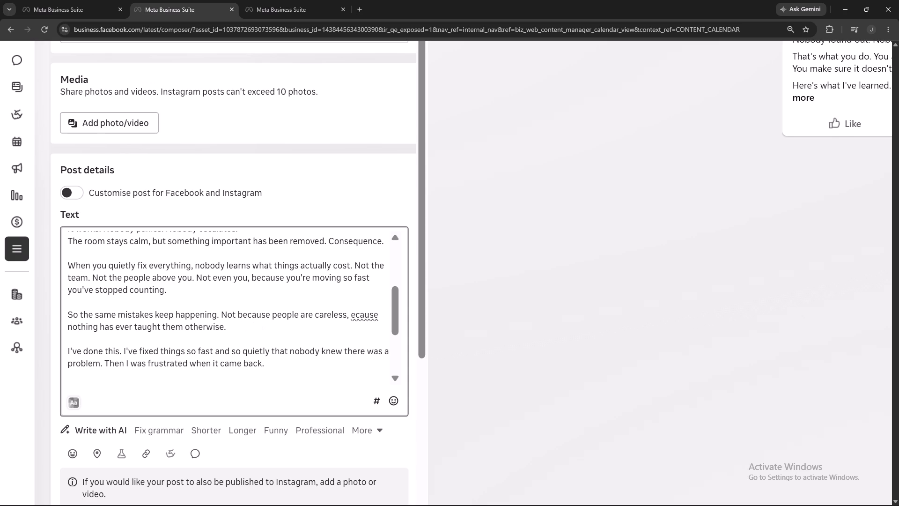
type("but b")
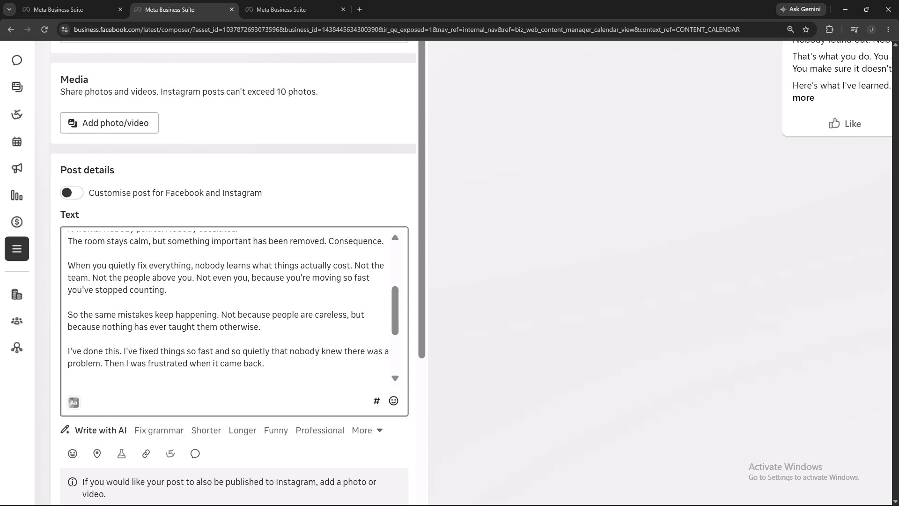
Remove the opening "But" from the consequence paragraph so it starts "A leader who removes all consequence".
scroll(116, 357, "down", 1)
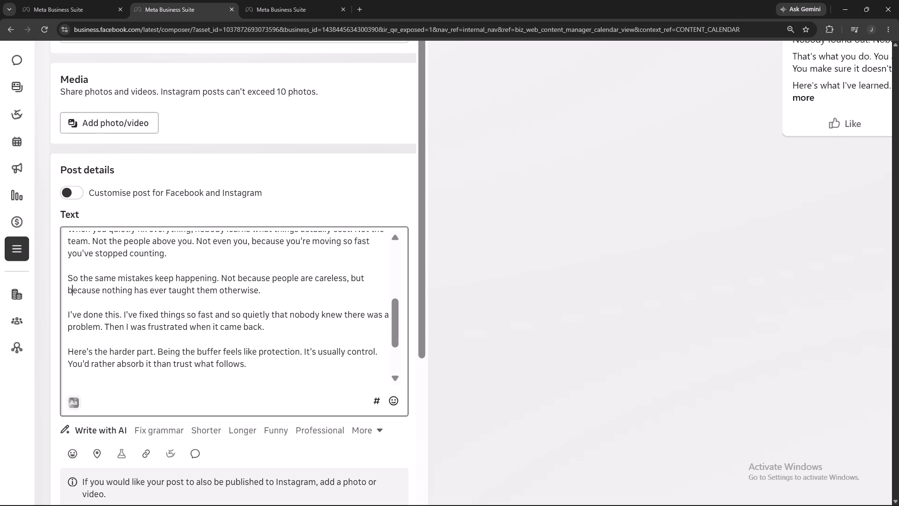
scroll(128, 343, "down", 1)
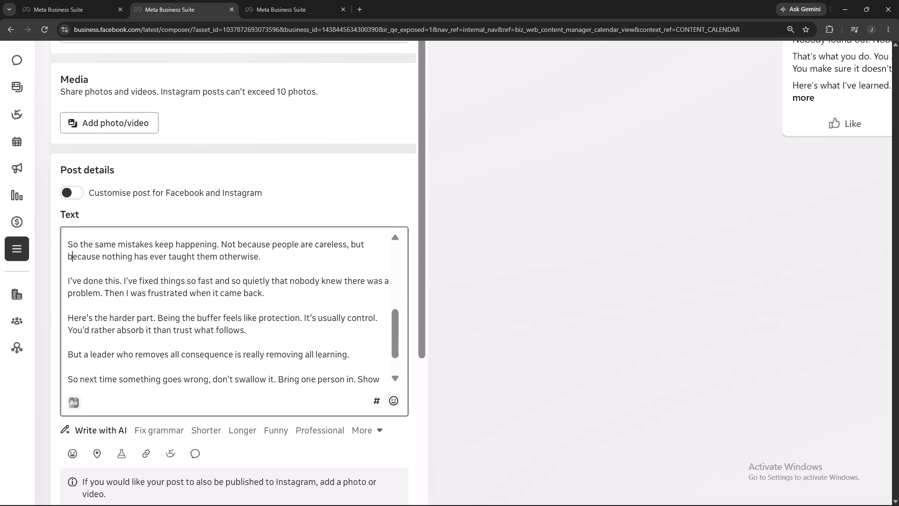
scroll(128, 343, "down", 1)
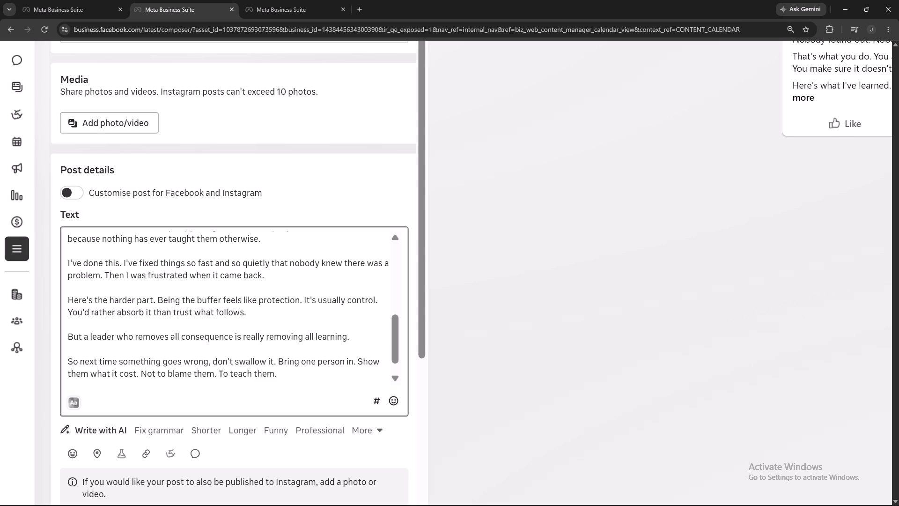
left_click(79, 337)
key("Right")
key("BackSpace")
key("BackSpace")
key("BackSpace")
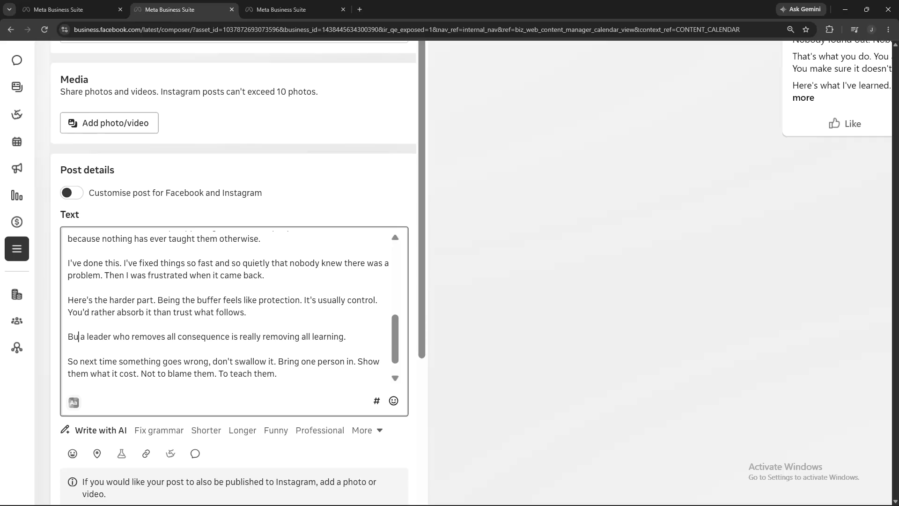
key("BackSpace")
key("Return")
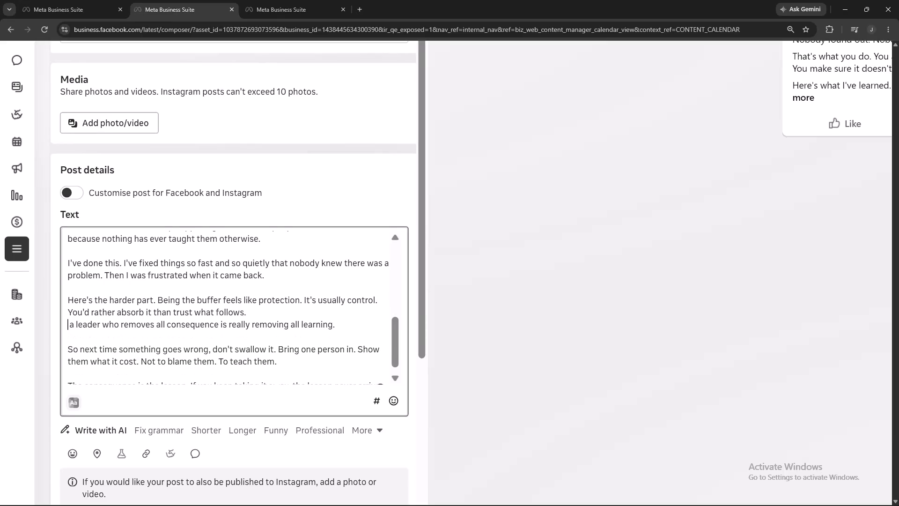
key("Right")
key("Right")
key("BackSpace")
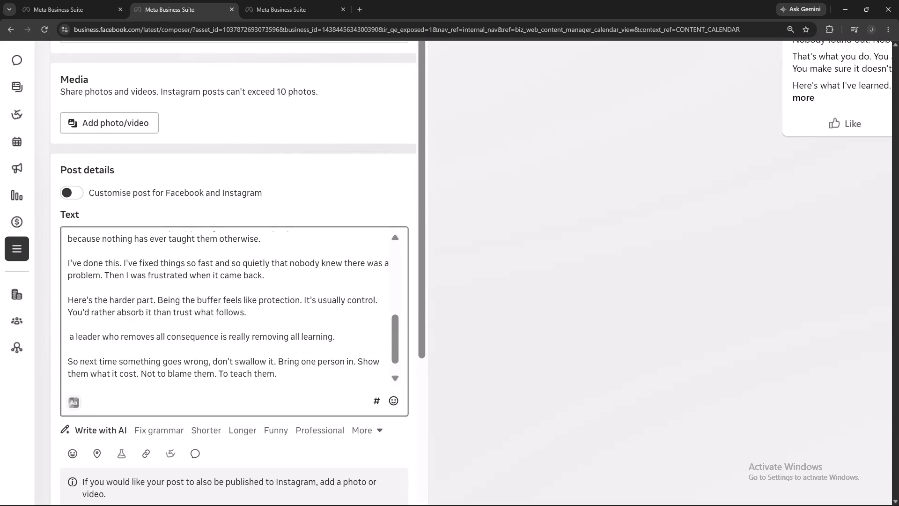
key("BackSpace")
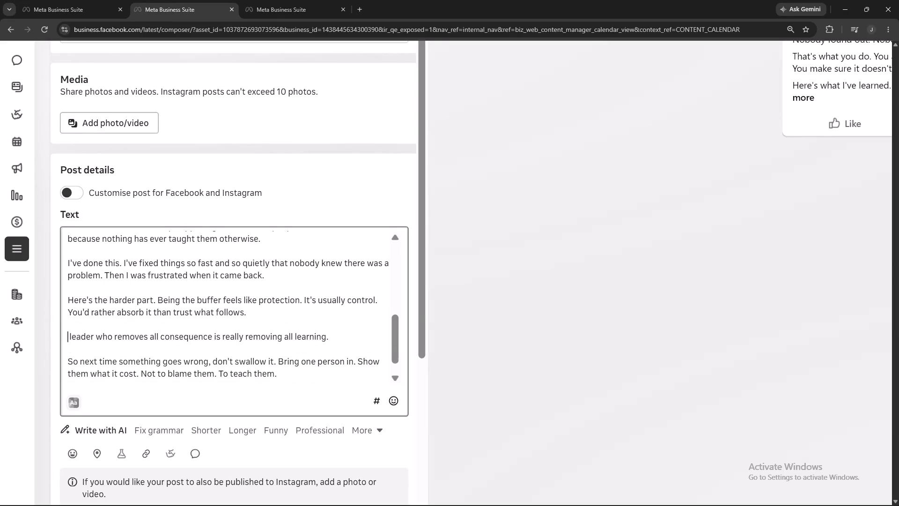
key("BackSpace")
key("Return")
key("a")
Replace the opening "So" of the following paragraph with "The" so it starts "The next time something goes wrong".
left_click(107, 365)
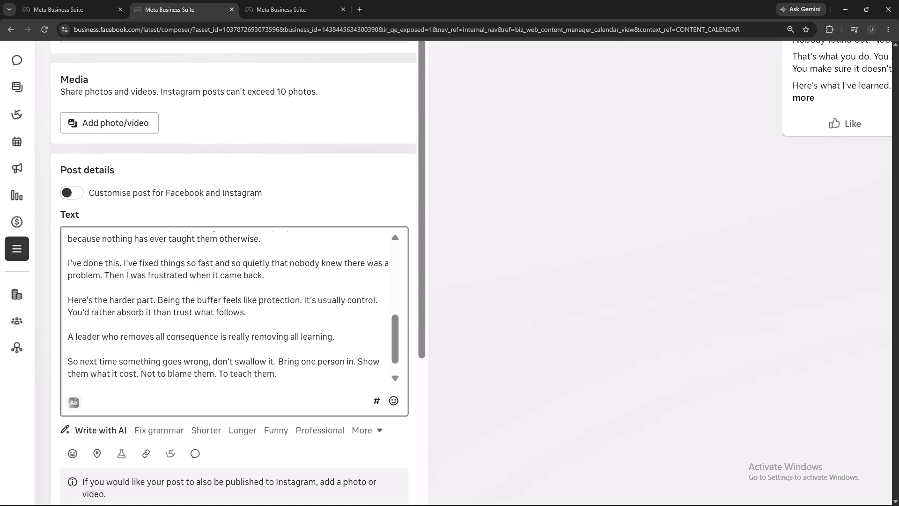
left_click(77, 367)
key("BackSpace")
key("BackSpace")
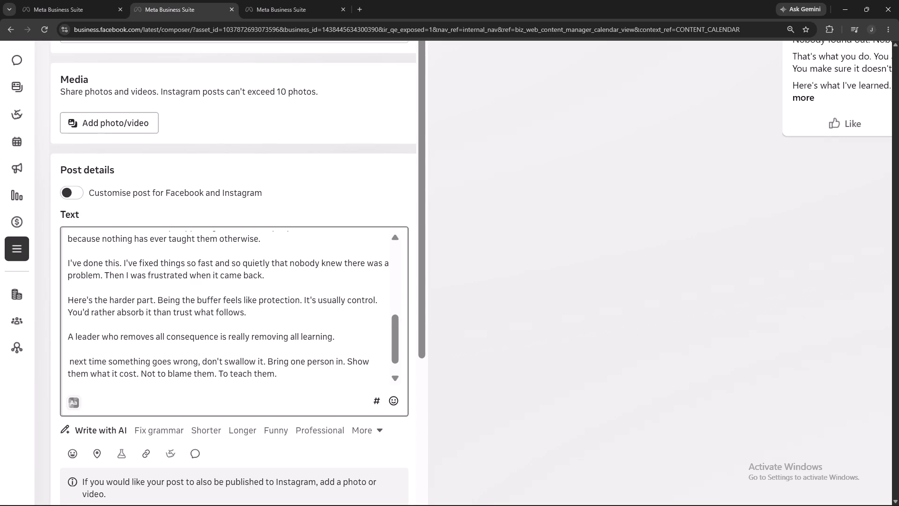
type("he")
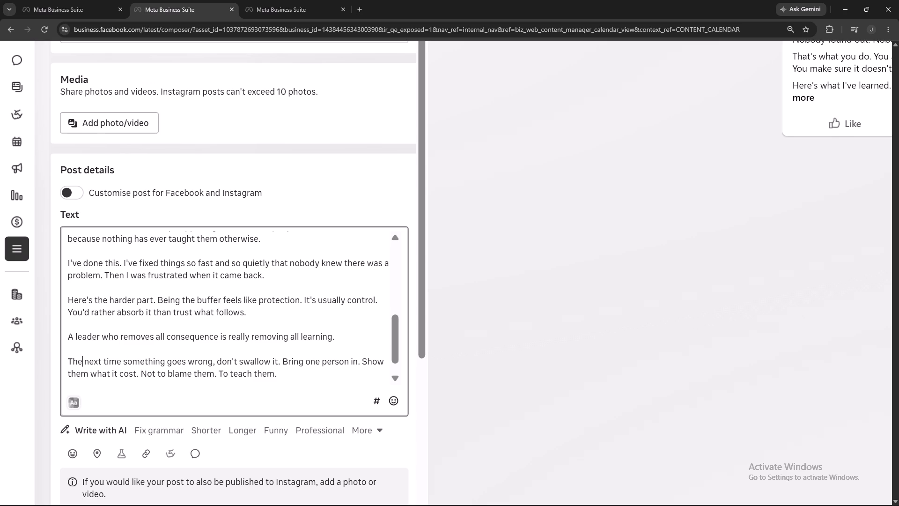
Merge two sentences in that paragraph with a comma to read "Bring one person in, show them what it cost.".
scroll(166, 348, "down", 2)
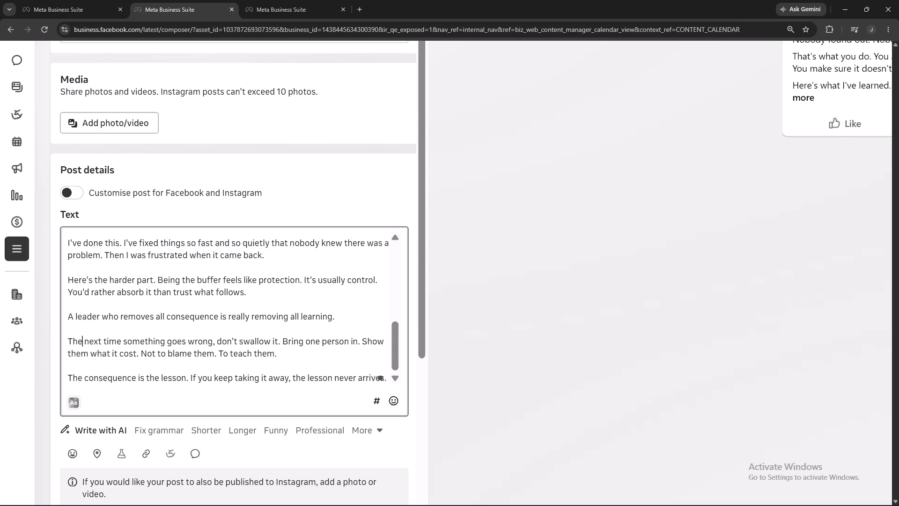
left_click(366, 336)
key("BackSpace")
key("BackSpace")
key("BackSpace")
type(",")
key("space")
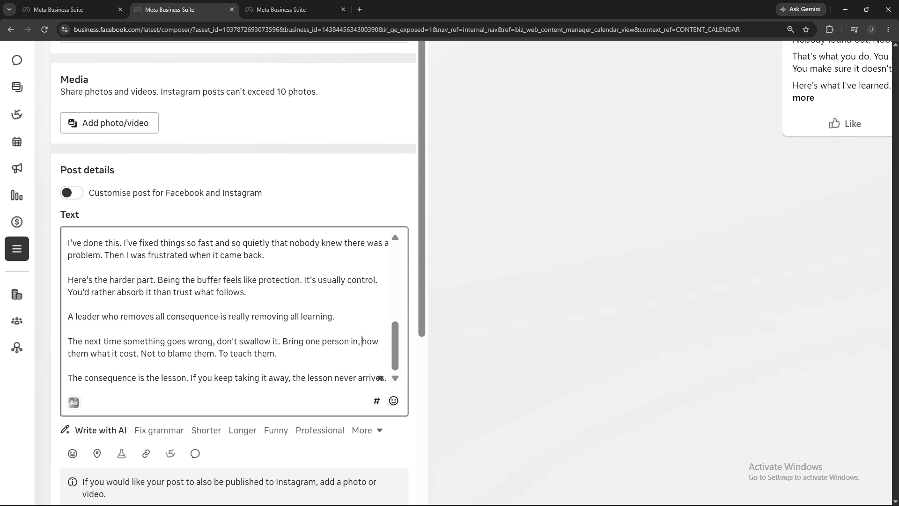
key("s")
Join the preceding sentence to it so the text reads "don't swallow it, rather bring one person in".
left_click(288, 341)
key("BackSpace")
key("BackSpace")
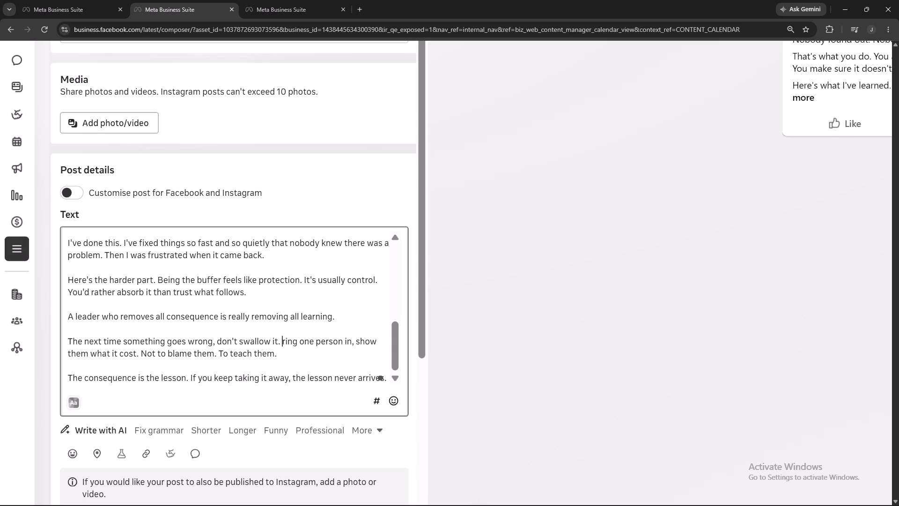
key("BackSpace")
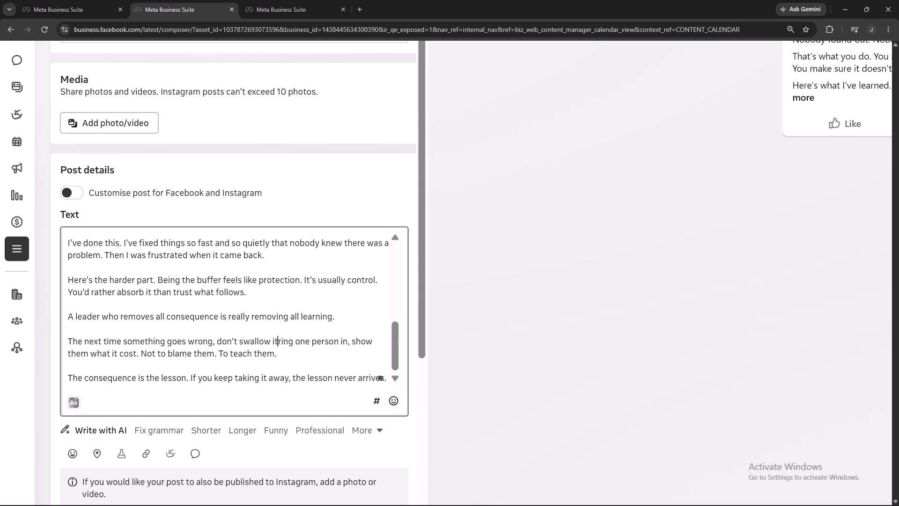
type(",")
key("space")
type("rather b")
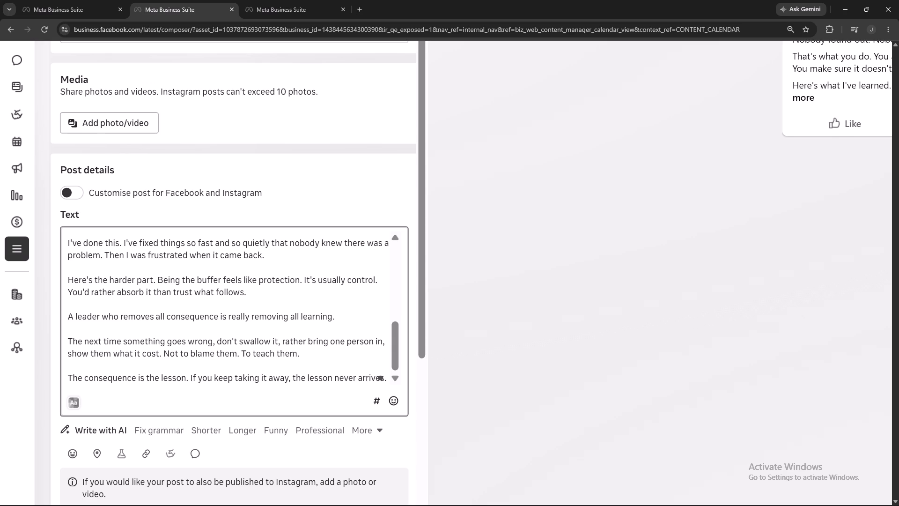
Merge the paragraph's last two sentences into "Not to blame them but to teach them.".
left_click(248, 354)
key("BackSpace")
key("BackSpace")
key("BackSpace")
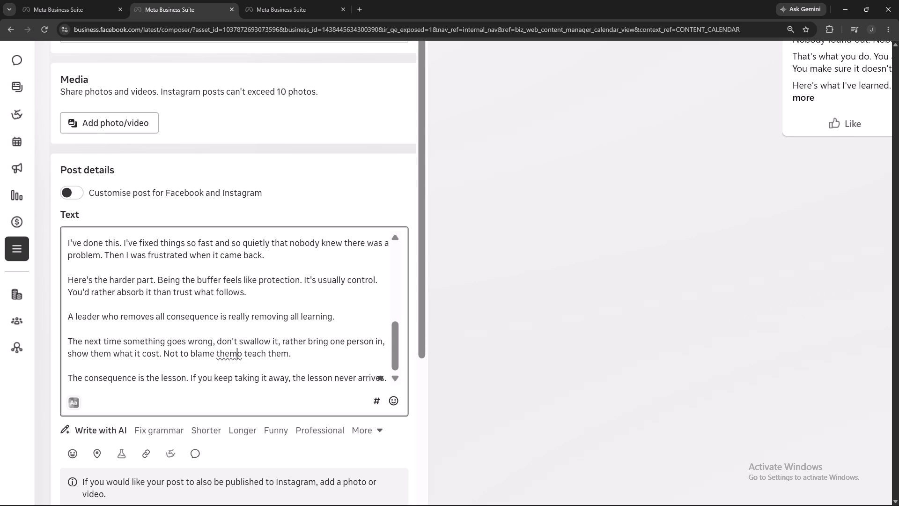
key("space")
type("but t")
Review the edited post back up to its headline and compare it with the post about apologising for your team.
scroll(206, 349, "down", 1)
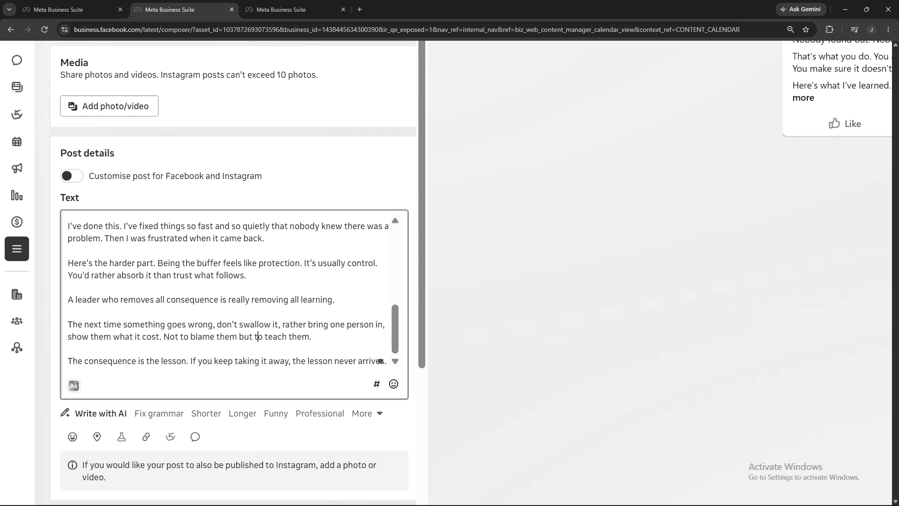
scroll(224, 335, "up", 3)
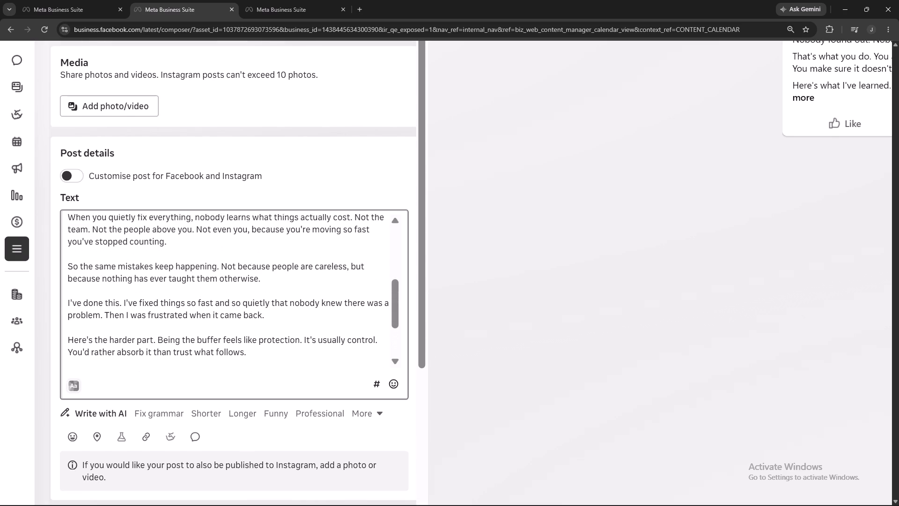
scroll(224, 335, "up", 4)
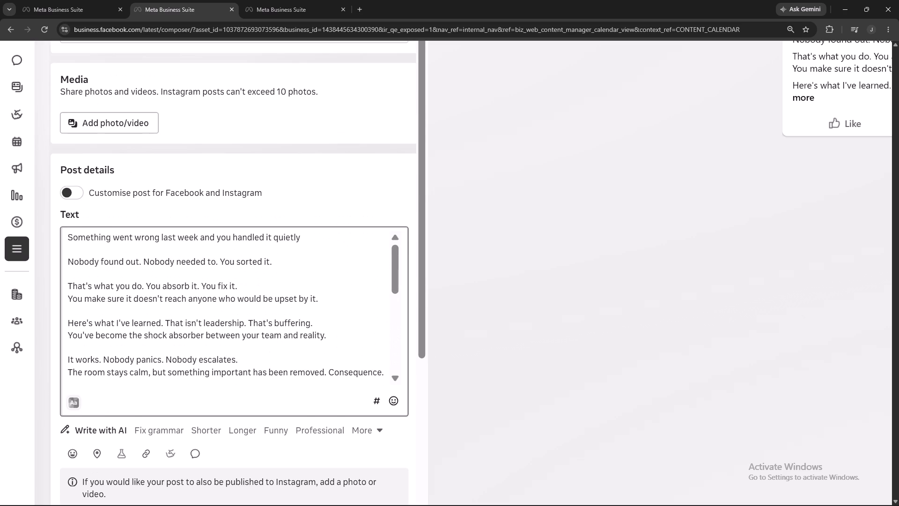
left_click(67, 8)
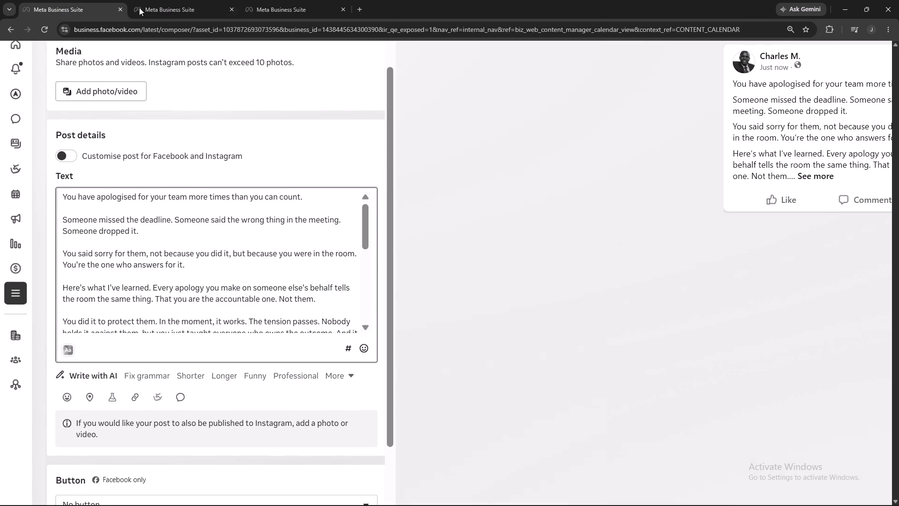
left_click(170, 12)
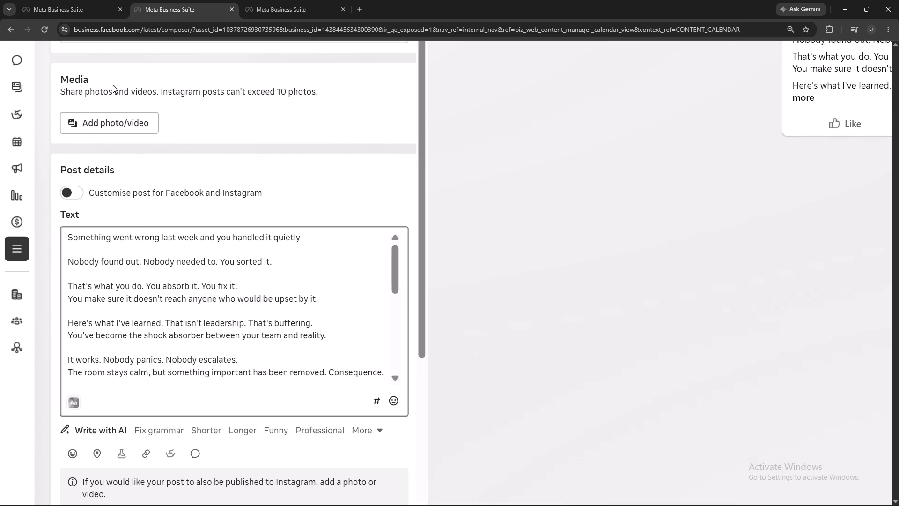
left_click(82, 5)
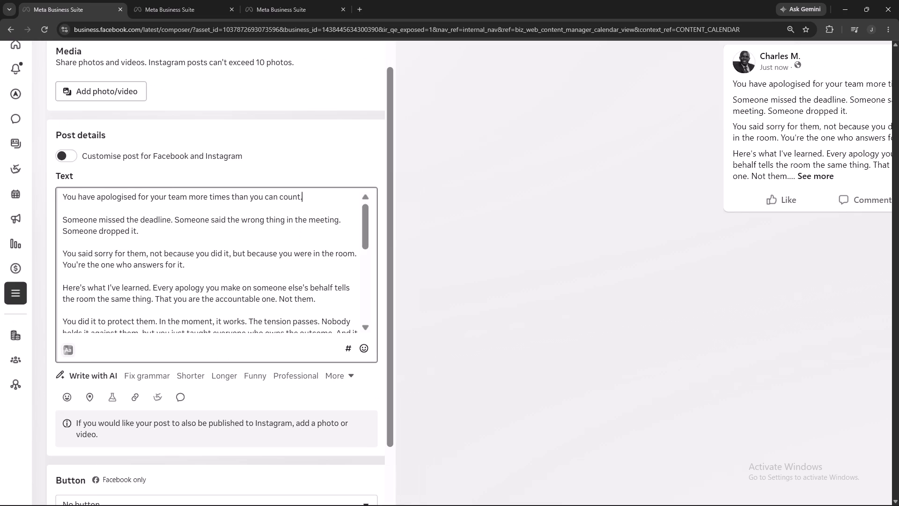
scroll(169, 203, "right", 1)
scroll(169, 203, "down", 5)
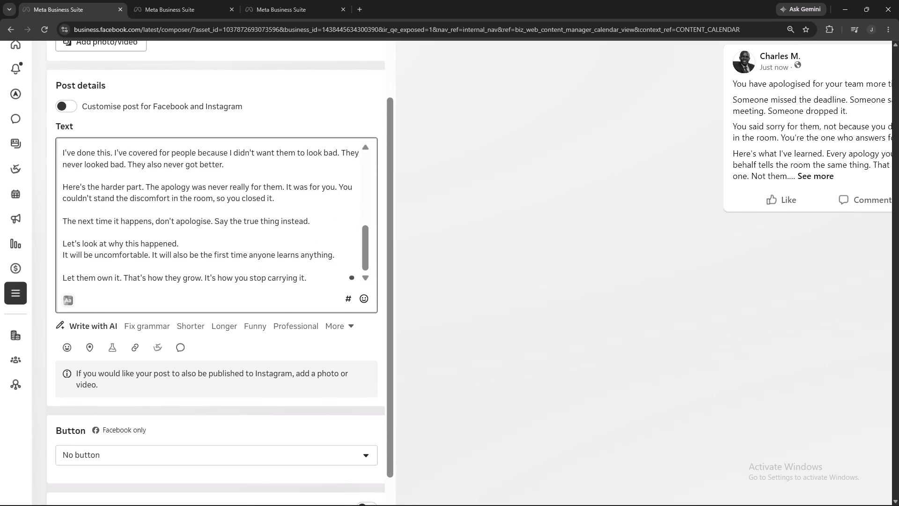
scroll(169, 203, "up", 6)
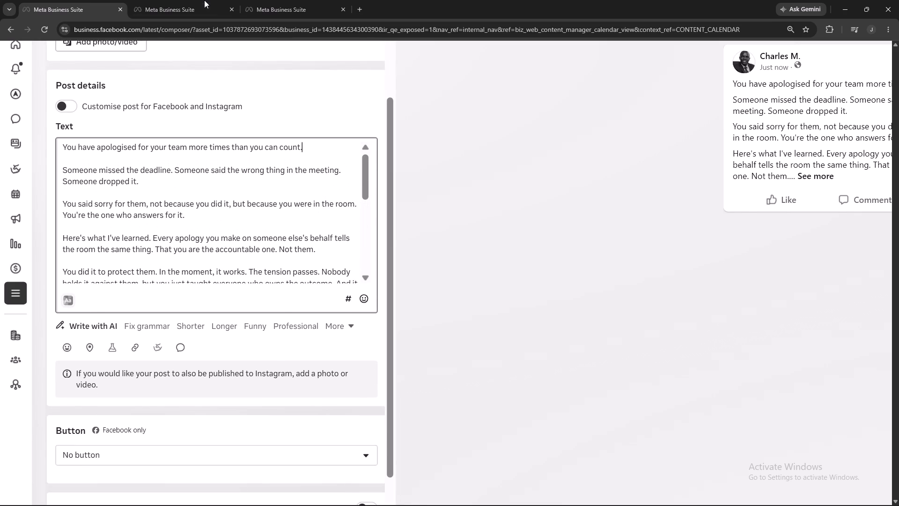
left_click(190, 9)
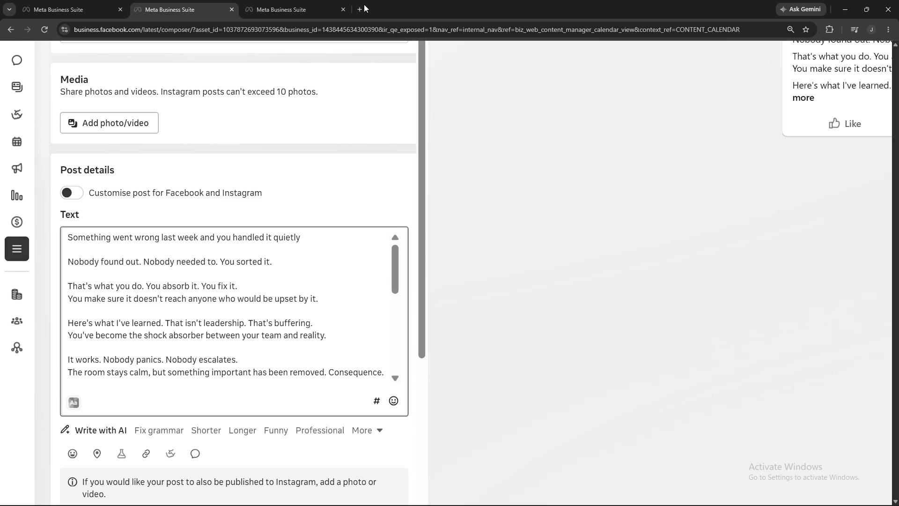
Open Google Keep in a new browser tab.
left_click(359, 7)
type("kee")
left_click(350, 43)
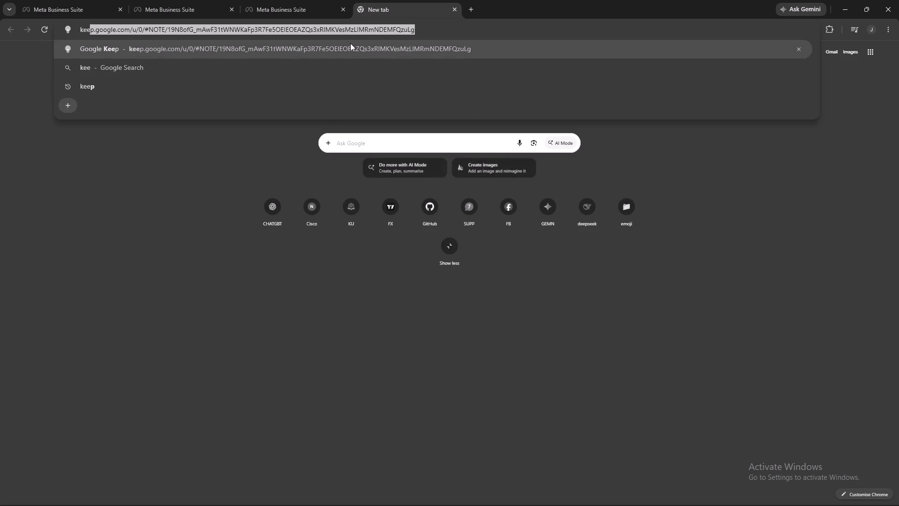
Copy the full text of the post starting "Something went wrong last week and you handled it quietly".
left_click(208, 0)
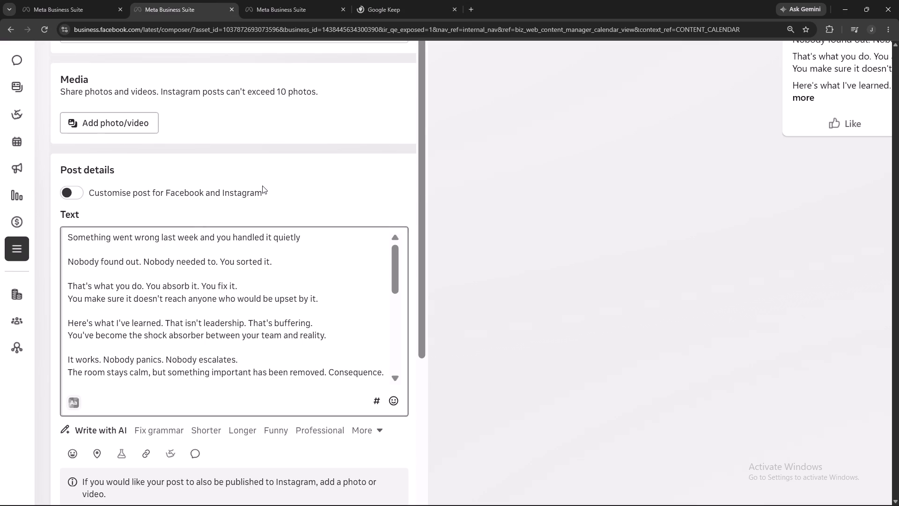
scroll(262, 256, "down", 4)
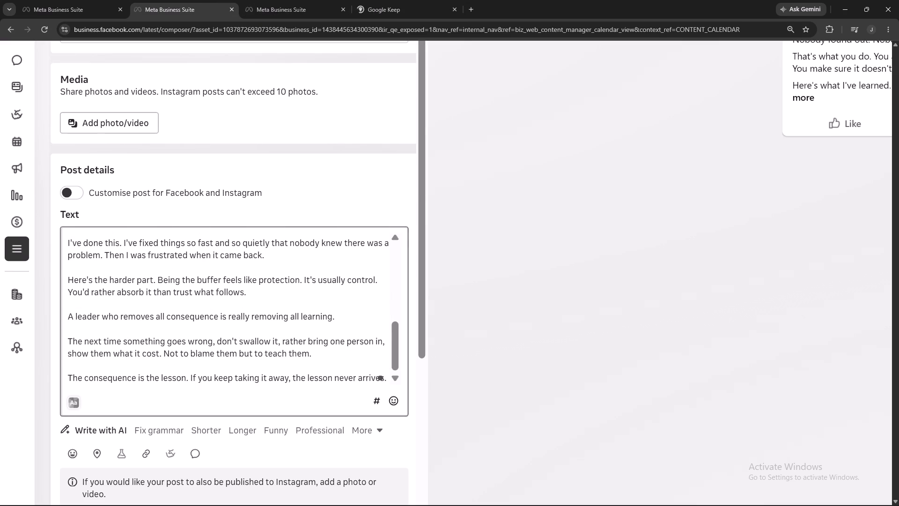
scroll(142, 234, "up", 6)
left_click_drag(67, 236, 399, 408)
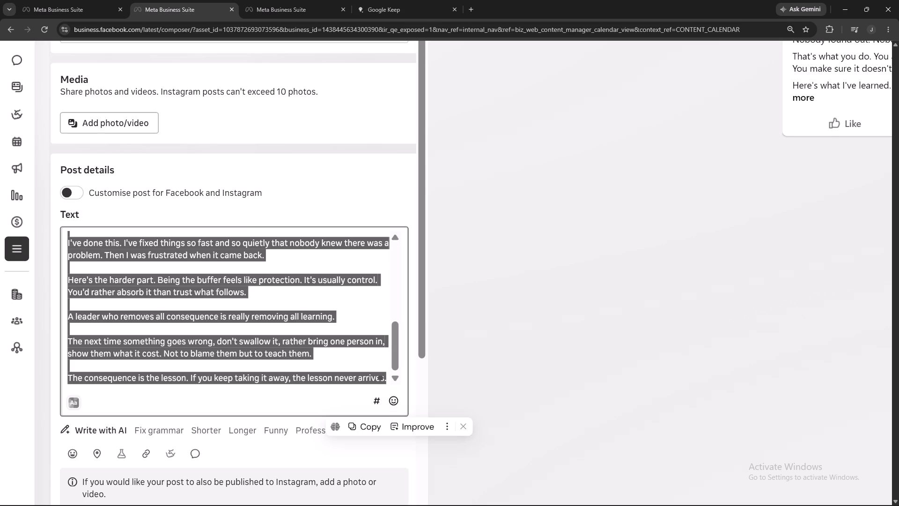
key("ctrl+c")
key("ctrl+c")
key("ctrl+c")
Paste the copied post into a new untitled note in Google Keep and close the note.
left_click(407, 0)
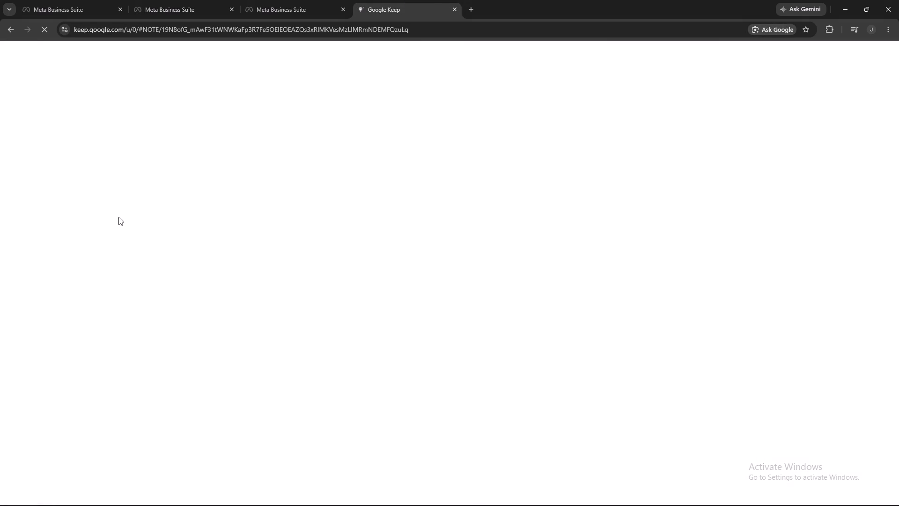
left_click(279, 186)
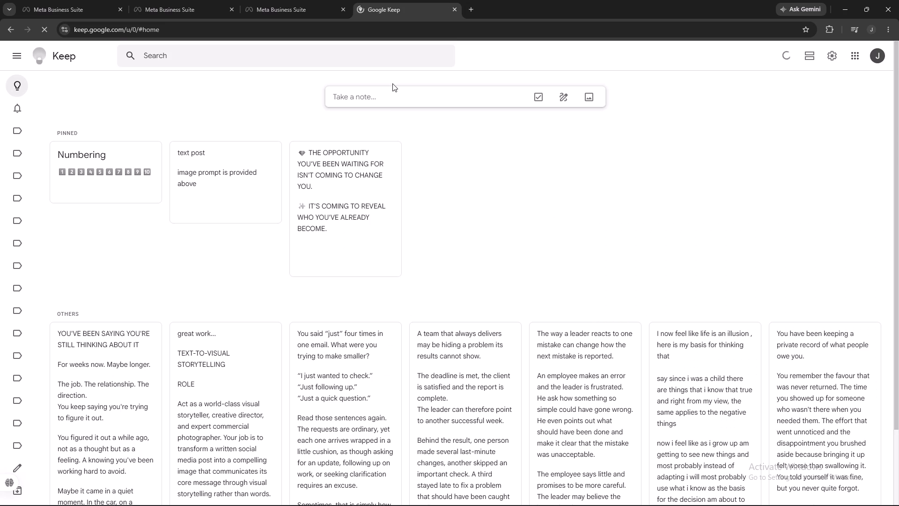
left_click(392, 83)
left_click(387, 97)
key("ctrl+v")
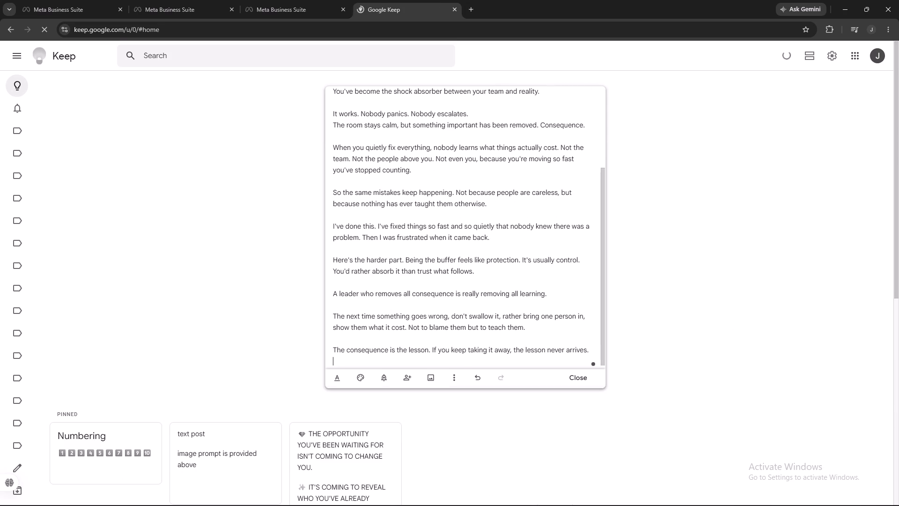
left_click(581, 375)
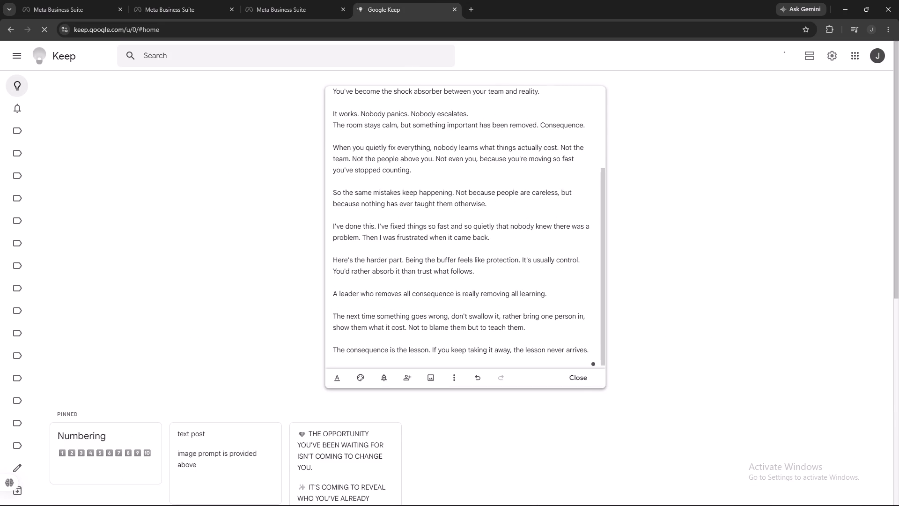
left_click(578, 381)
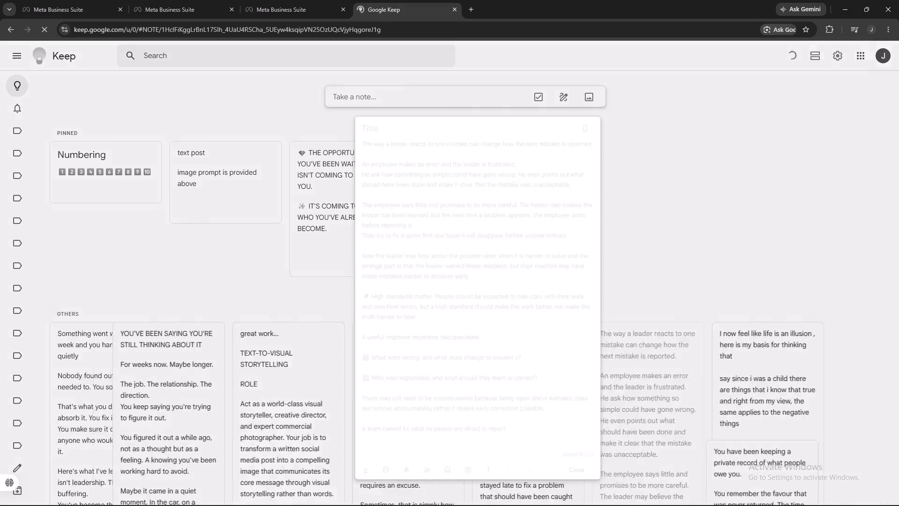
left_click(566, 234)
left_click(566, 234)
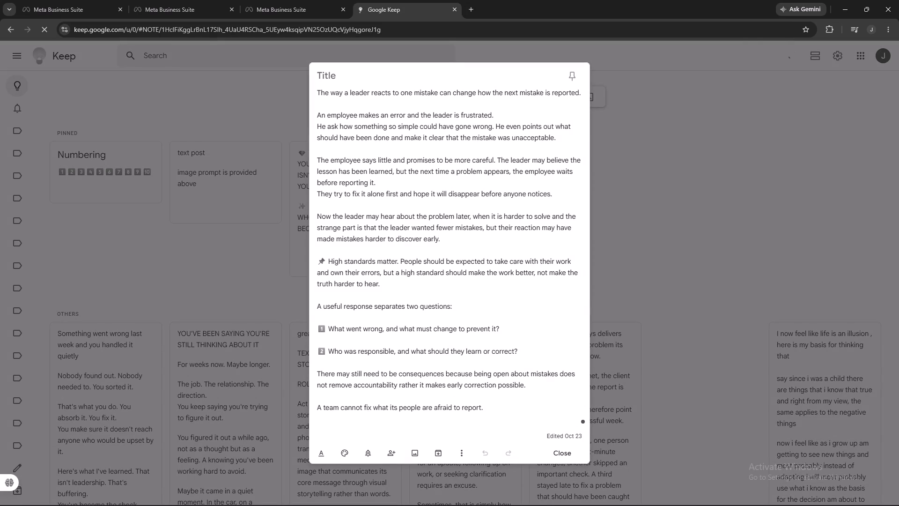
left_click(564, 454)
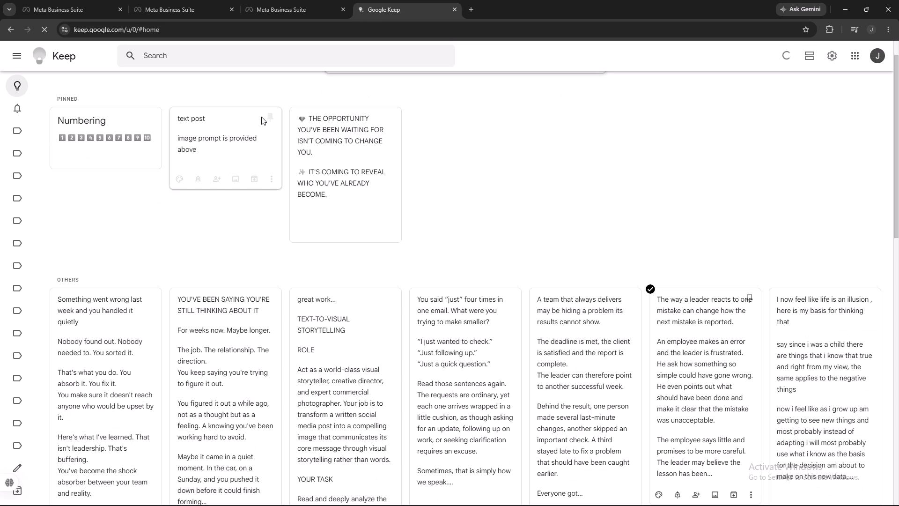
Return to the Meta Business Suite drafts and review the post about apologising for your team through to its closing lines.
left_click(169, 2)
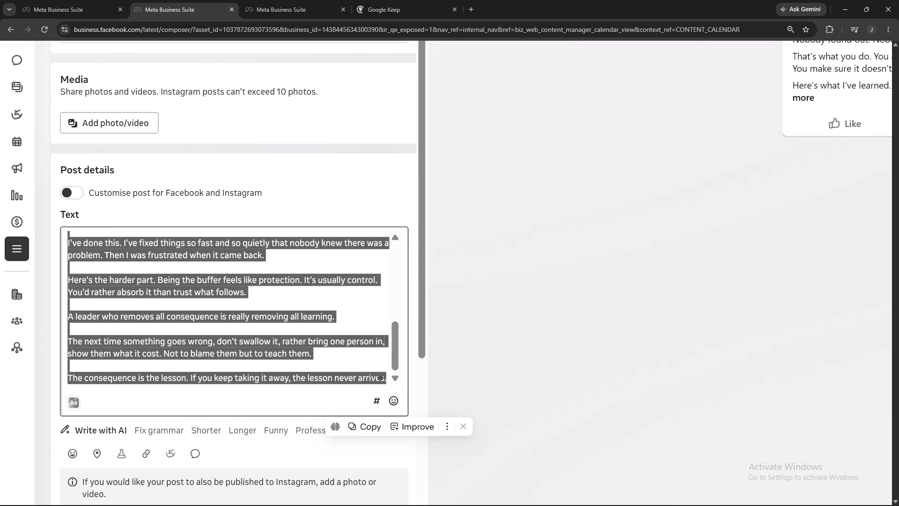
scroll(140, 297, "up", 11)
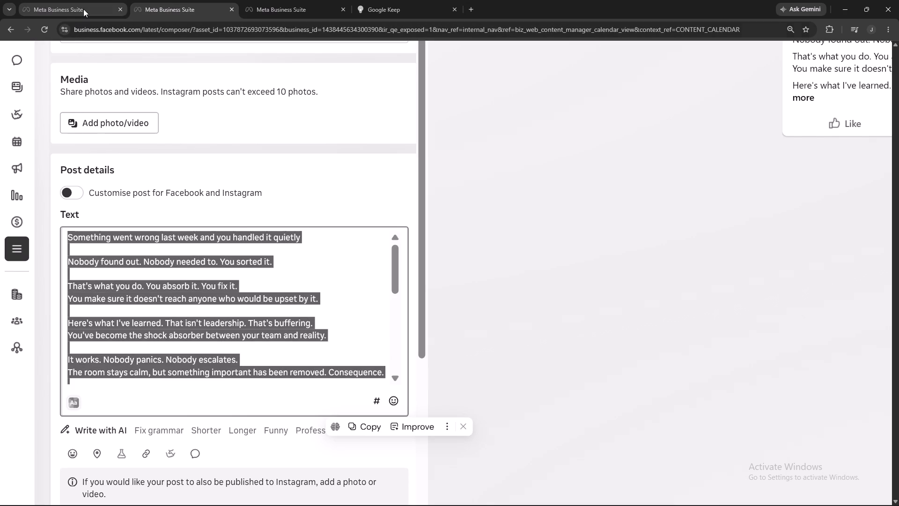
left_click(83, 9)
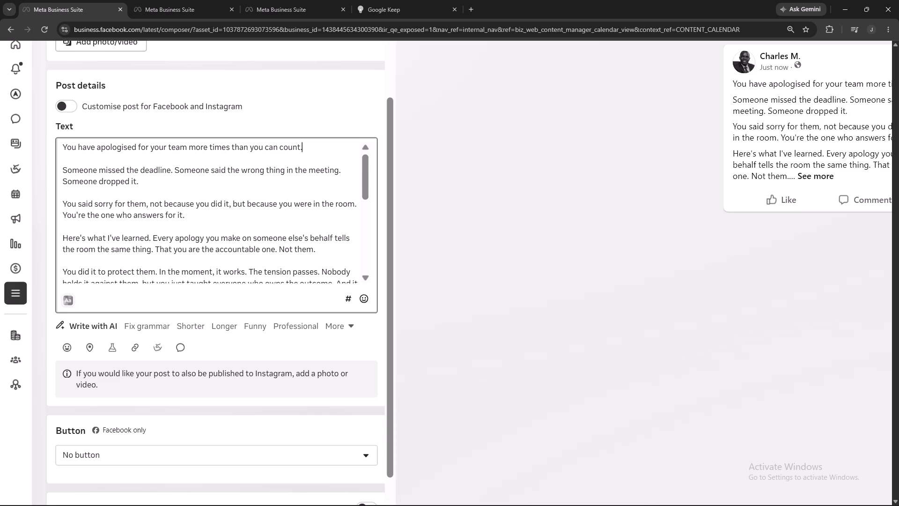
scroll(159, 207, "up", 2)
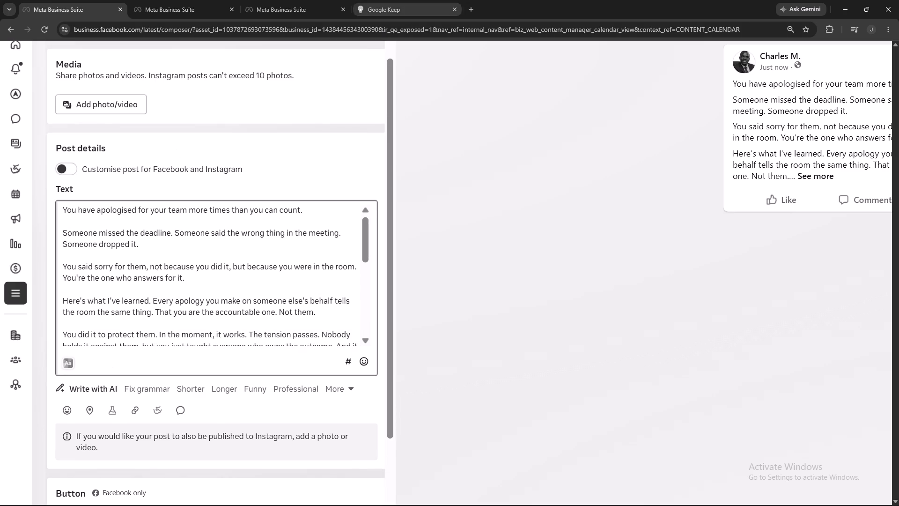
scroll(185, 247, "down", 1)
scroll(185, 246, "up", 3)
scroll(180, 259, "down", 4)
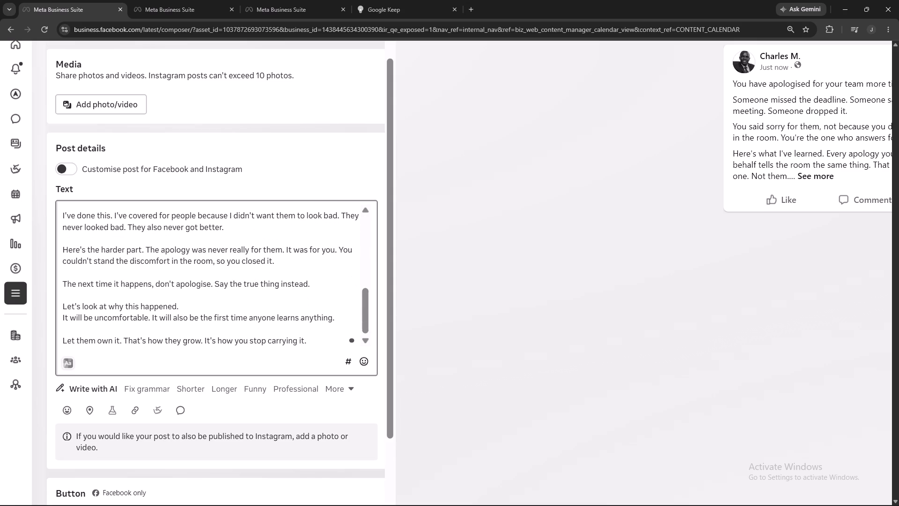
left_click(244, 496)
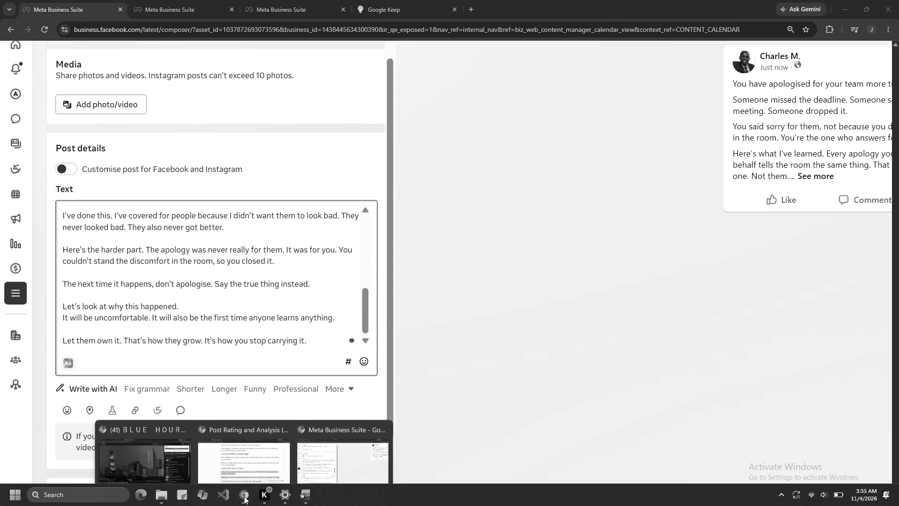
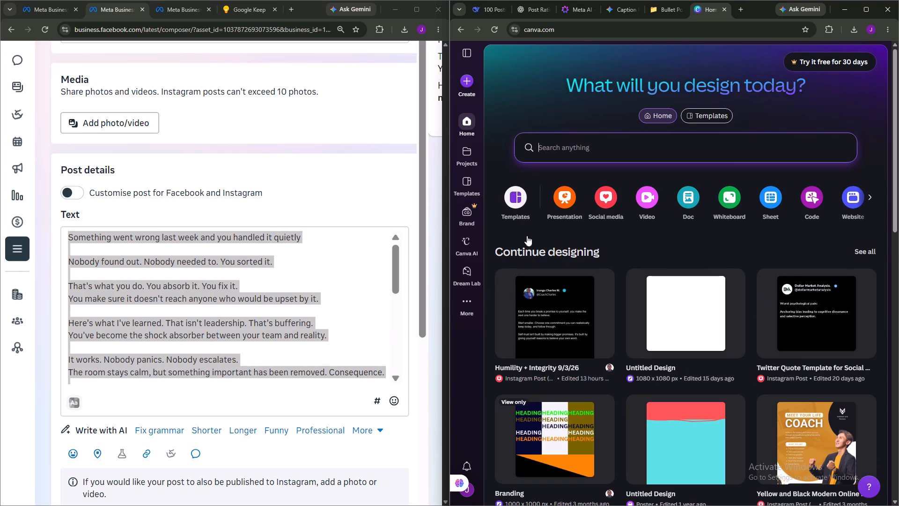
Open the Humility + Integrity 9/3/26 design in Canva and delete all the quote text below the profile header.
left_click(536, 304)
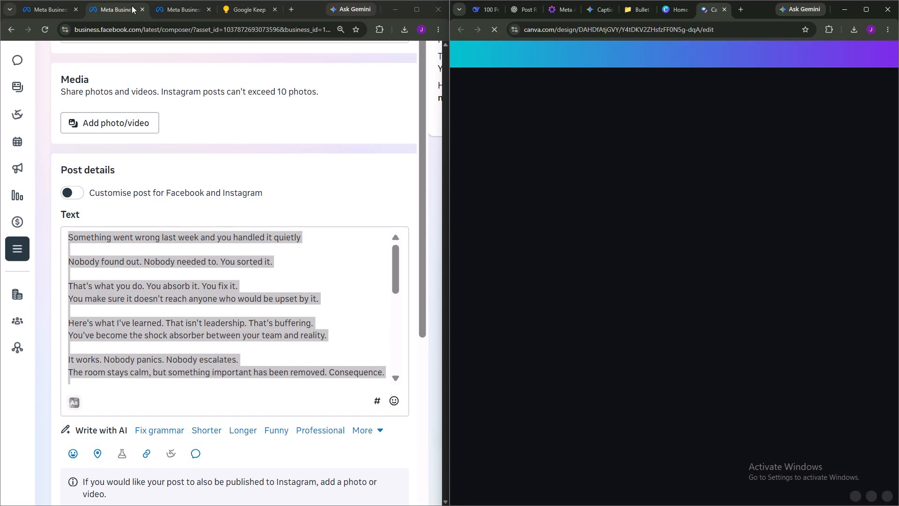
left_click(181, 10)
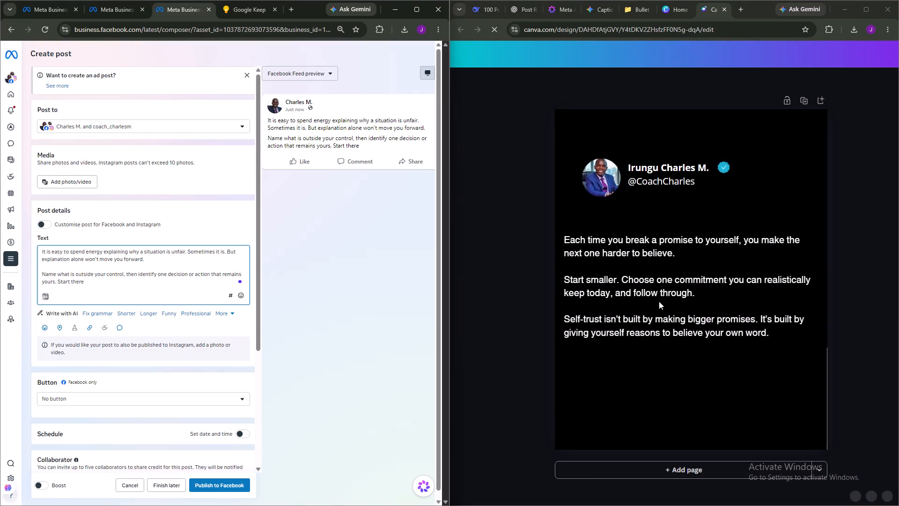
triple_click(774, 329)
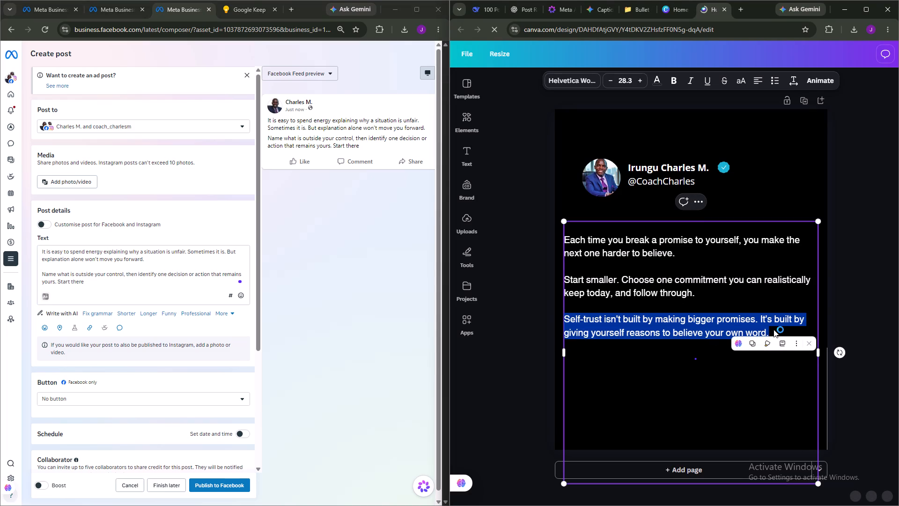
left_click(790, 328)
left_click_drag(780, 332, 689, 296)
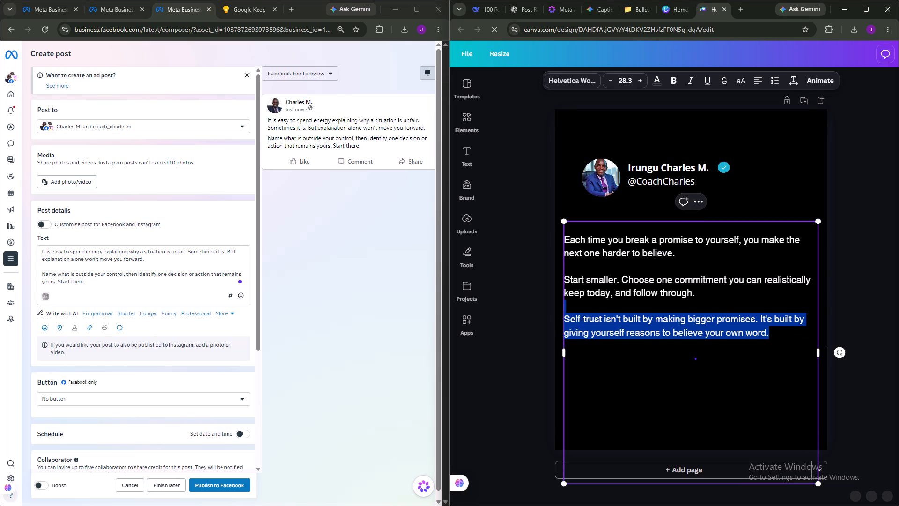
left_click_drag(689, 296, 567, 243)
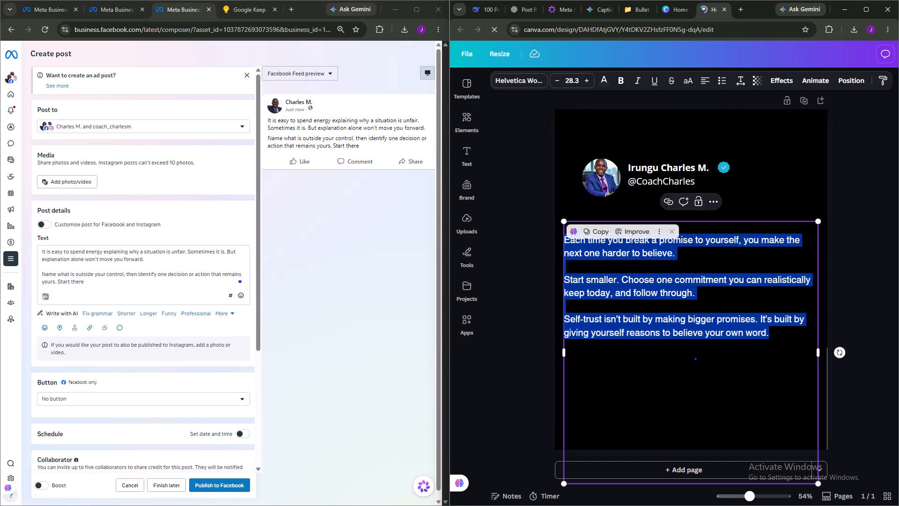
key("BackSpace")
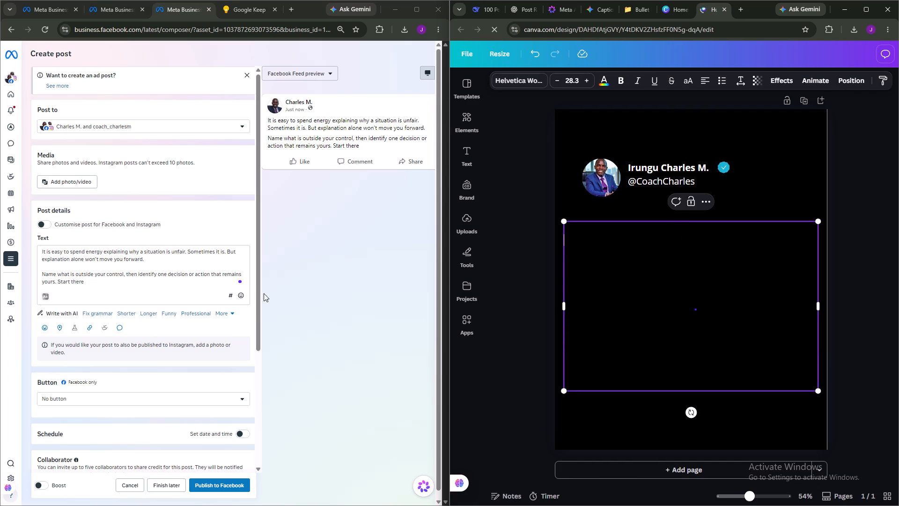
Select the full "It is easy to spend energy explaining why a situation is unfair" post text in the Meta composer.
left_click_drag(96, 287, 66, 272)
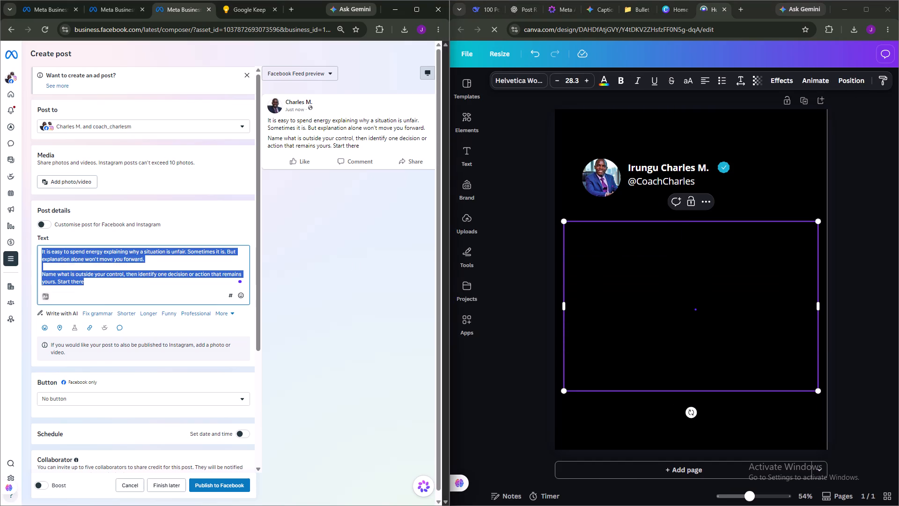
Copy the "It is easy to spend energy" post text into the empty Canva text box, with a blank line between its two paragraphs.
left_click(93, 260)
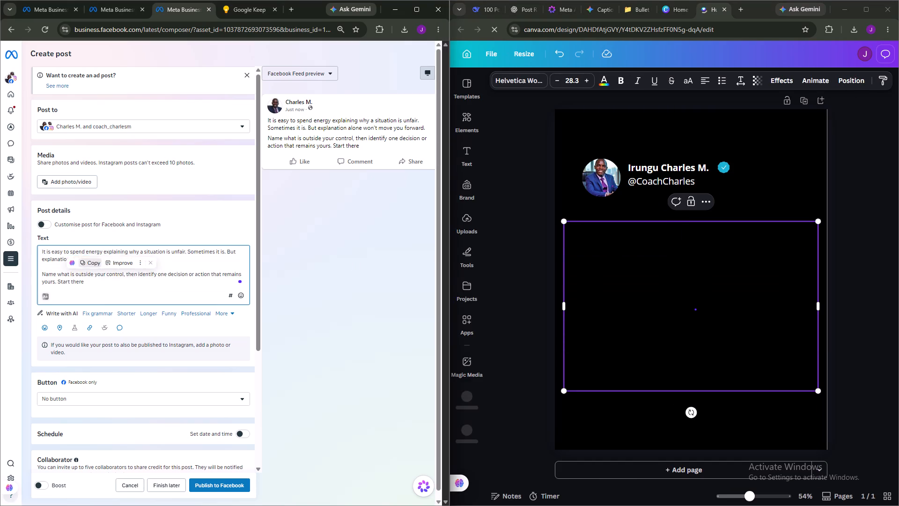
left_click(589, 234)
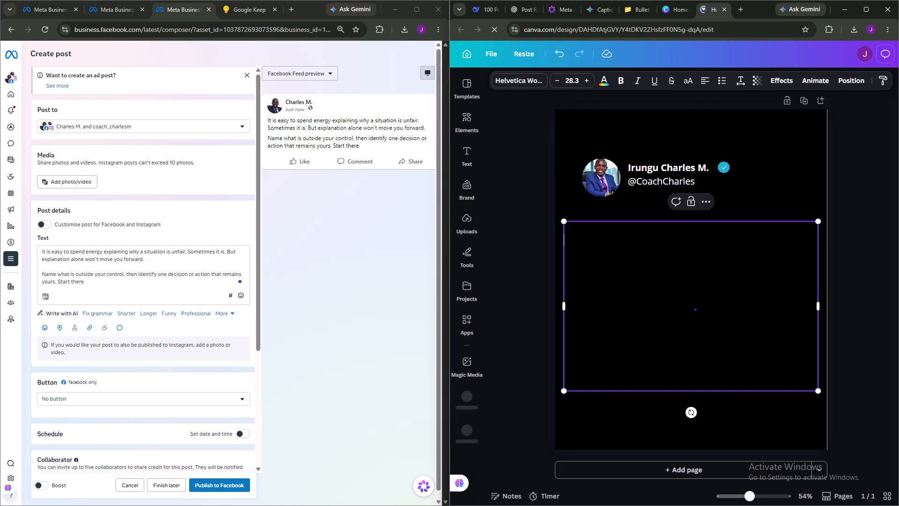
key("ctrl+v")
left_click(618, 270)
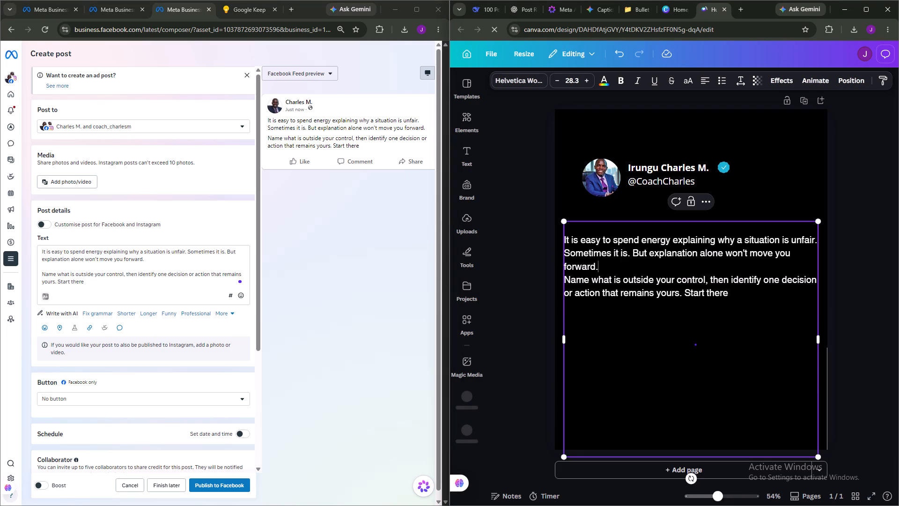
key("Return")
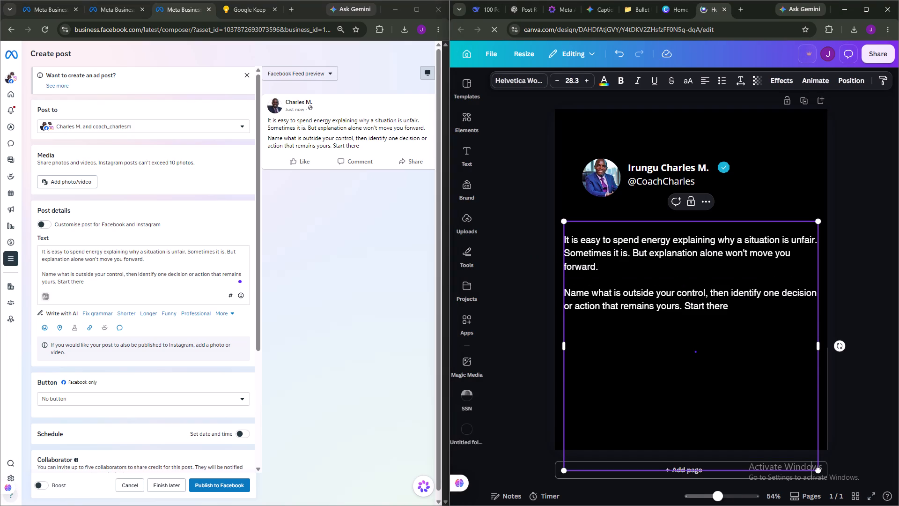
left_click(752, 201)
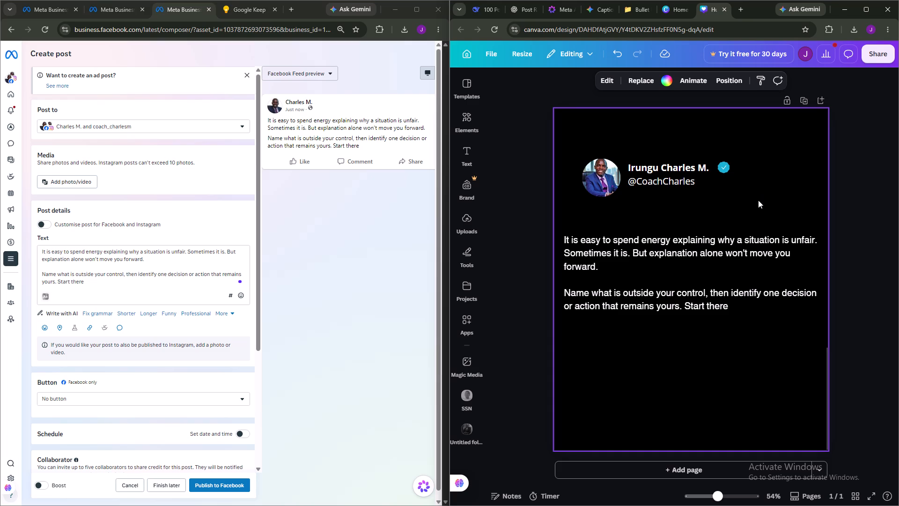
Join the second and third sentences of the design text to read "Sometimes it is, but explanation alone won't move you forward.".
left_click(635, 252)
double_click(636, 251)
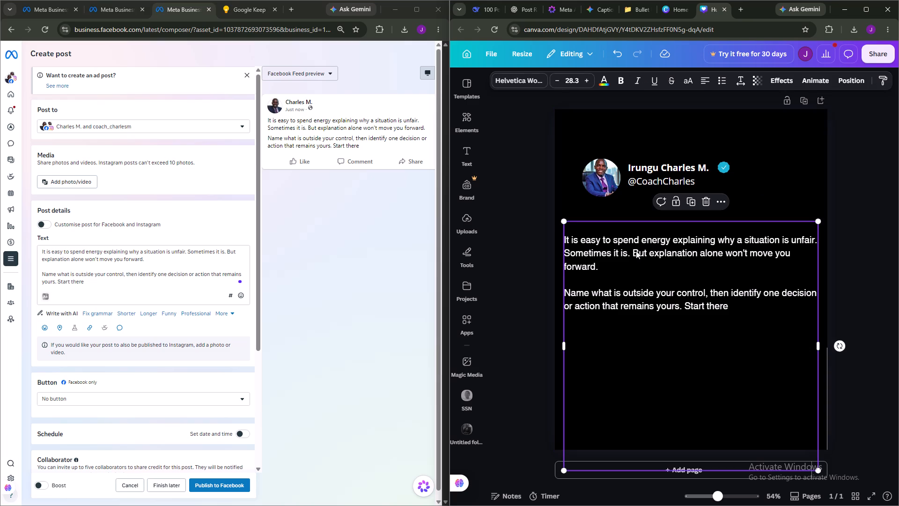
left_click(636, 251)
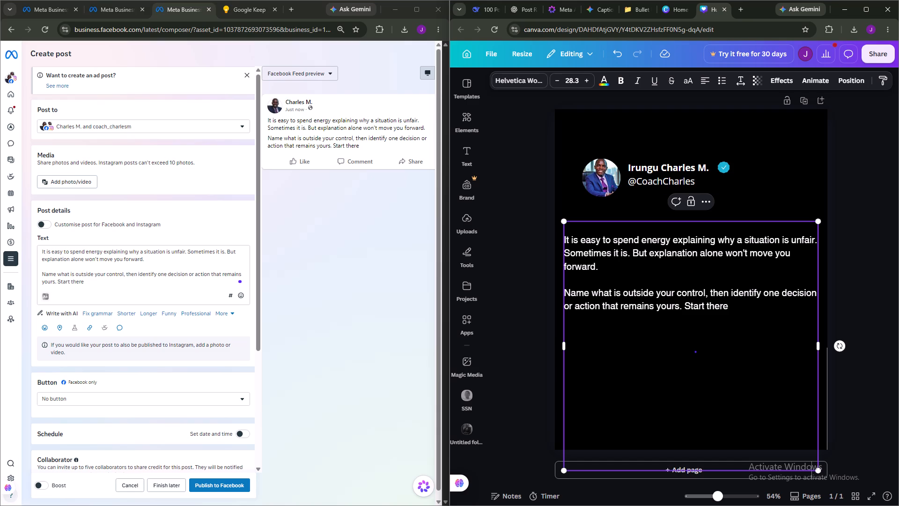
key("BackSpace")
key("BackSpace")
key("BackSpace")
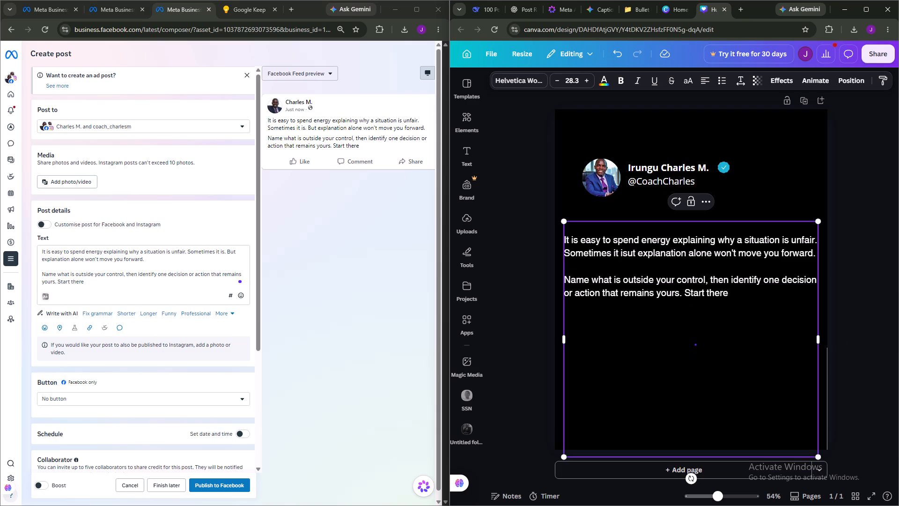
type(", b")
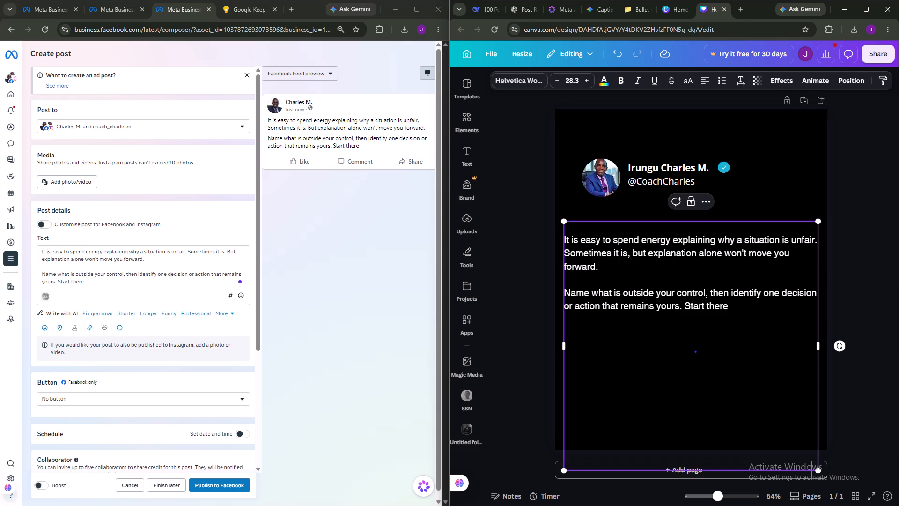
Open the quote text for editing with the insertion point just before "Start there" in the second paragraph.
left_click(786, 172)
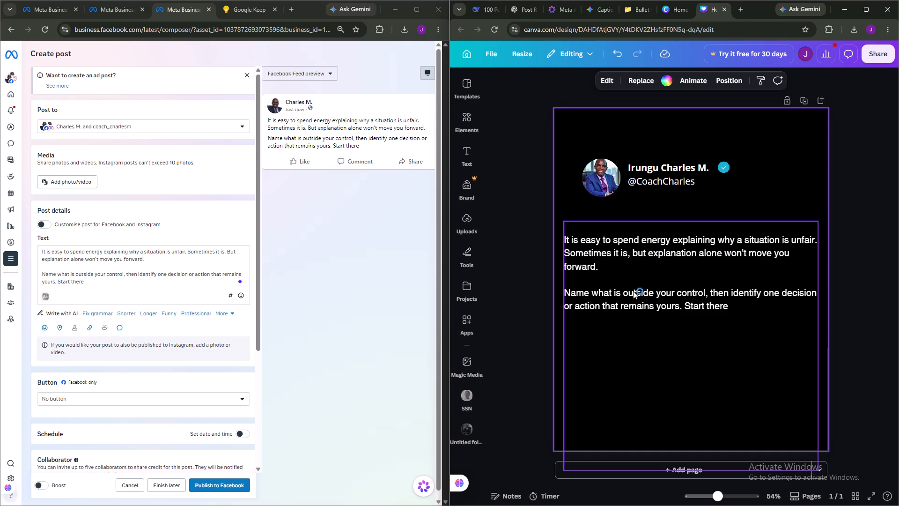
left_click(867, 261)
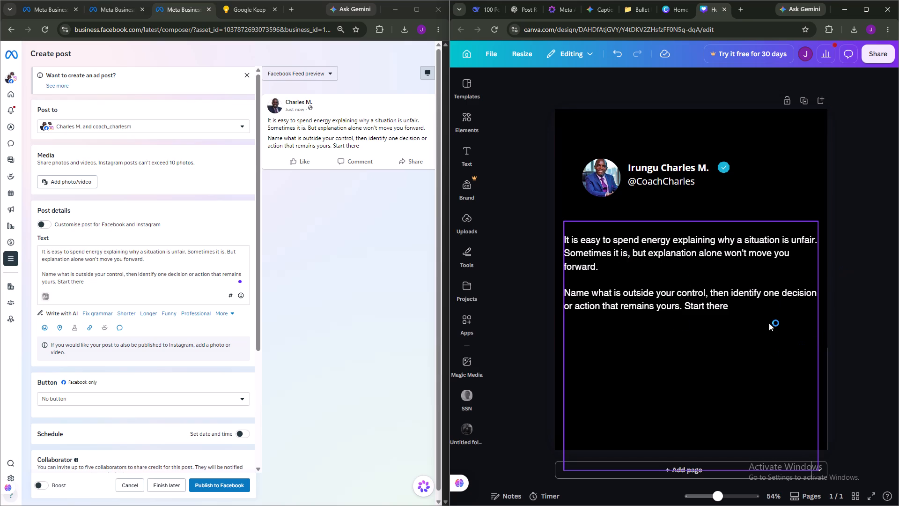
left_click(689, 307)
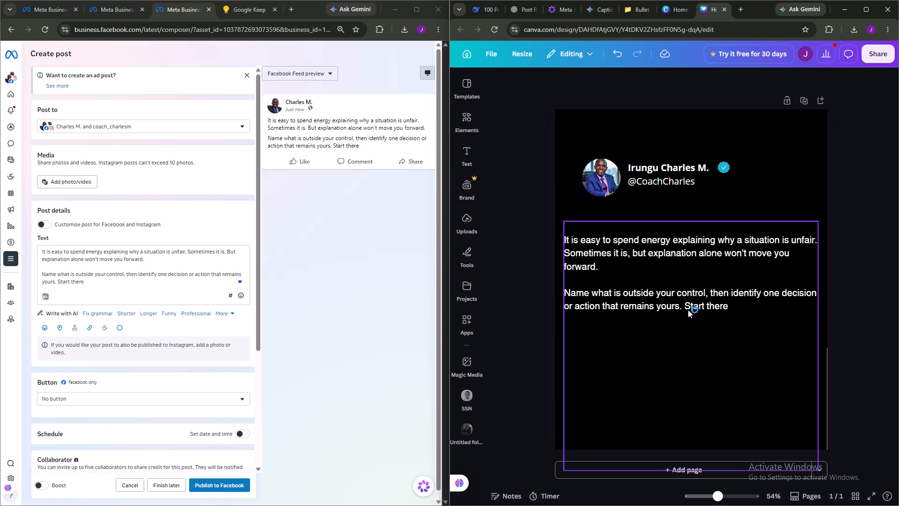
double_click(684, 306)
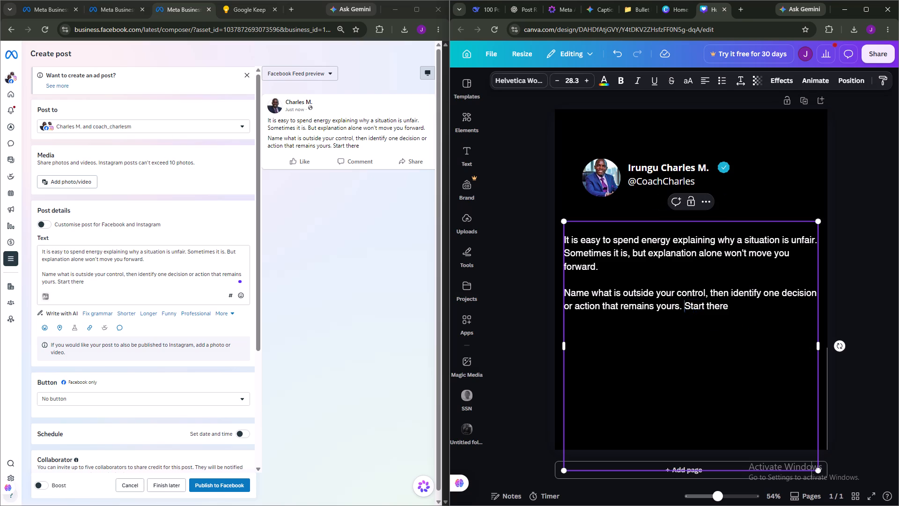
Put "Start there" in its own paragraph, separated by a blank line from "or action that remains yours.".
left_click(684, 305)
key("Return")
key("Return")
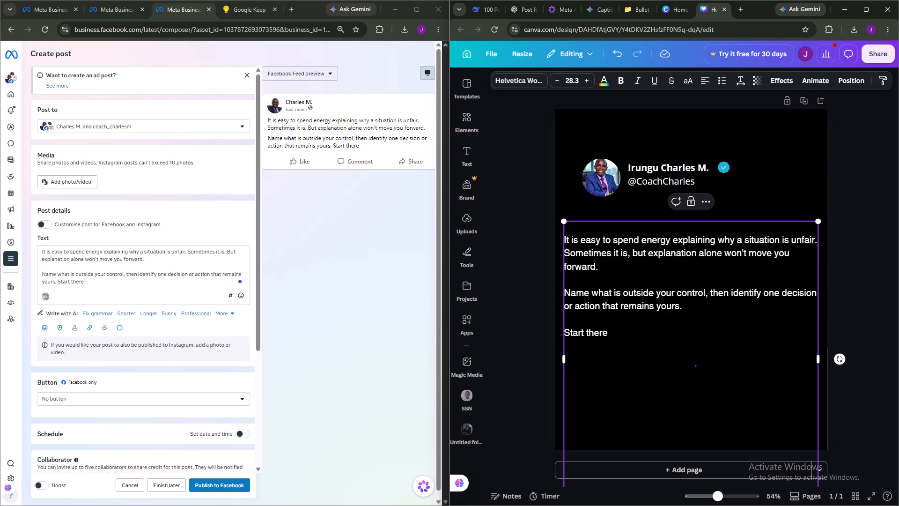
left_click(672, 261)
left_click(759, 195)
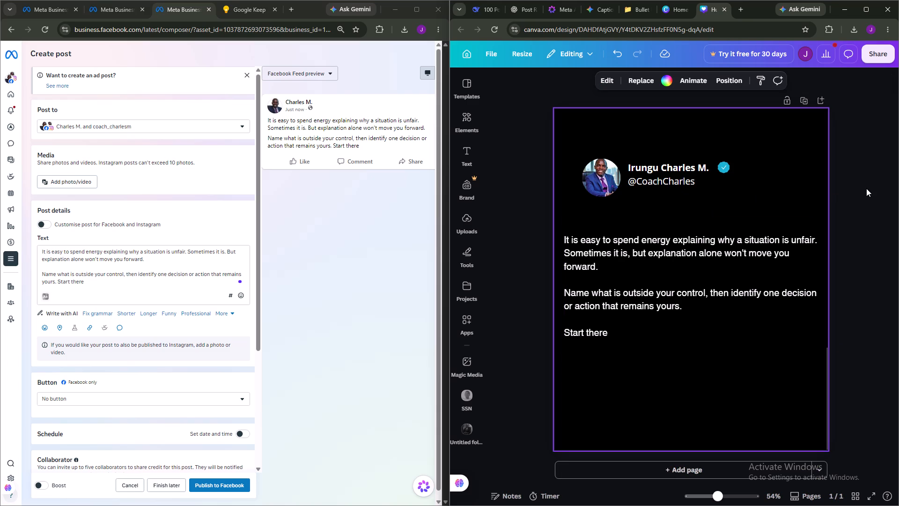
Download the finished quote design as a high-quality PNG into the Downloads folder and minimize the Canva window.
left_click(878, 55)
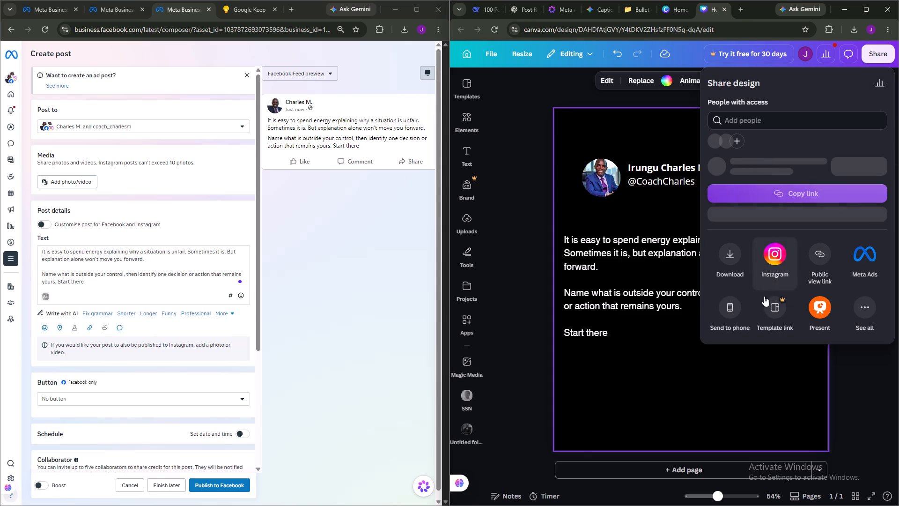
left_click(732, 266)
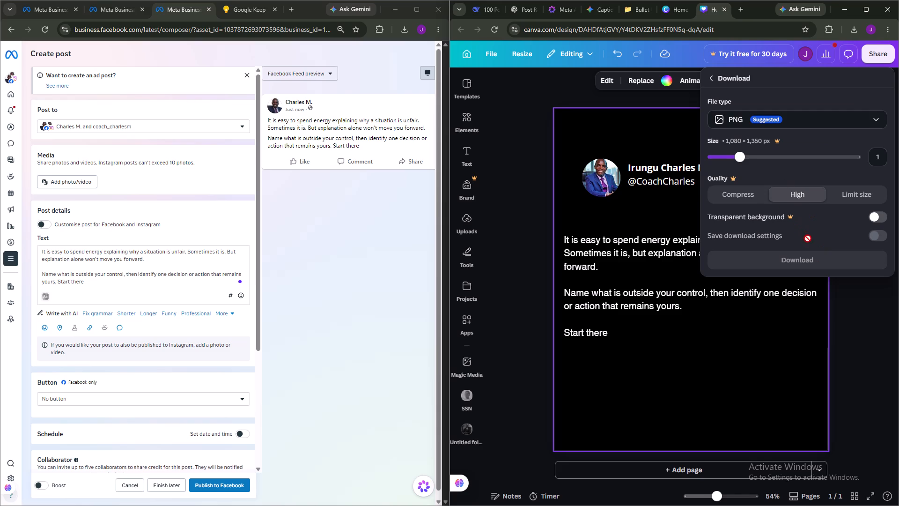
left_click(812, 257)
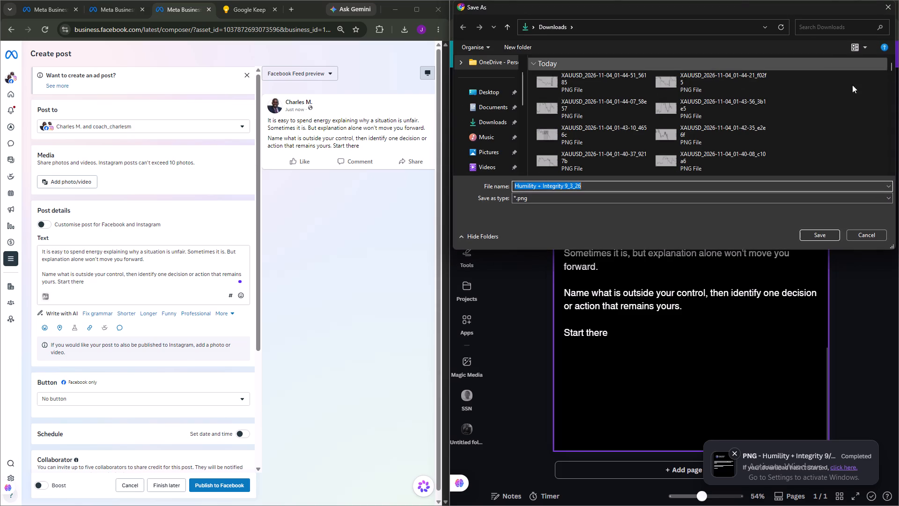
left_click(829, 234)
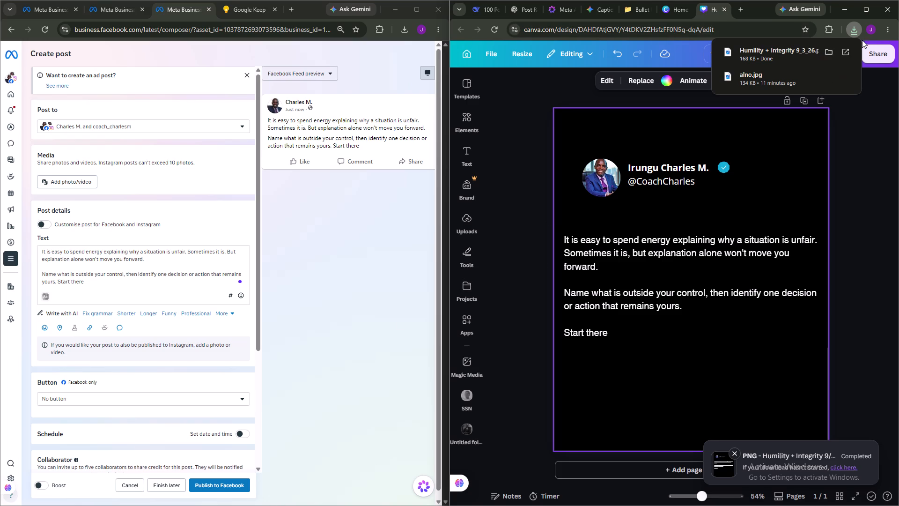
left_click(847, 5)
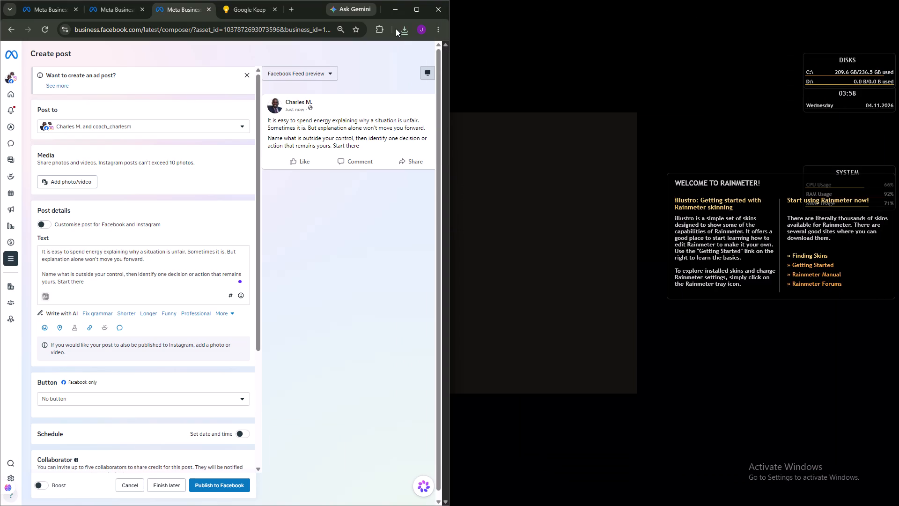
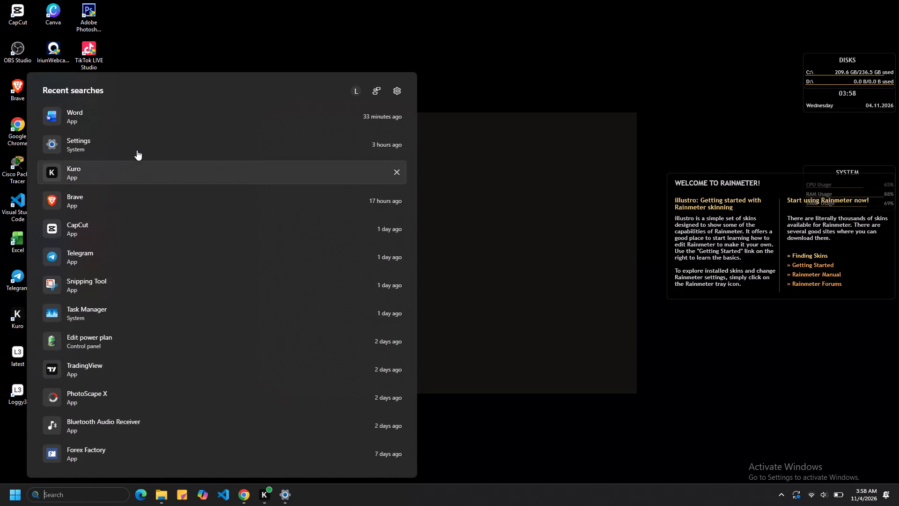
Launch PhotoScape X and open acew.jpg from the Downloads folder in its editor.
left_click(127, 395)
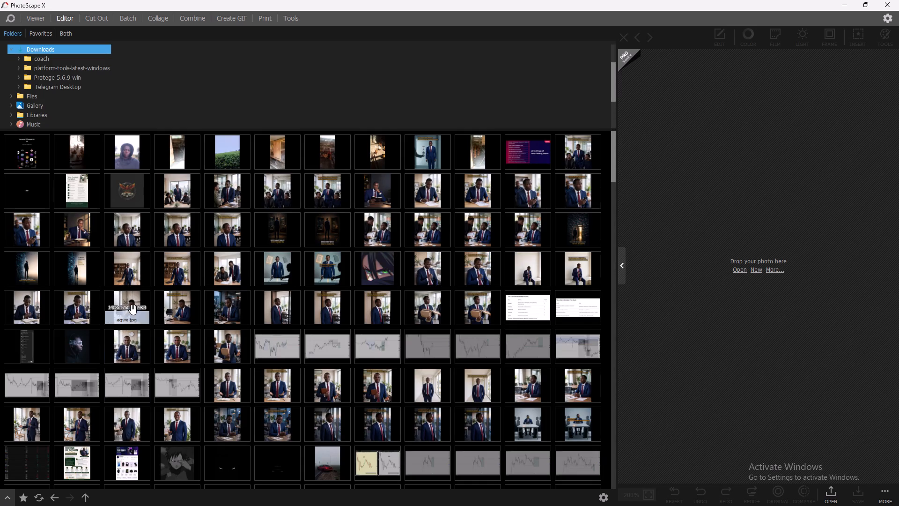
left_click(181, 190)
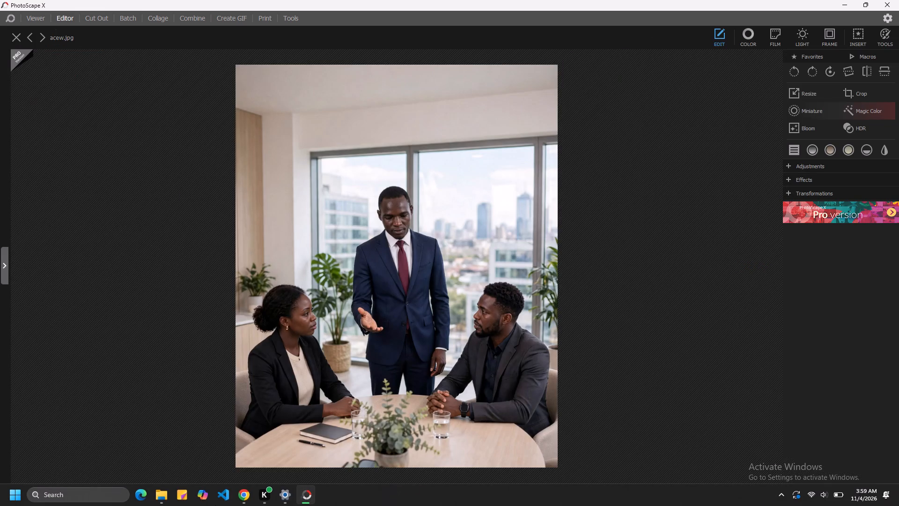
left_click(163, 494)
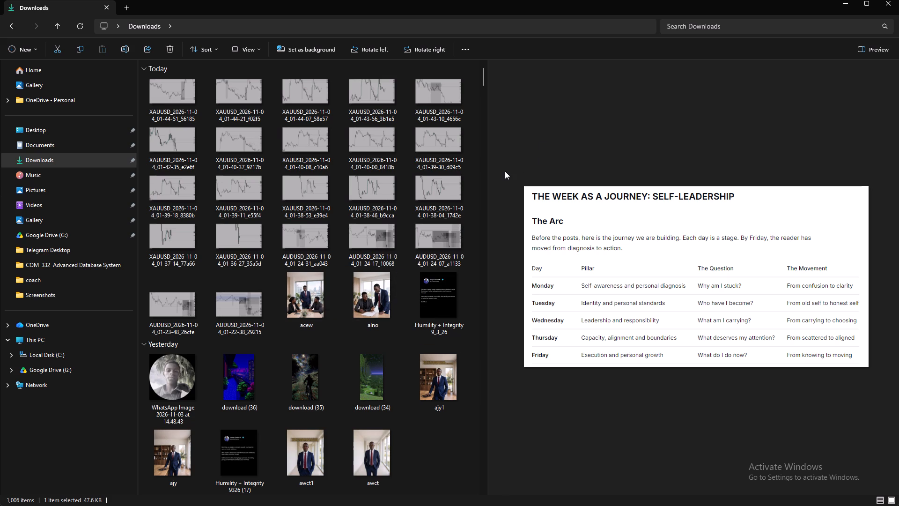
left_click(841, 1)
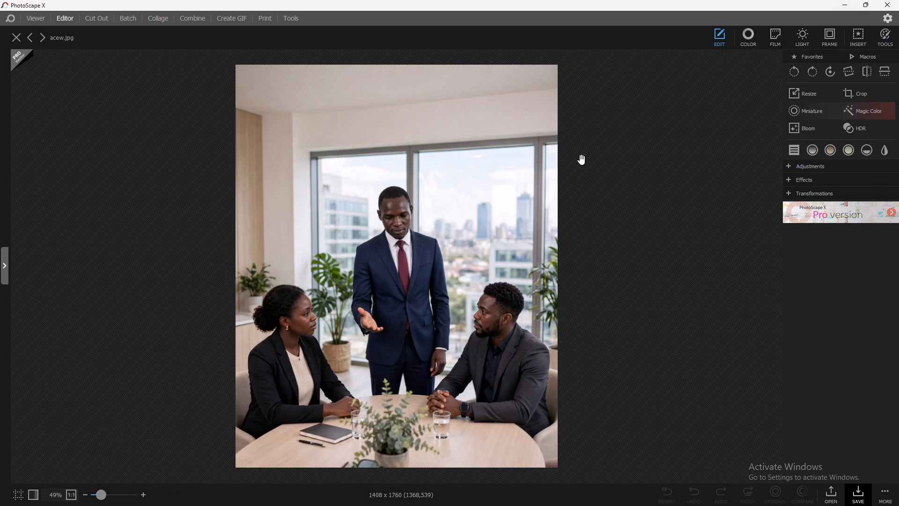
Crop the meeting photo using the 4 x 5 (8 x 10) aspect ratio, keeping nearly the whole image.
left_click(855, 94)
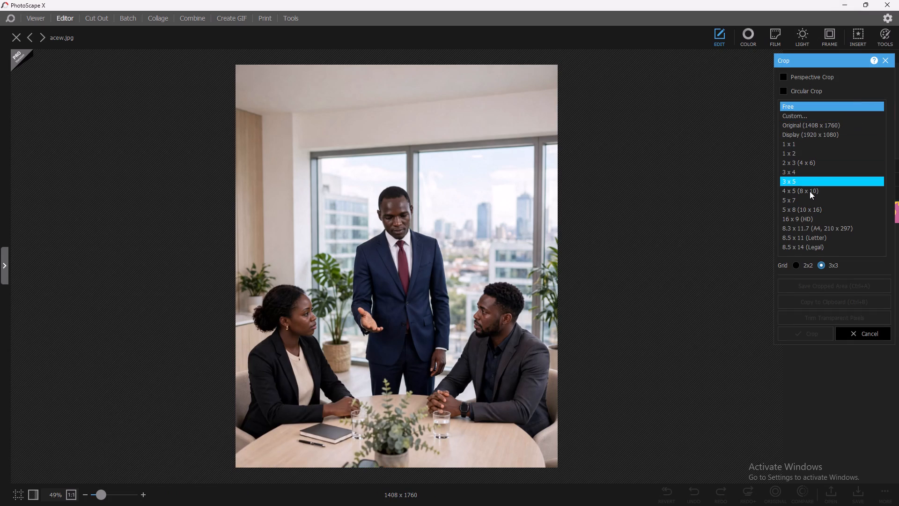
left_click(810, 191)
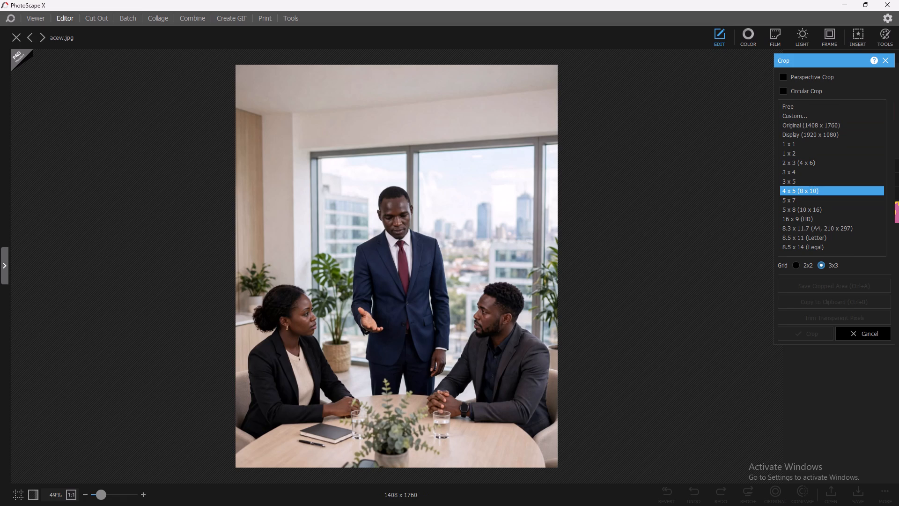
Crop the meeting photo to 1401 x 1751 px at the 4 x 5 ratio, framing nearly the whole image.
left_click_drag(237, 67, 477, 505)
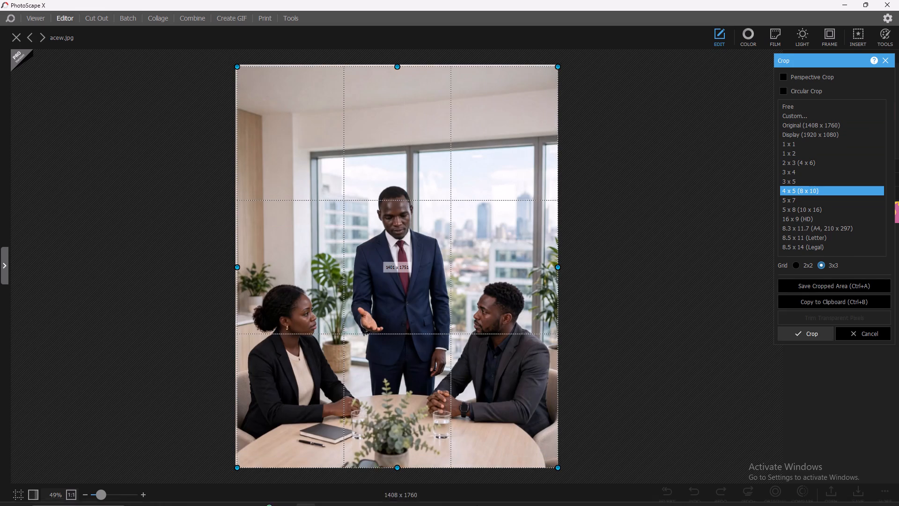
left_click_drag(453, 375, 449, 281)
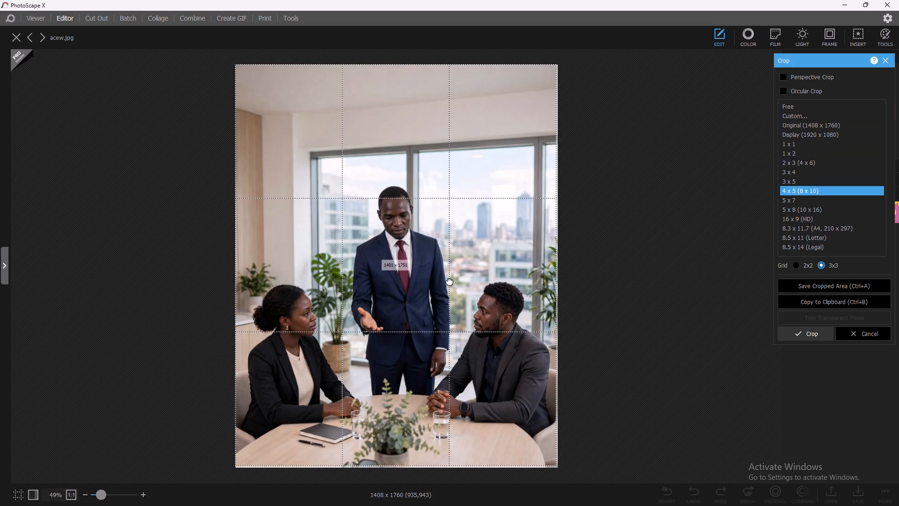
left_click_drag(449, 281, 452, 250)
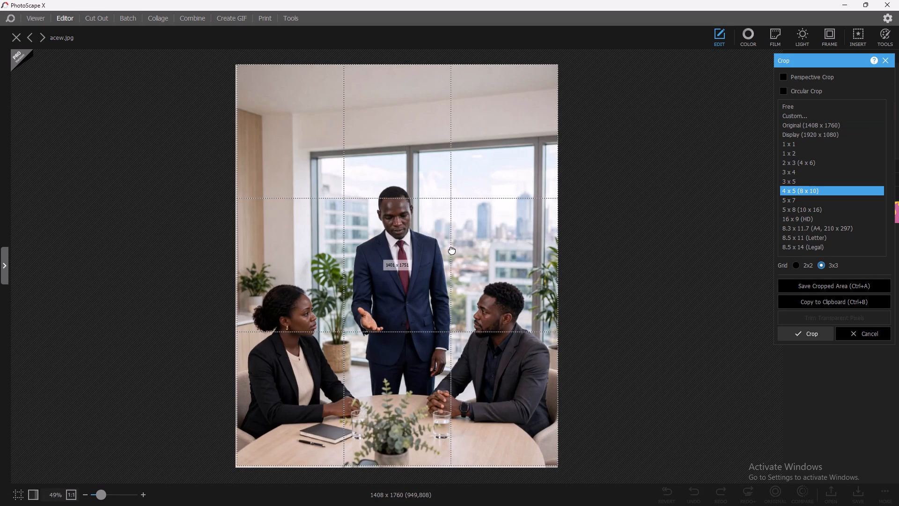
left_click_drag(452, 250, 446, 242)
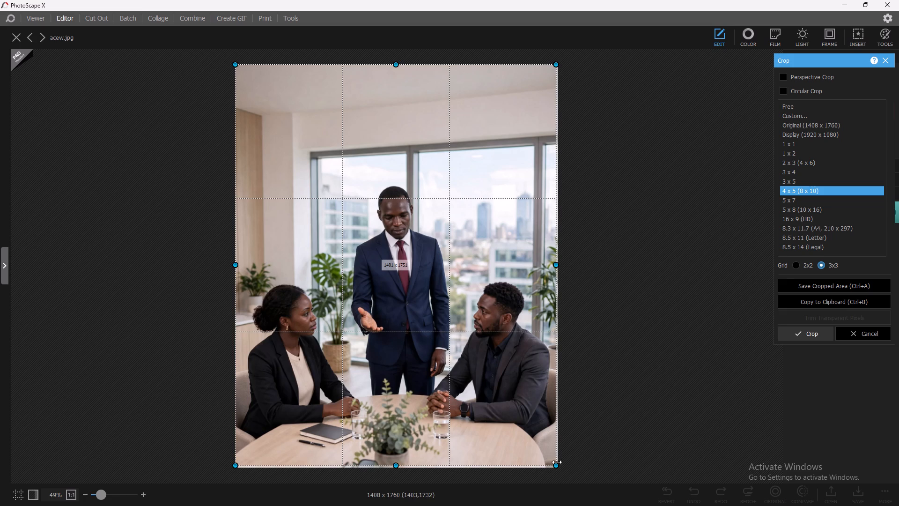
left_click(804, 338)
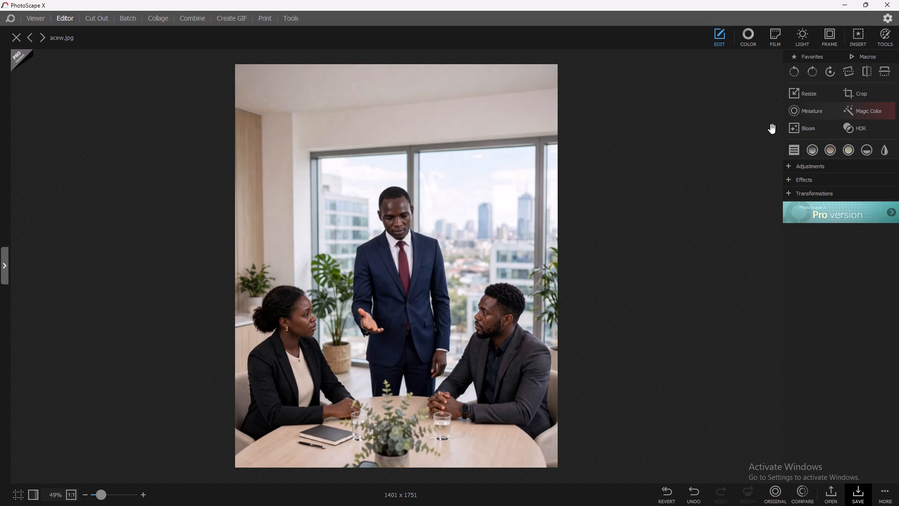
Insert a text object over the cropped meeting photo.
left_click(857, 44)
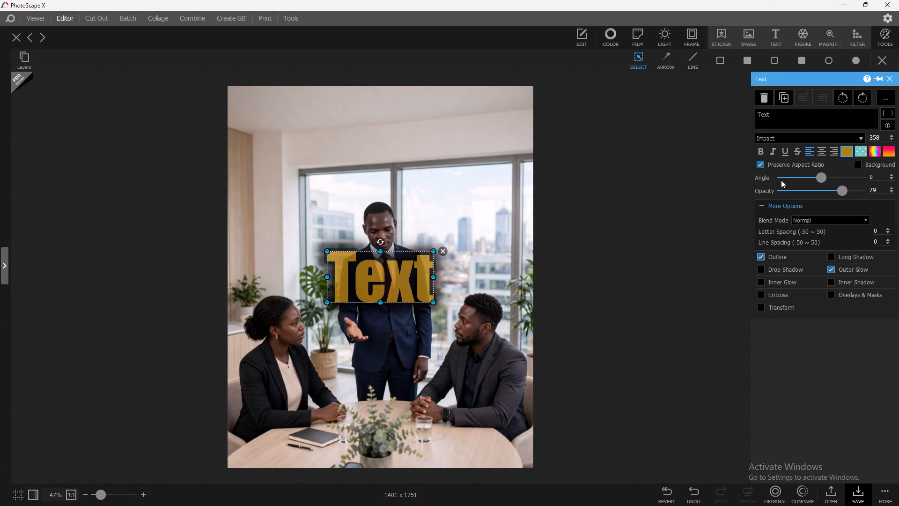
left_click(873, 138)
key("BackSpace")
Replace the placeholder text with "You've been answering for their mistakes so they never have to face the cost".
left_click(798, 114)
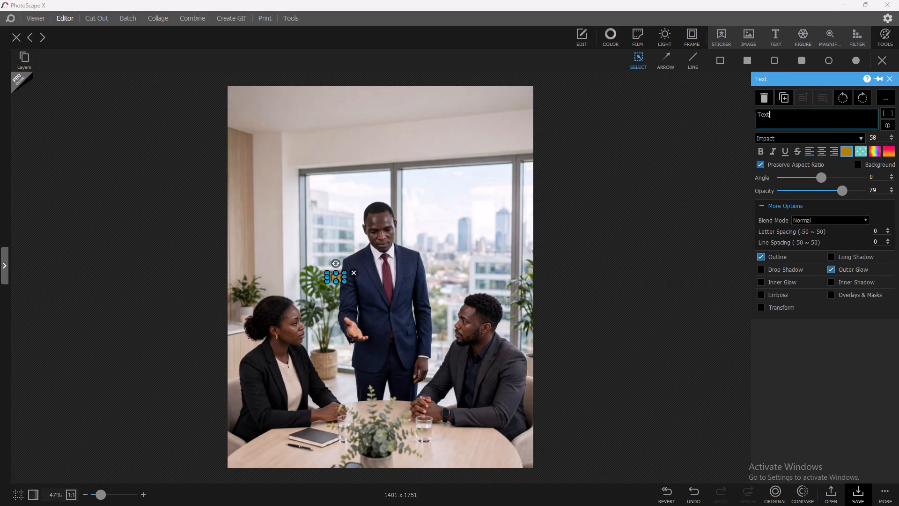
left_click_drag(792, 120, 702, 127)
left_click_drag(780, 117, 744, 120)
left_click_drag(744, 120, 744, 120)
key("BackSpace")
key("BackSpace")
key("BackSpace")
key("BackSpace")
key("BackSpace")
key("BackSpace")
key("BackSpace")
key("BackSpace")
key("BackSpace")
key("BackSpace")
key("BackSpace")
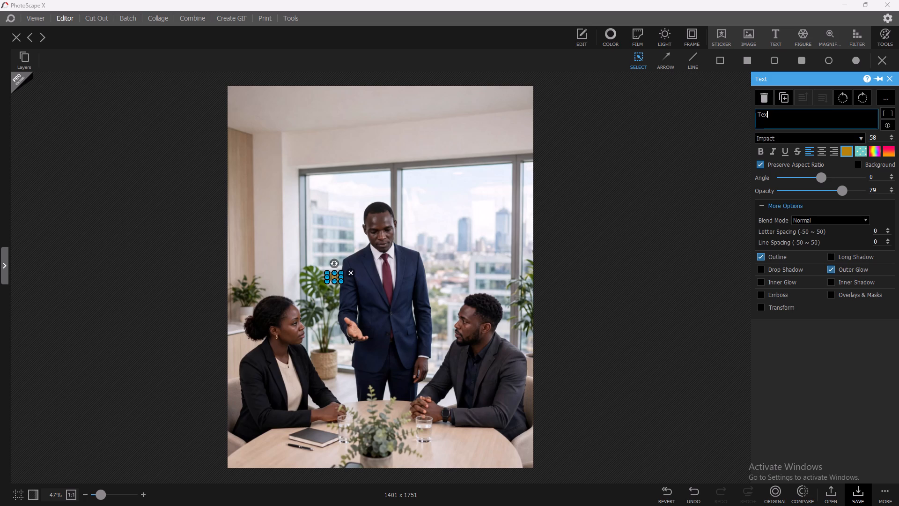
key("ctrl+v")
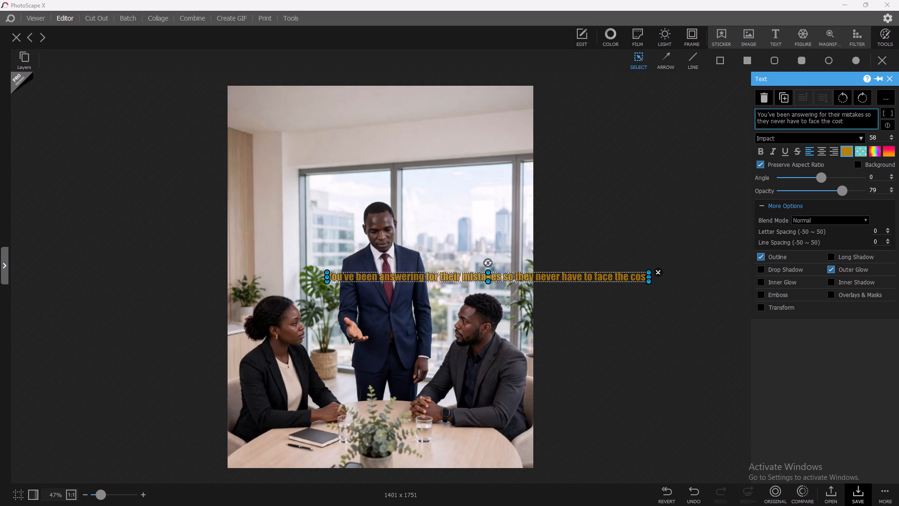
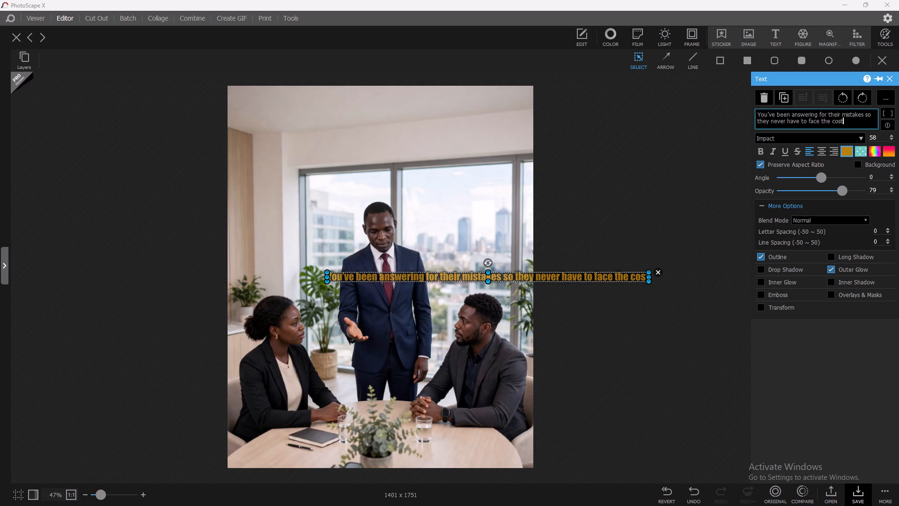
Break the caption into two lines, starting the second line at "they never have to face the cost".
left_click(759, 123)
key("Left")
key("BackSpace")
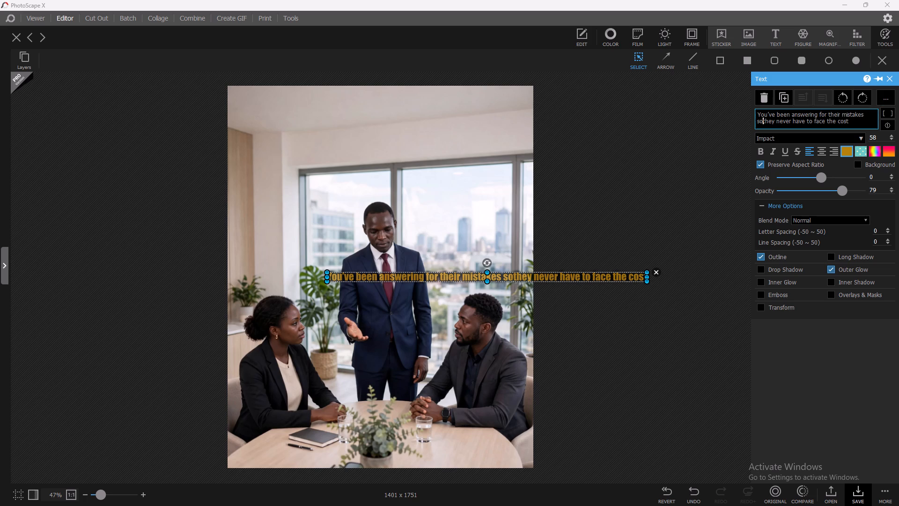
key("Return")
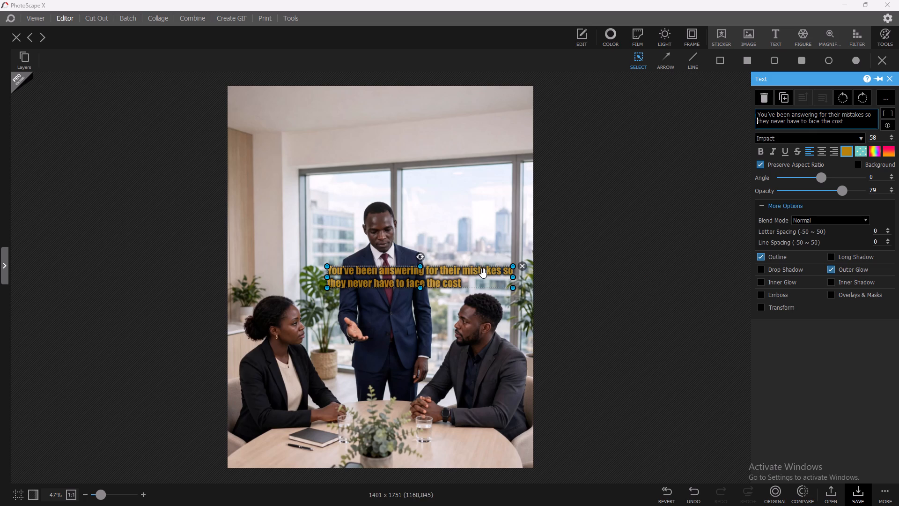
Move the two-line caption up over the top of the window, above the standing man's head.
left_click_drag(484, 275, 434, 163)
left_click(452, 199)
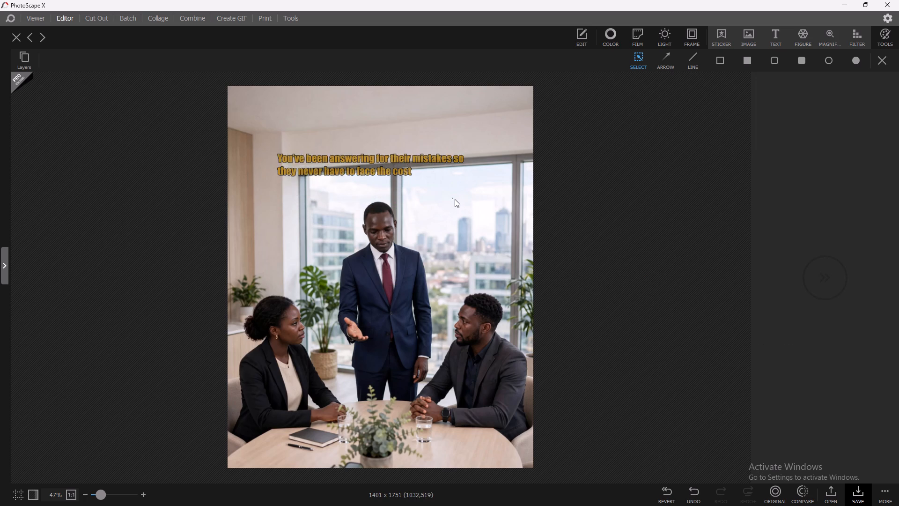
left_click(447, 166)
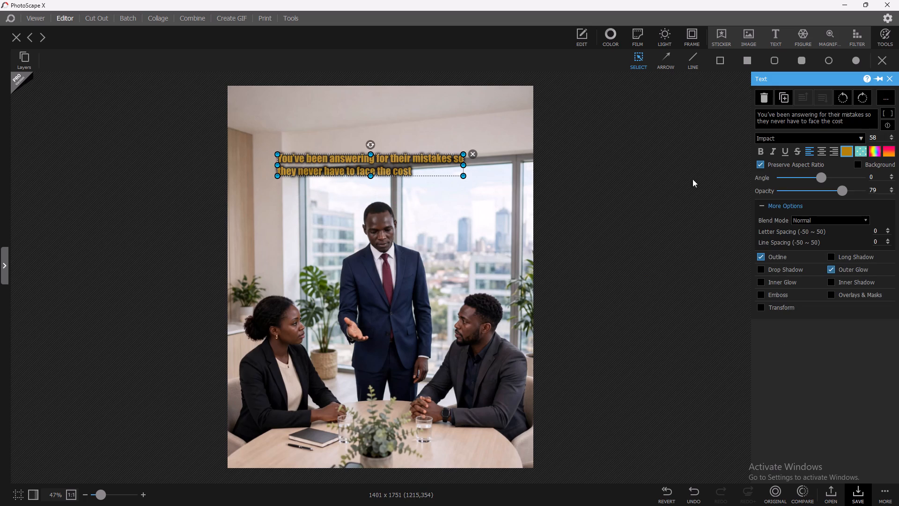
Rework the caption's line break so the second line reads "so they never have to face the cost", without stray leading spaces.
left_click(759, 121)
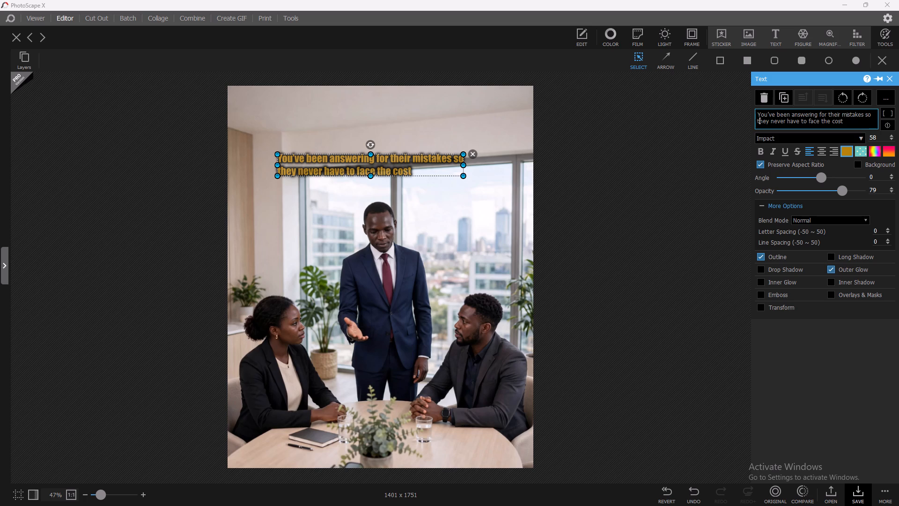
key("Left")
key("space")
key("Left")
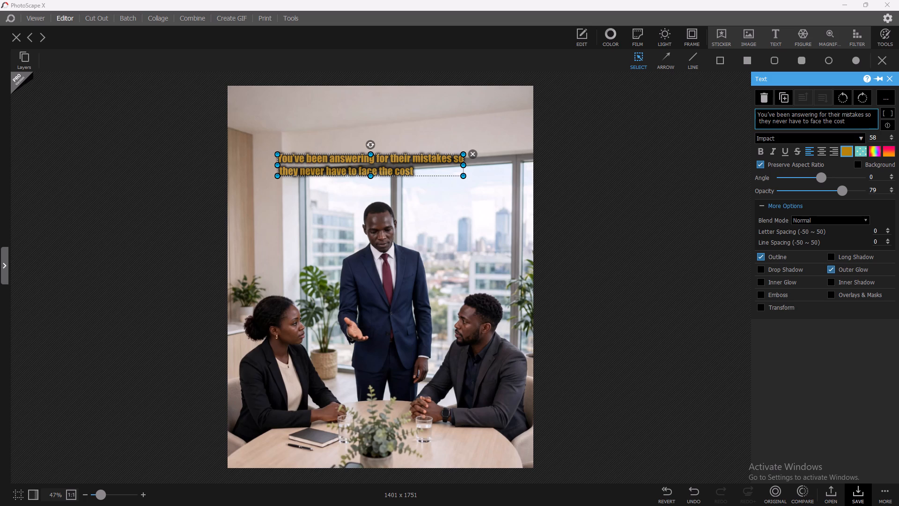
key("Left")
key("Left")
key("Left")
key("BackSpace")
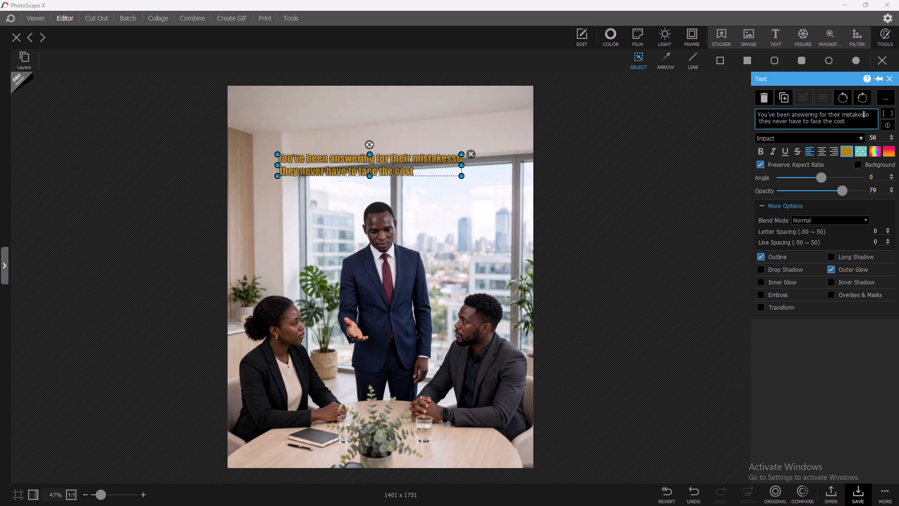
key("Return")
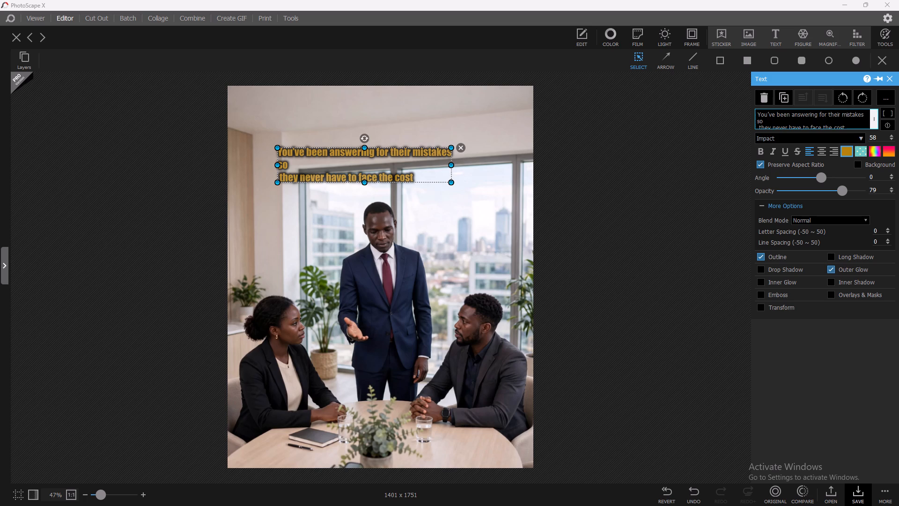
left_click(758, 126)
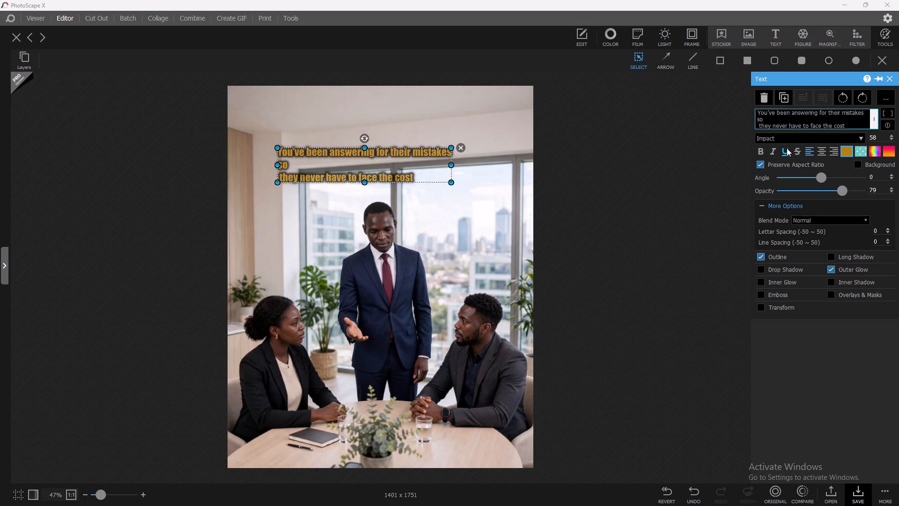
key("BackSpace")
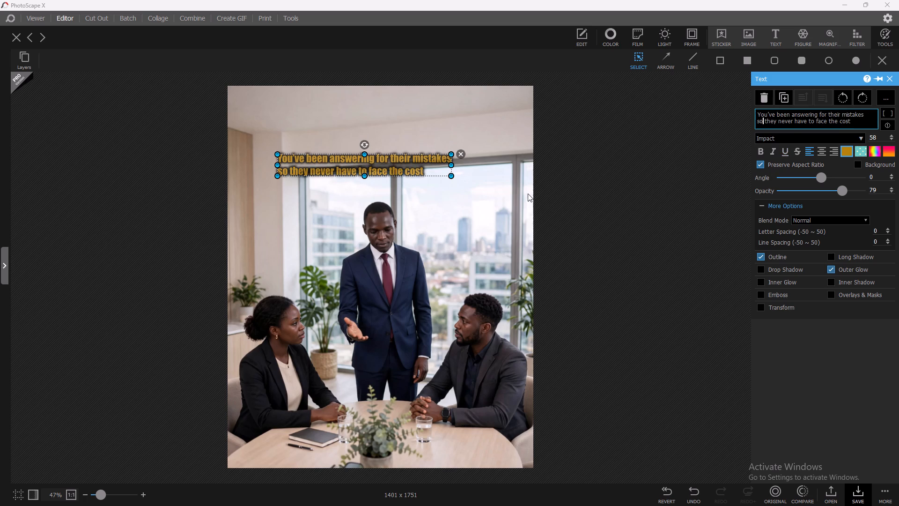
Enlarge the caption to font size 76 and place it on the wall just above the window.
left_click(482, 209)
left_click_drag(388, 169, 392, 142)
left_click_drag(457, 147, 524, 201)
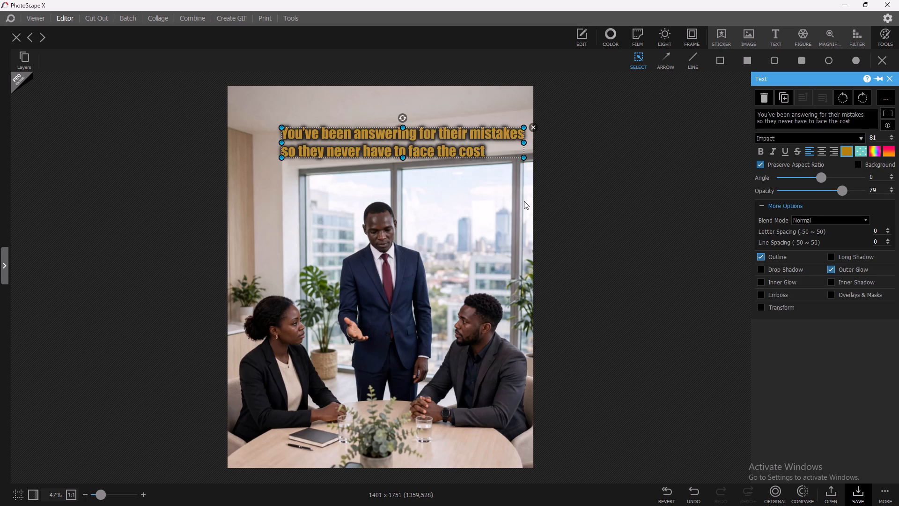
left_click_drag(468, 148, 450, 166)
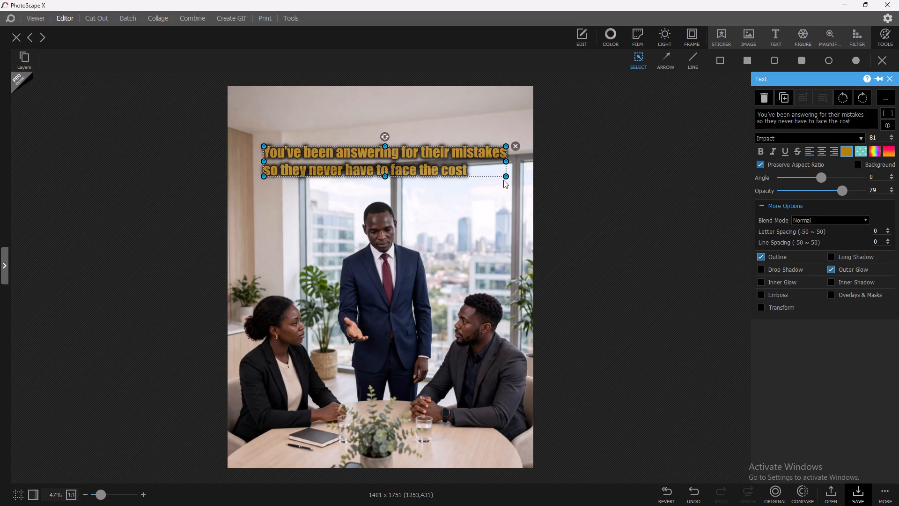
left_click_drag(506, 175, 492, 172)
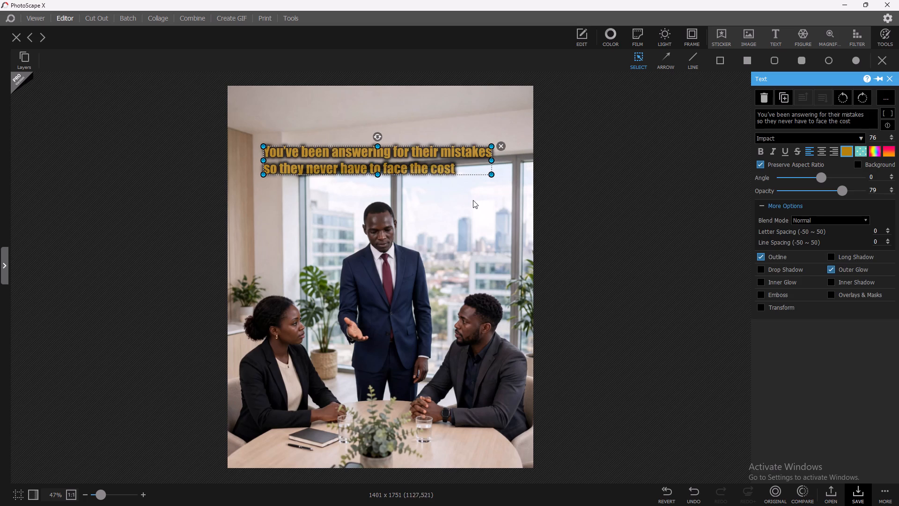
left_click(473, 200)
left_click_drag(464, 161, 472, 173)
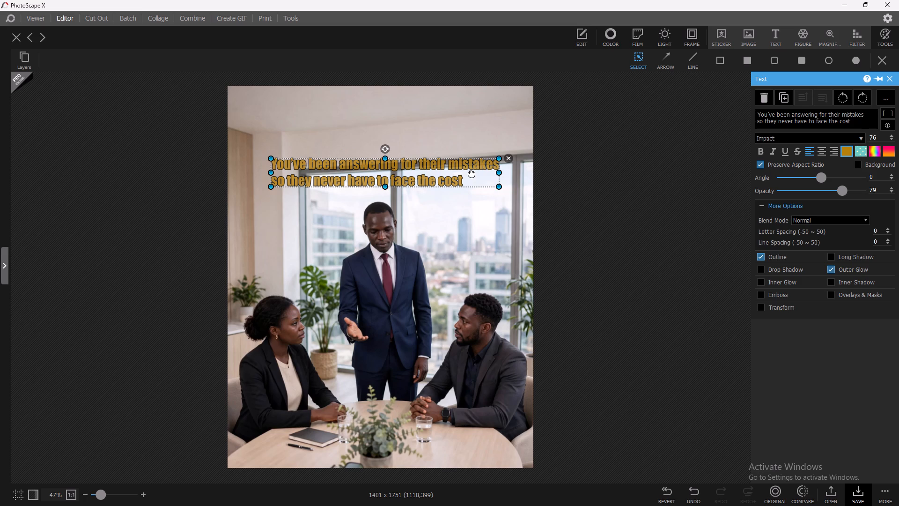
left_click_drag(472, 173, 468, 167)
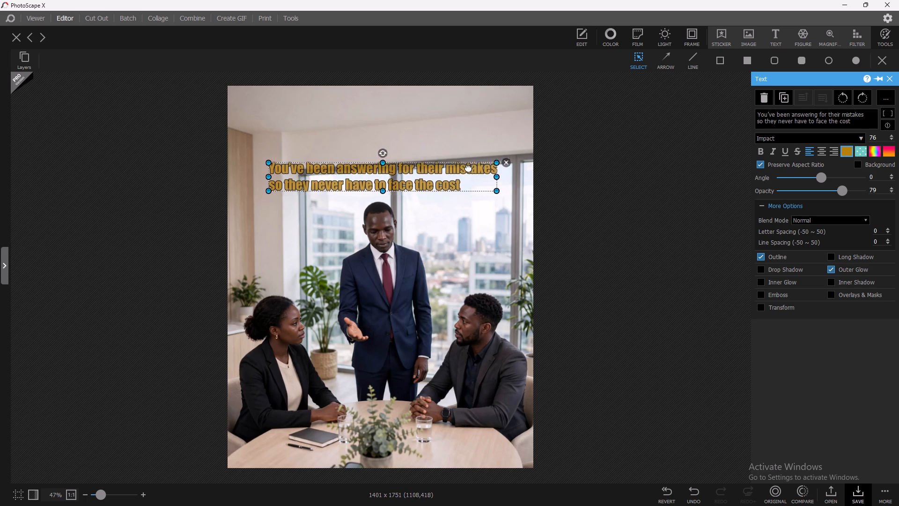
left_click_drag(468, 167, 466, 150)
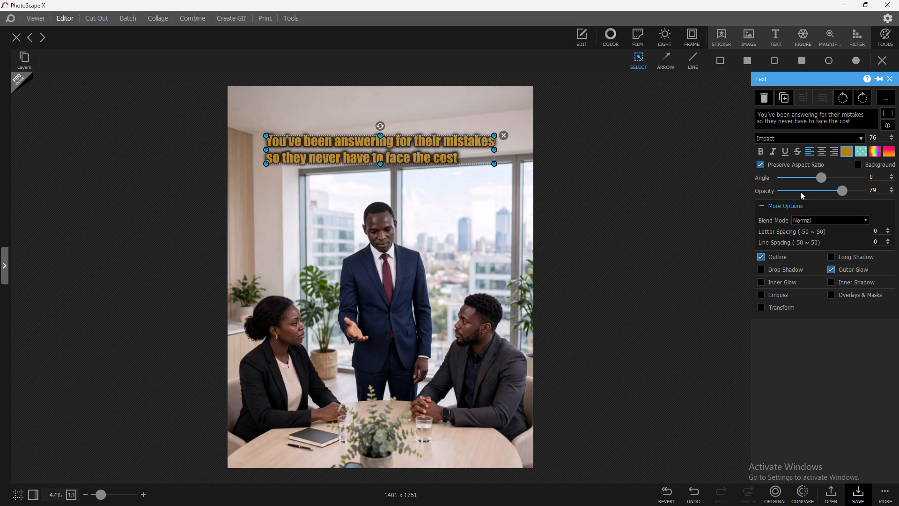
Reduce the caption's font size to 69 and centre it on the wall above the standing man.
double_click(890, 141)
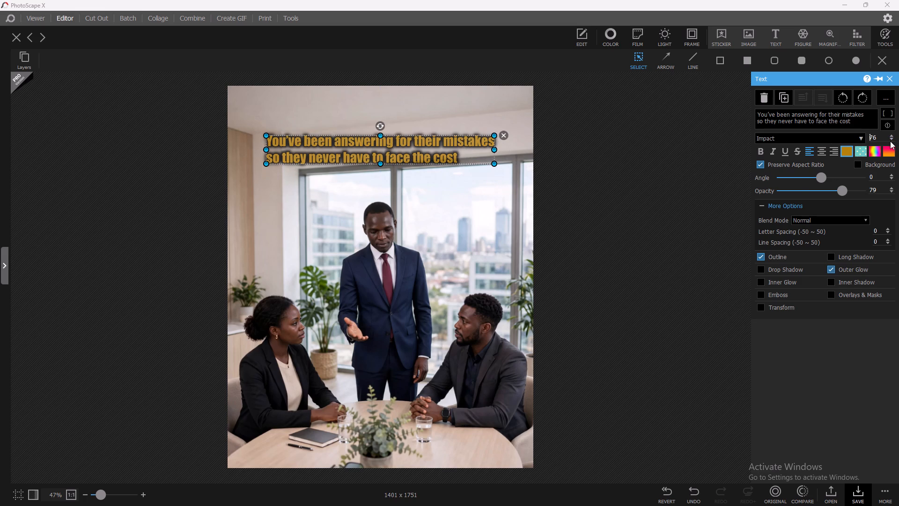
left_click(892, 136)
triple_click(892, 137)
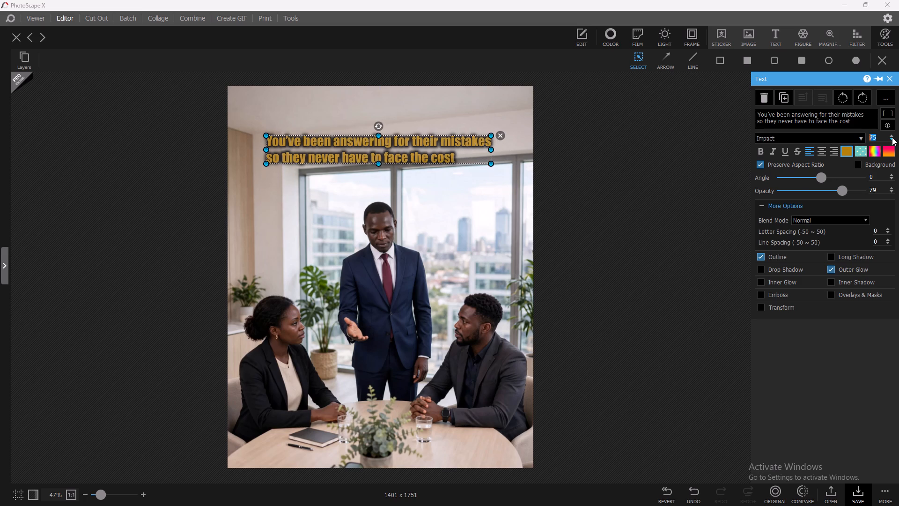
double_click(892, 137)
triple_click(892, 137)
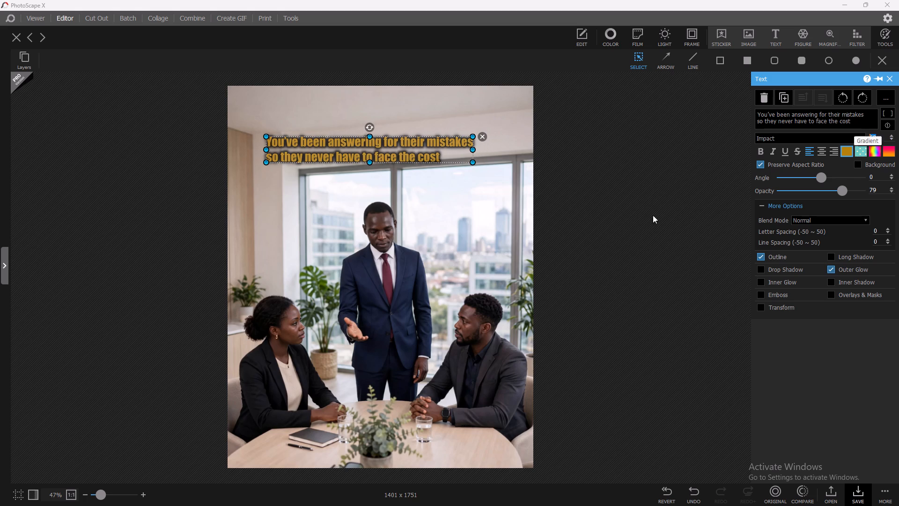
left_click(479, 193)
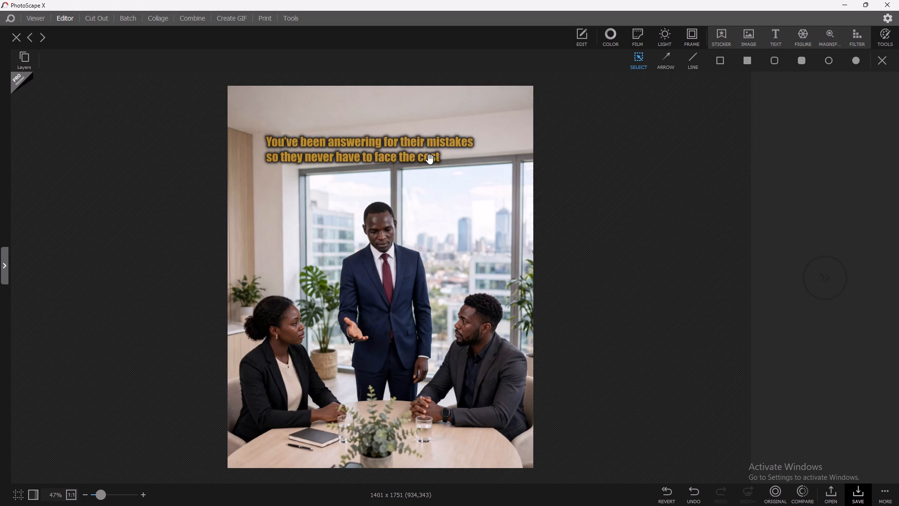
left_click_drag(424, 155, 439, 153)
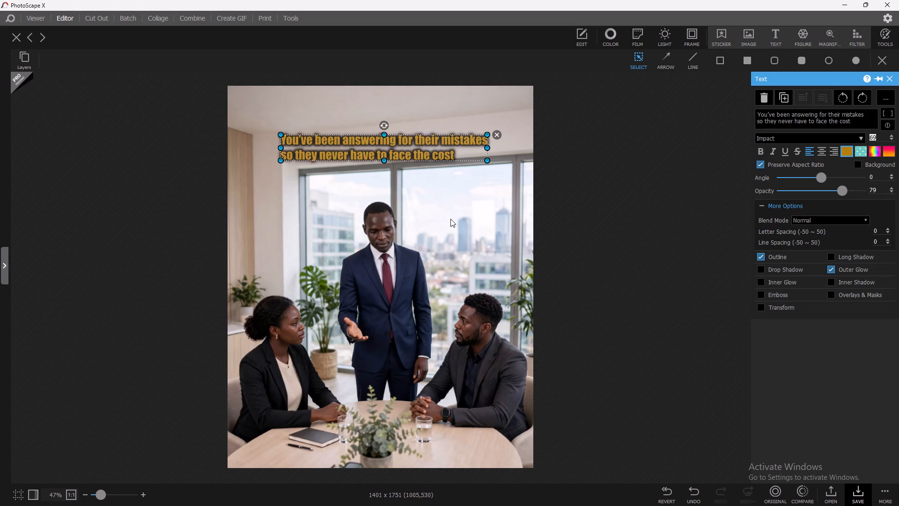
left_click(450, 225)
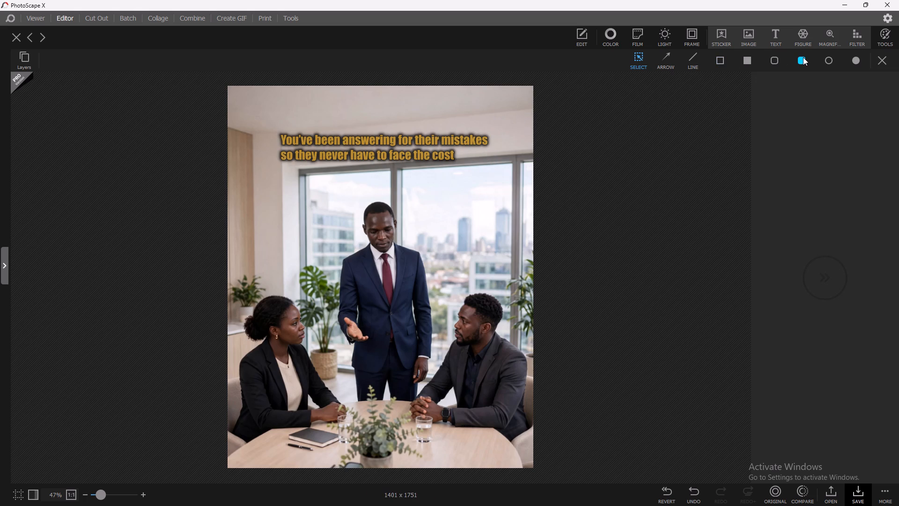
Draw a black filled rounded rectangle with roundness 30 and opacity 15 around the two-line caption.
left_click(803, 57)
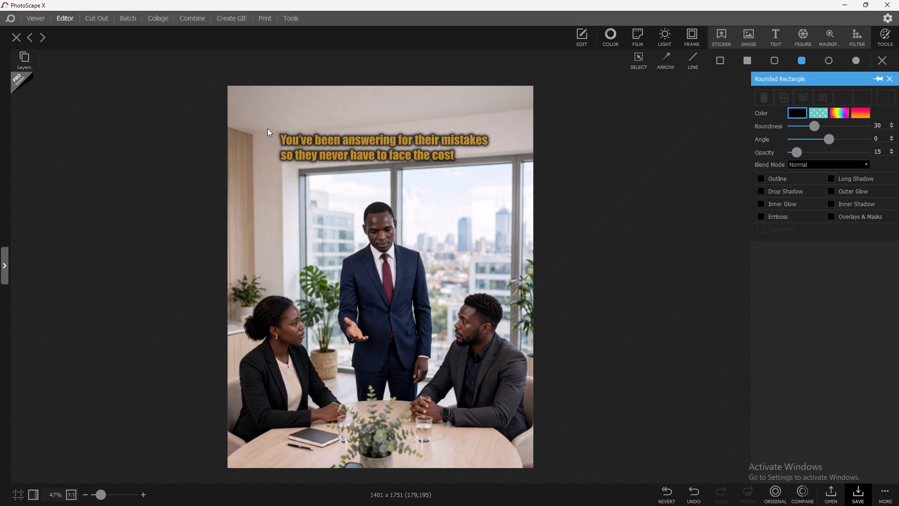
left_click_drag(270, 128, 494, 166)
left_click(481, 183)
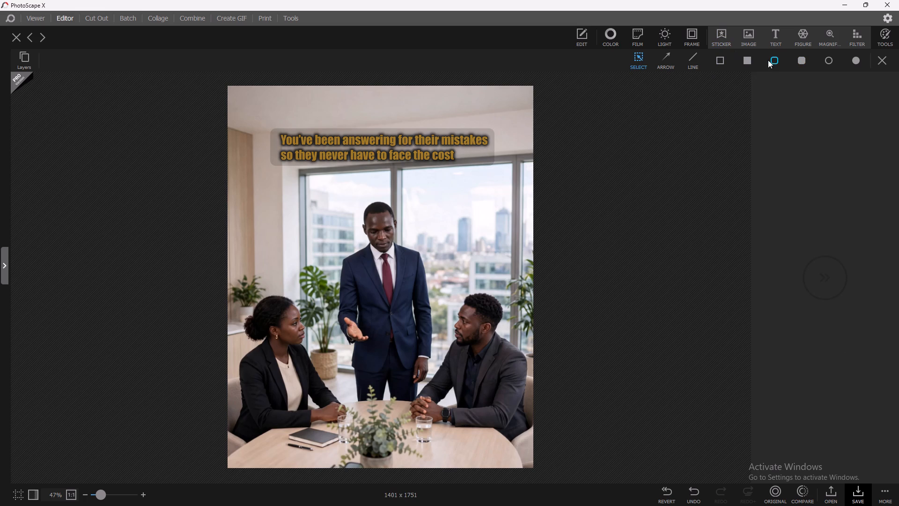
Crop the captioned photo with the 4 x 5 (8 x 10) ratio, keeping the full 1401 x 1751 area.
left_click(578, 33)
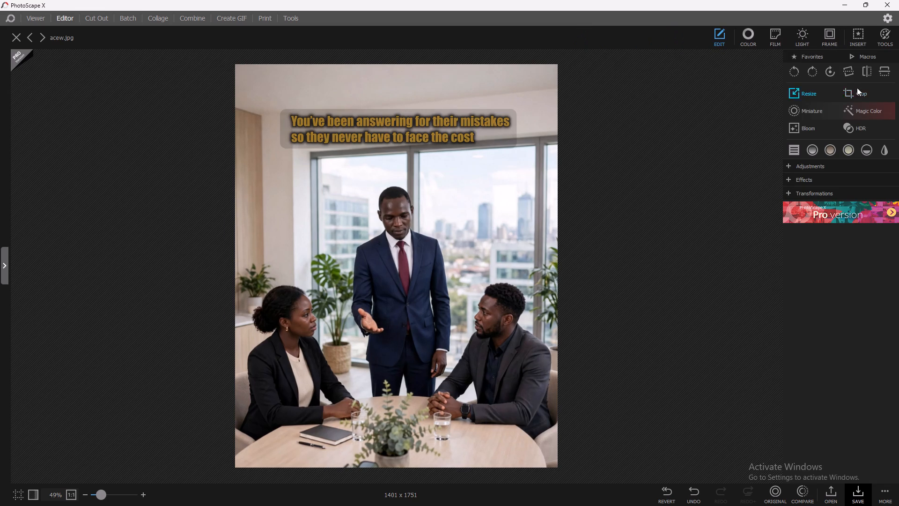
left_click(872, 93)
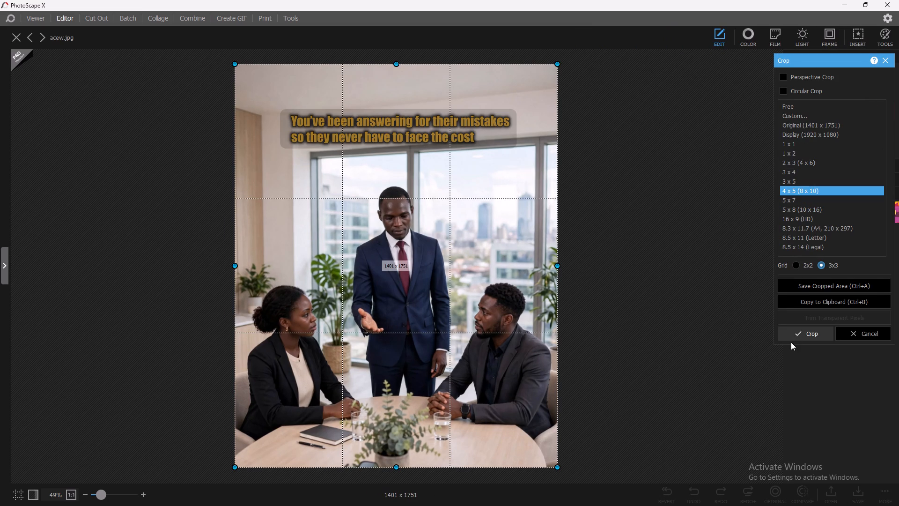
left_click(799, 332)
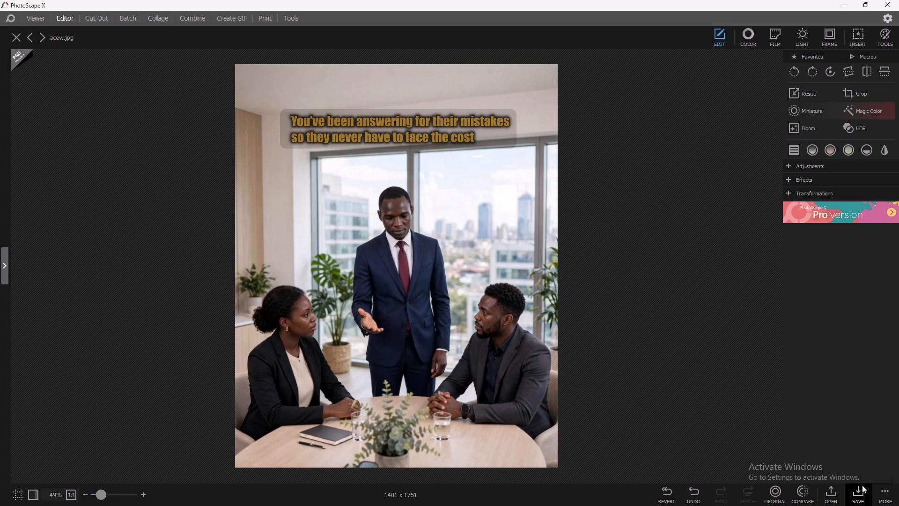
Apply Magic Color to the captioned photo with Magic Color 50, Brighten 36 and skin tone protection on.
left_click(722, 44)
left_click(726, 45)
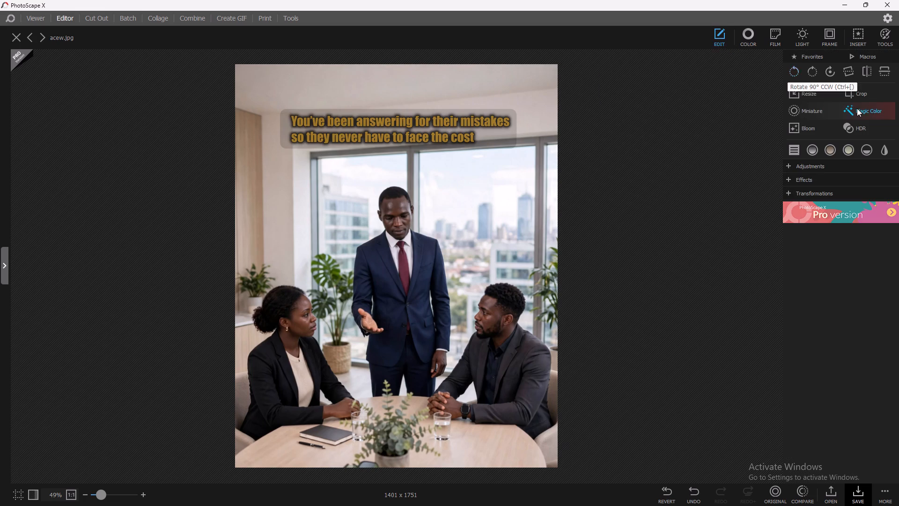
left_click(866, 112)
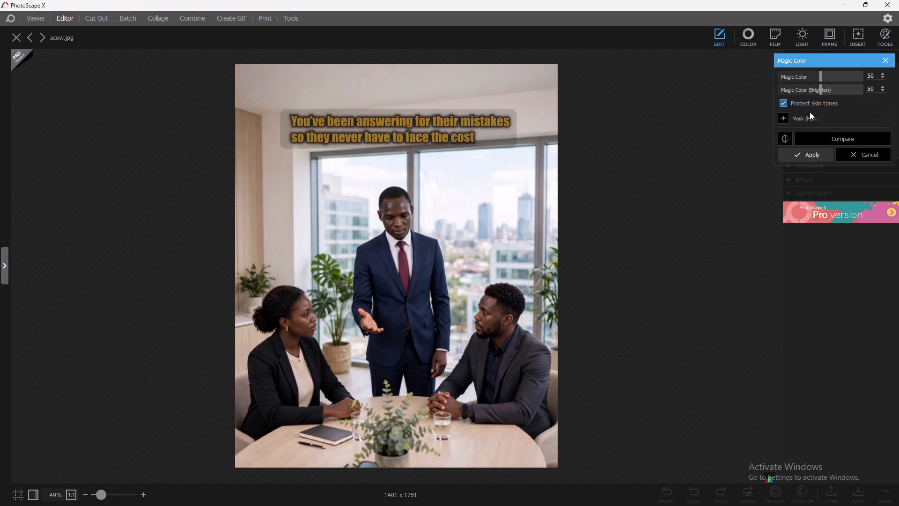
left_click_drag(819, 91, 810, 90)
scroll(518, 218, "up", 3, "ctrl")
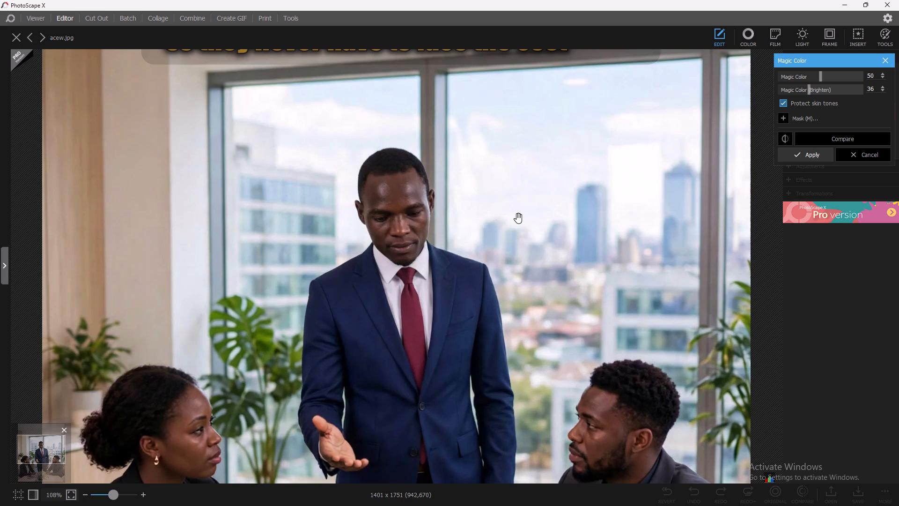
scroll(518, 218, "down", 3)
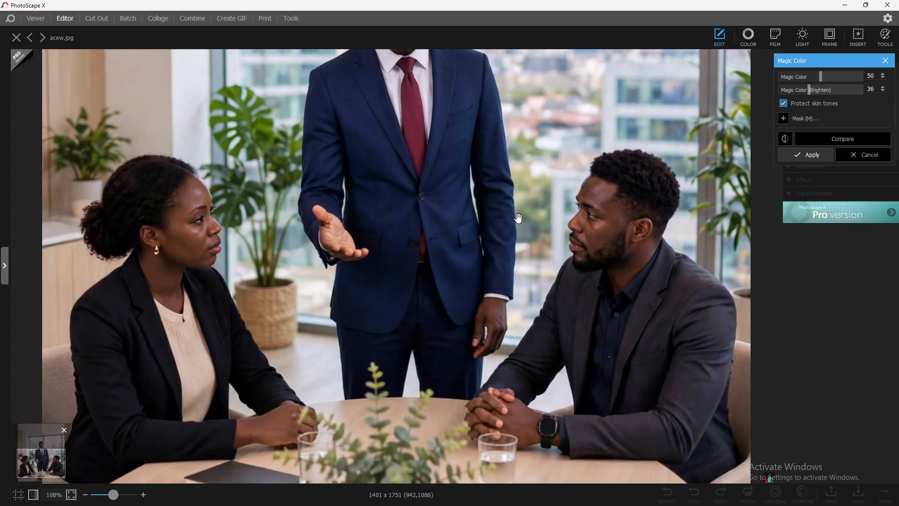
scroll(518, 218, "up", 3)
scroll(518, 218, "down", 2, "ctrl")
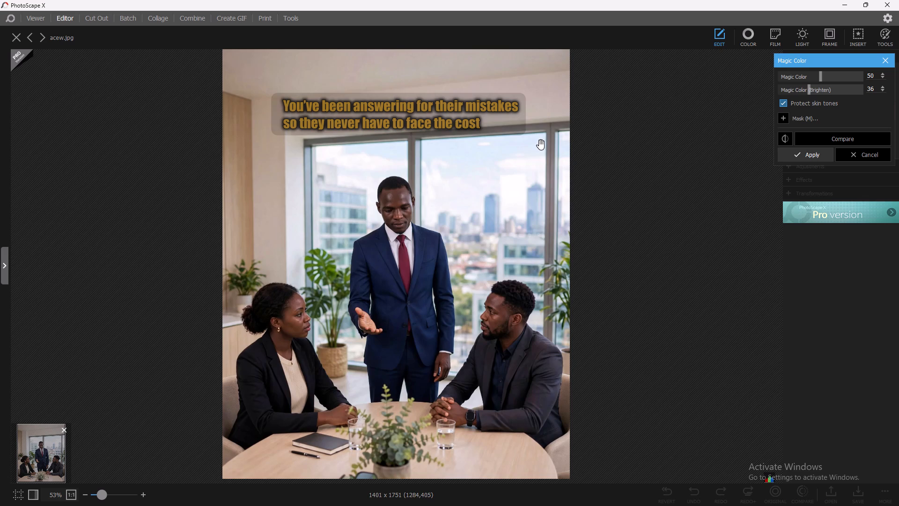
scroll(482, 153, "up", 2, "ctrl")
scroll(482, 153, "up", 2)
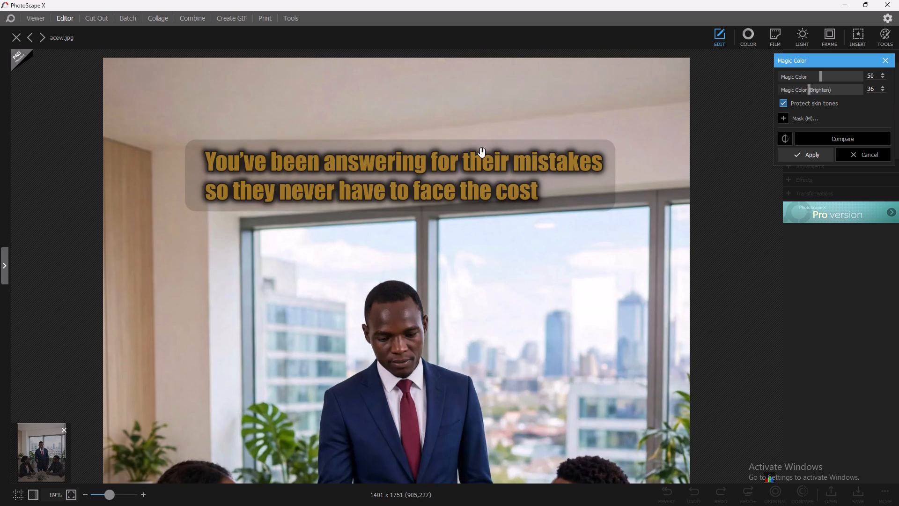
scroll(482, 153, "down", 1, "ctrl")
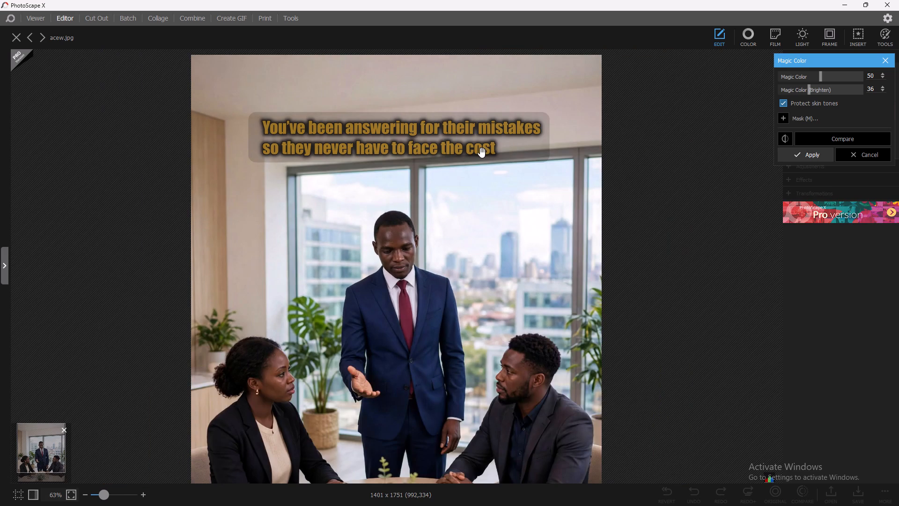
scroll(482, 153, "down", 1, "ctrl")
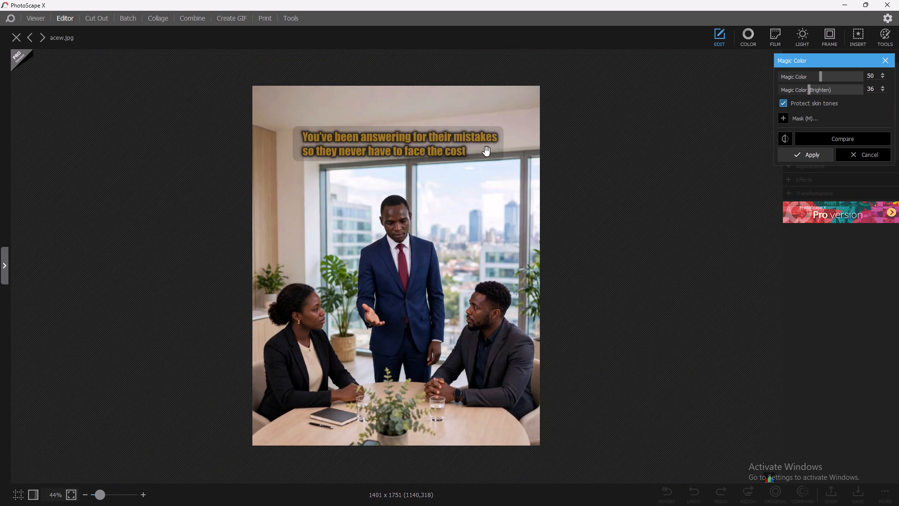
left_click(486, 151)
left_click(493, 156)
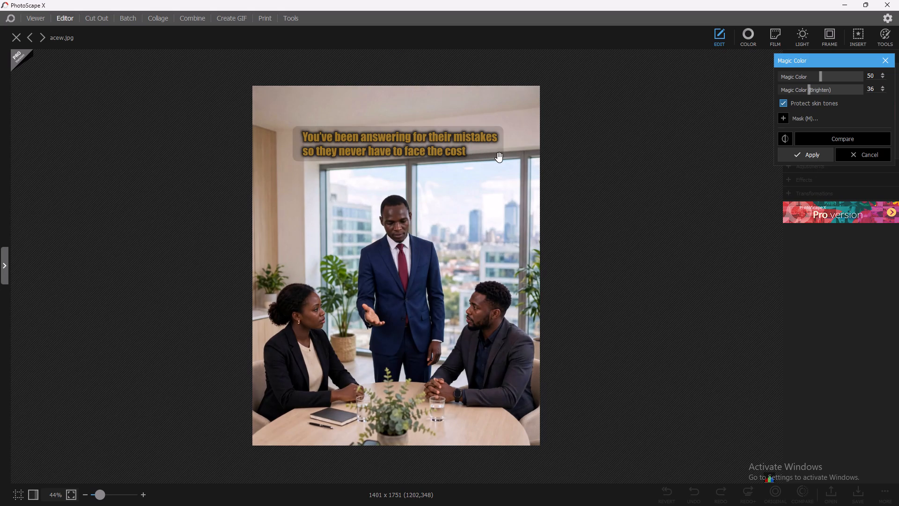
left_click(499, 157)
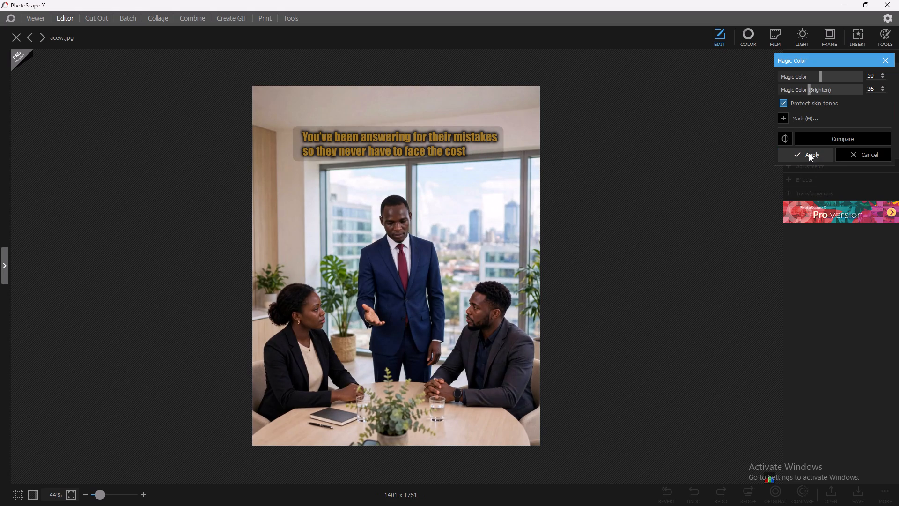
left_click(809, 153)
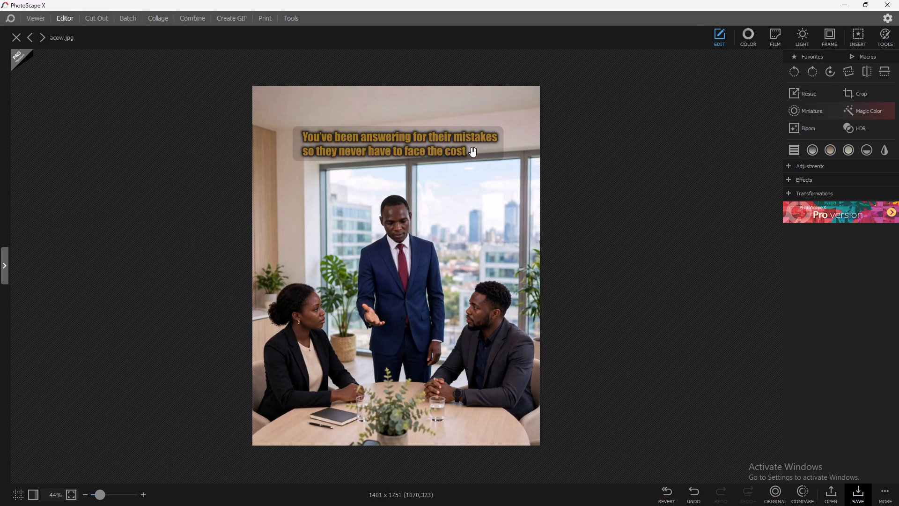
Nudge the translucent rounded rectangle behind the caption slightly to the right.
left_click(474, 152)
key("Right")
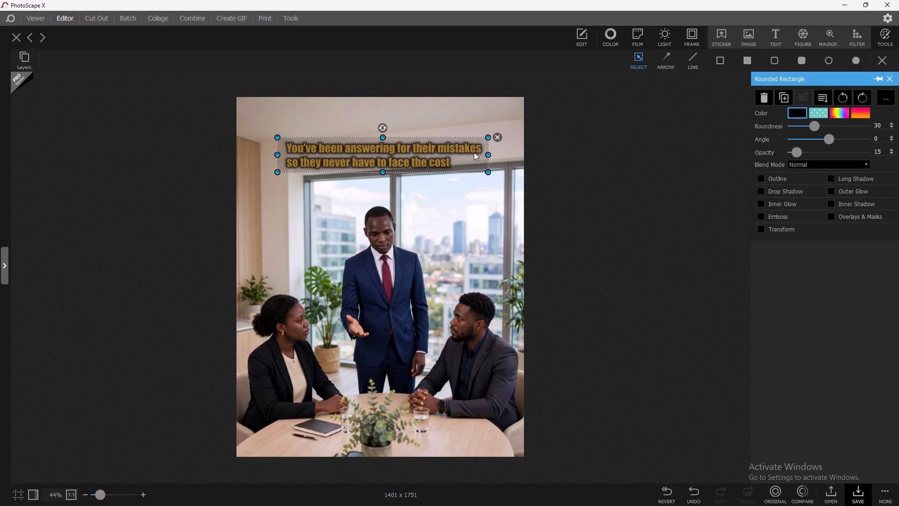
key("Right")
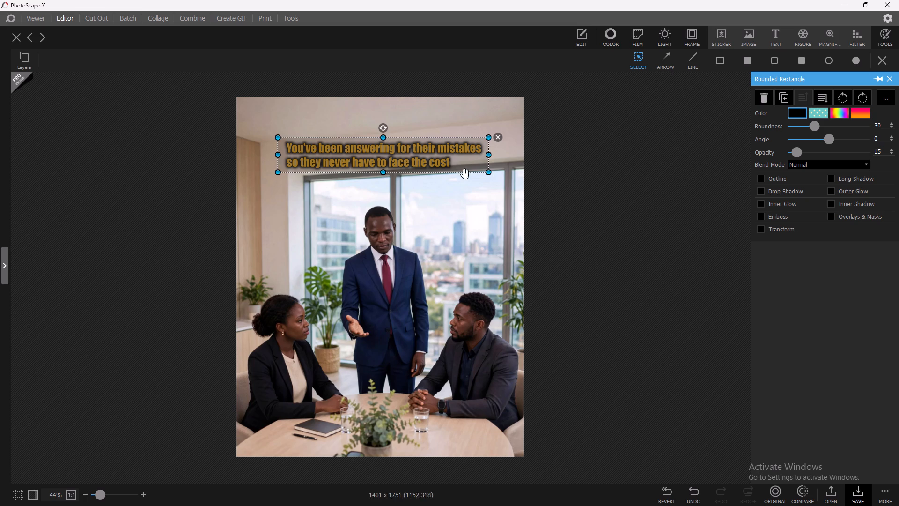
left_click(437, 199)
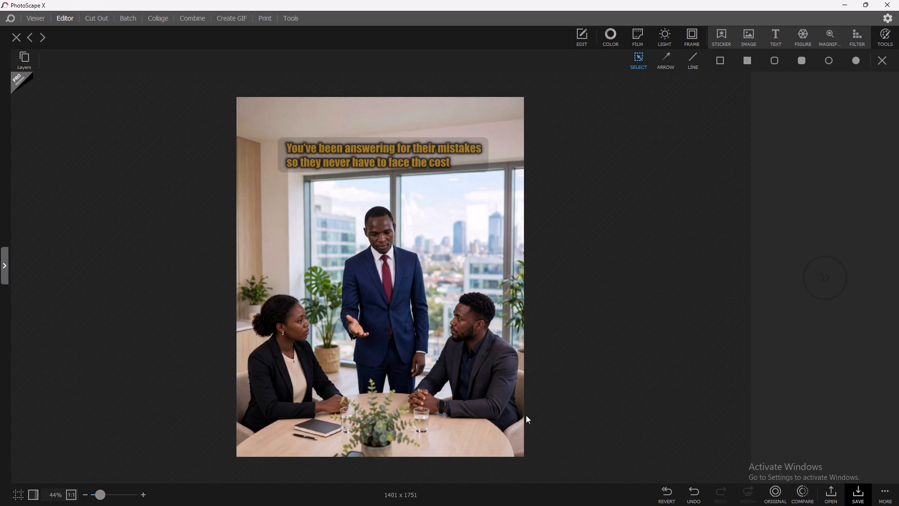
Save the captioned photo as a new JPEG file named acew1 in Downloads.
scroll(534, 351, "up", 8)
scroll(534, 351, "down", 2)
scroll(534, 351, "up", 5)
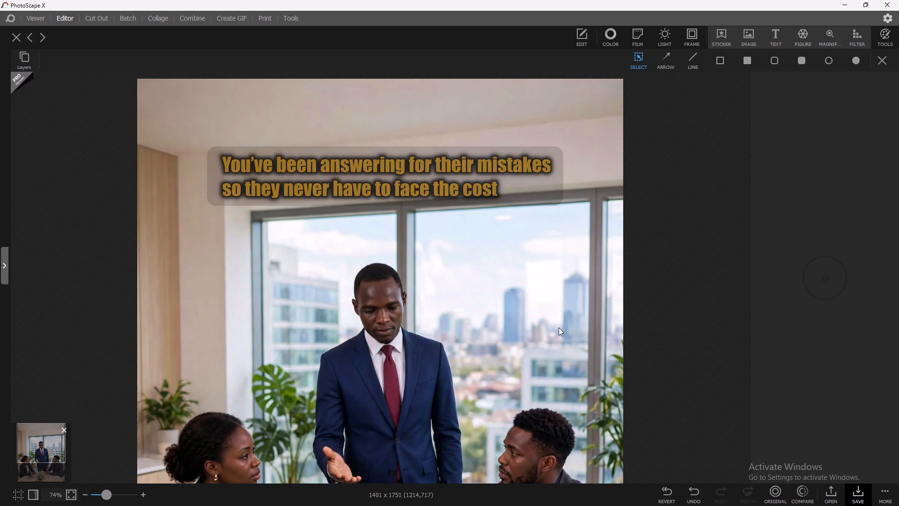
scroll(559, 327, "down", 2, "ctrl")
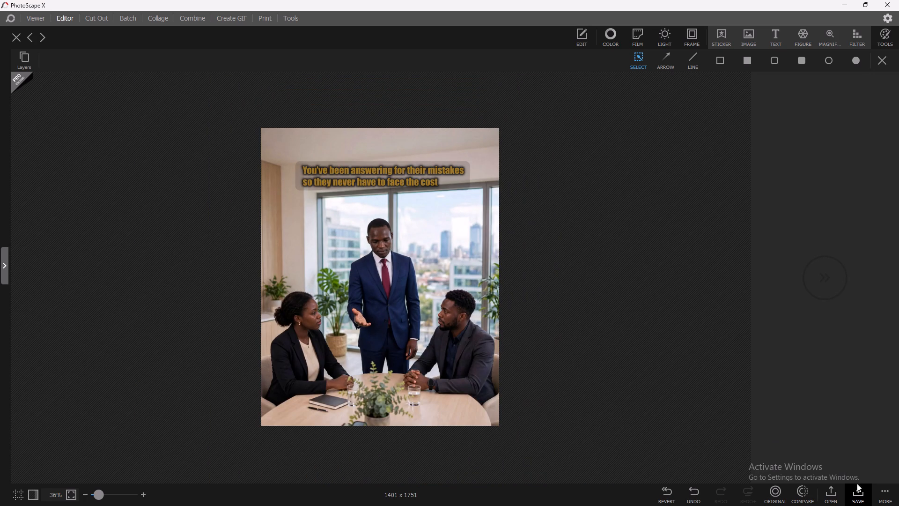
left_click(862, 491)
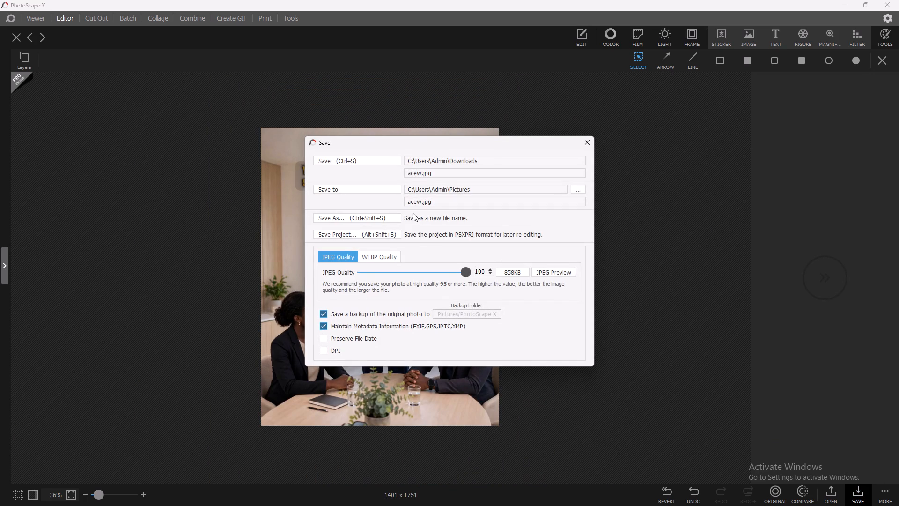
left_click(362, 216)
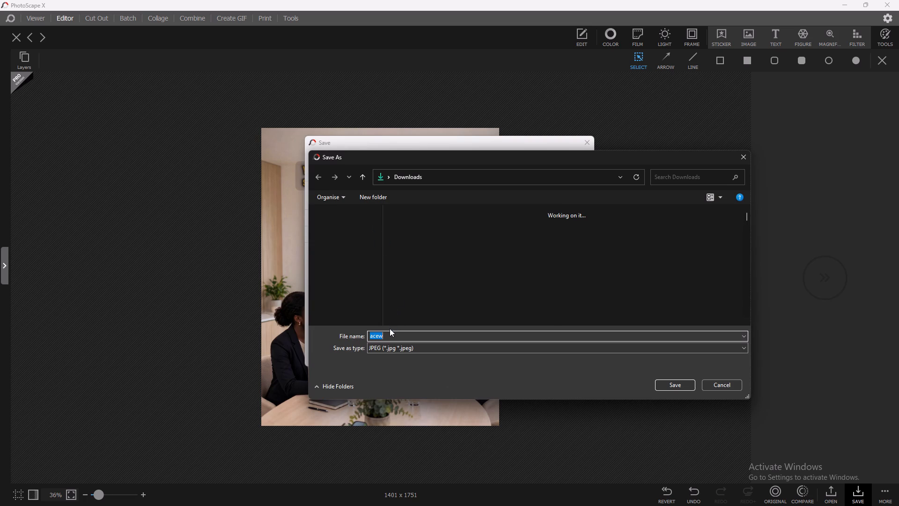
left_click(390, 331)
left_click(388, 335)
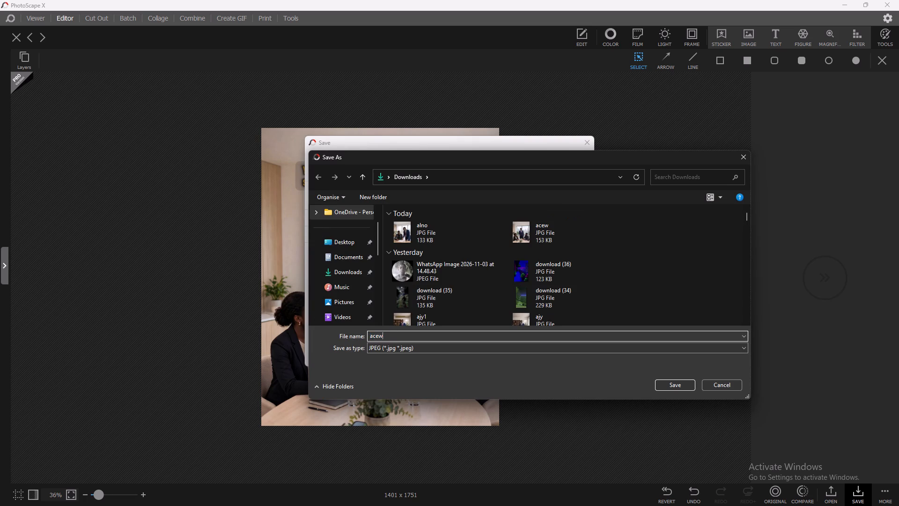
key("1")
left_click(672, 385)
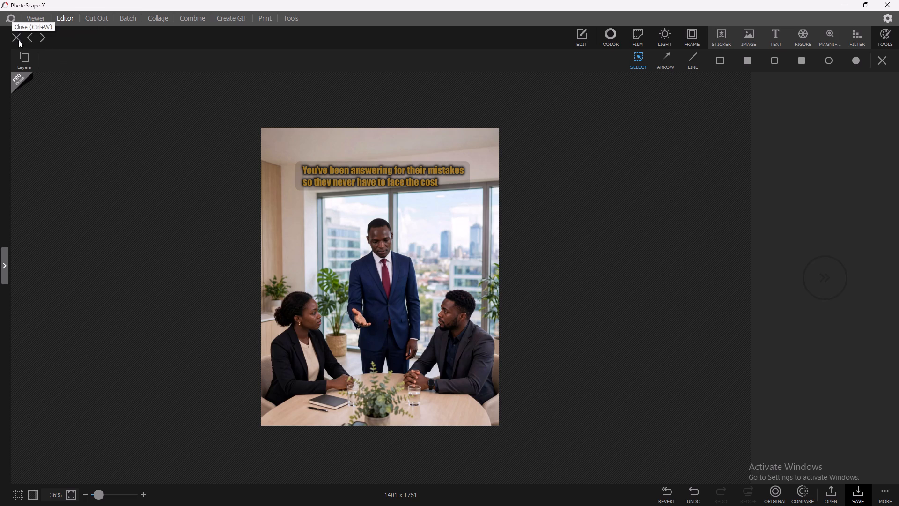
Close the saved photo and open alno.jpg, showing a standing man pointing at a seated man's papers, from Downloads.
left_click(18, 39)
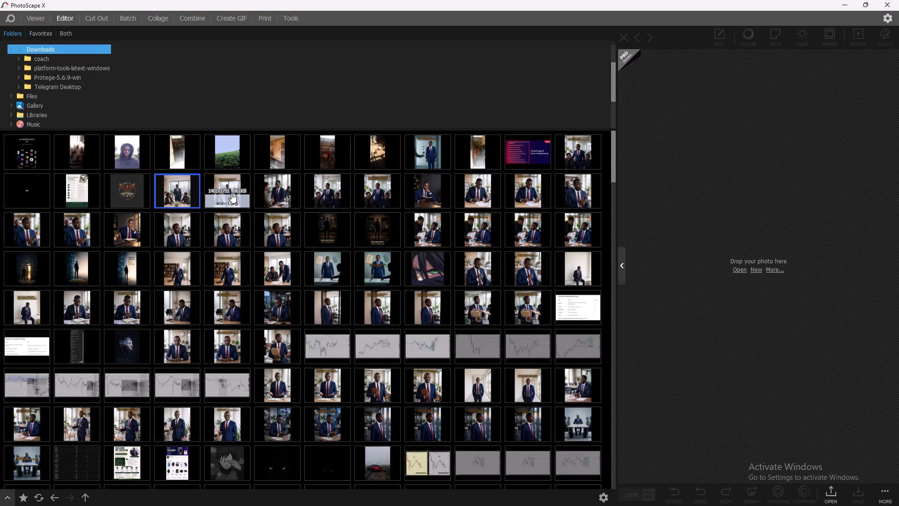
left_click(284, 194)
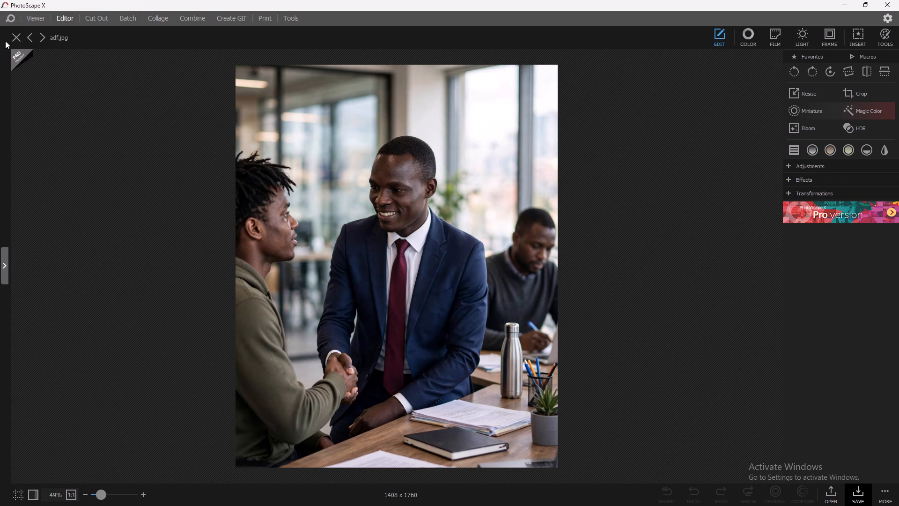
left_click(17, 37)
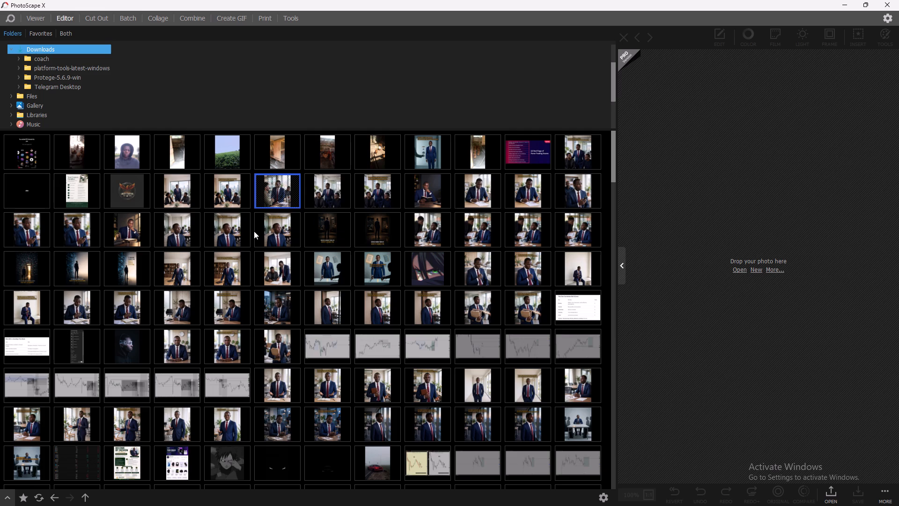
scroll(254, 231, "up", 2)
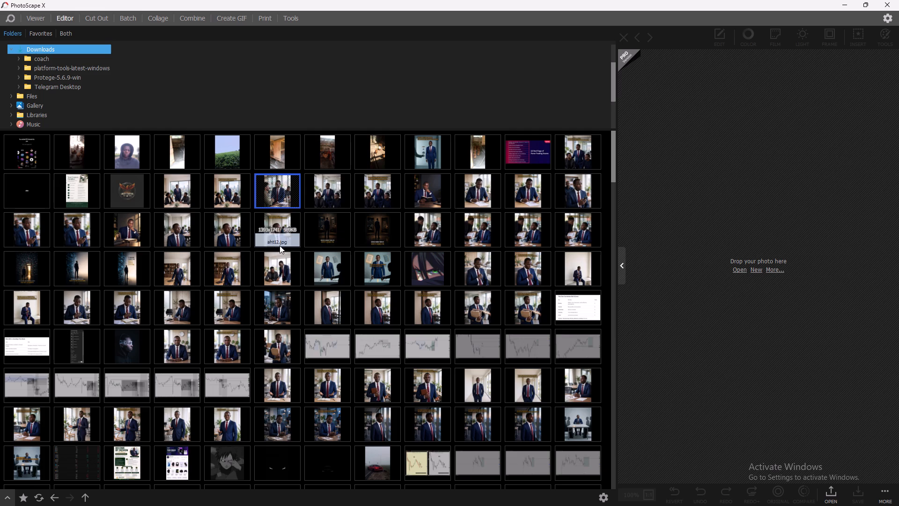
left_click(273, 268)
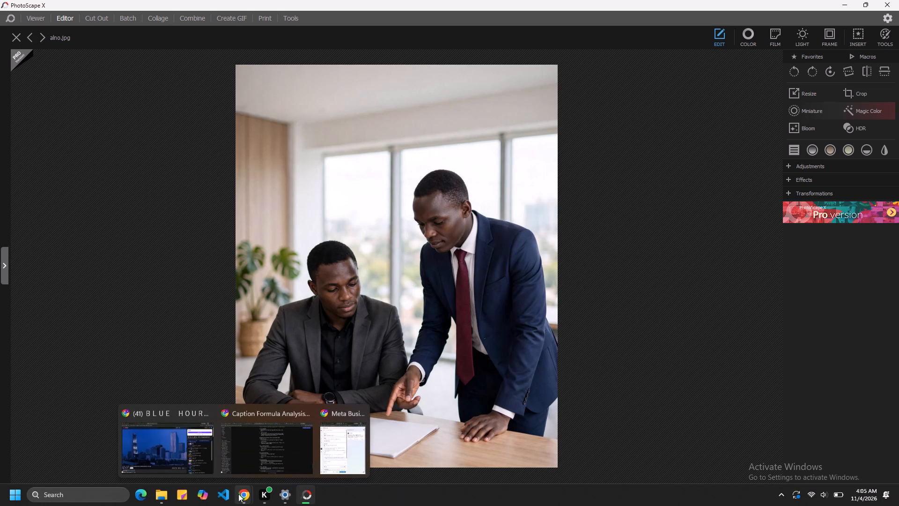
left_click(267, 440)
scroll(447, 377, "down", 4)
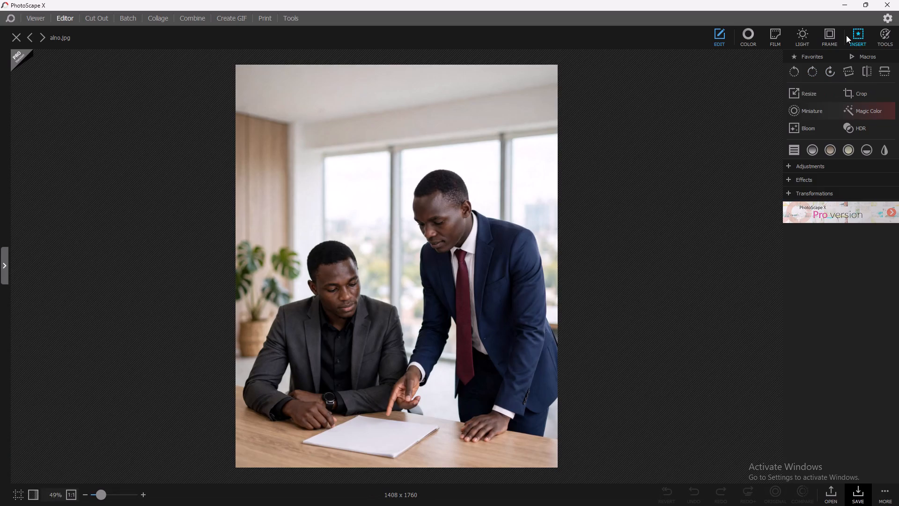
left_click(855, 37)
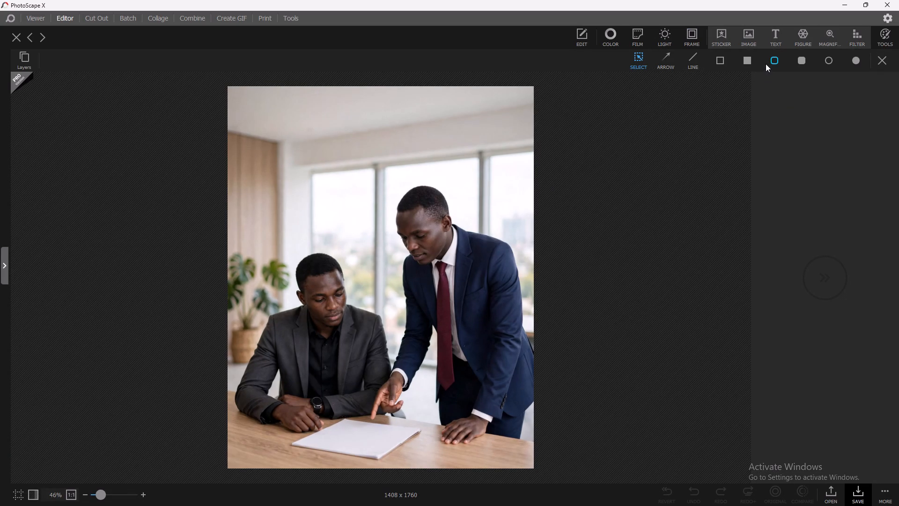
left_click(779, 37)
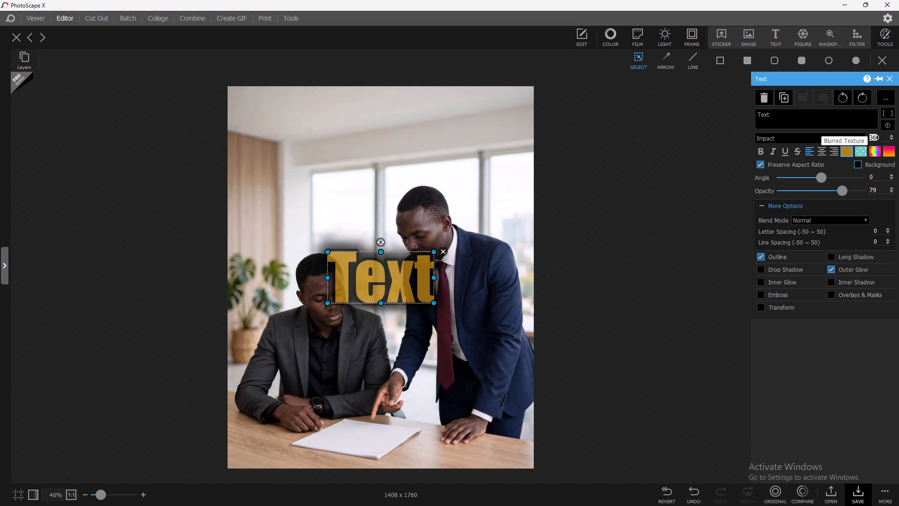
left_click(793, 112)
key("BackSpace")
key("BackSpace")
key("BackSpace")
key("BackSpace")
key("BackSpace")
key("BackSpace")
key("BackSpace")
key("BackSpace")
key("BackSpace")
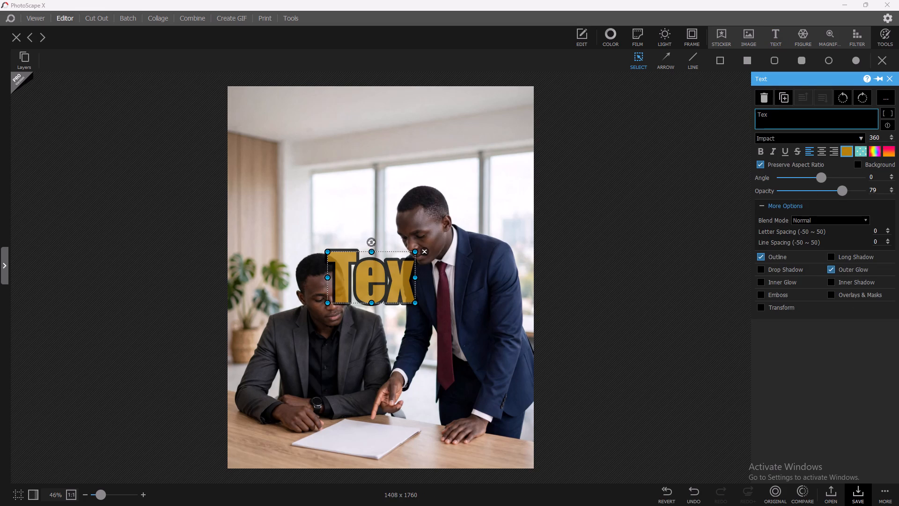
key("ctrl+v")
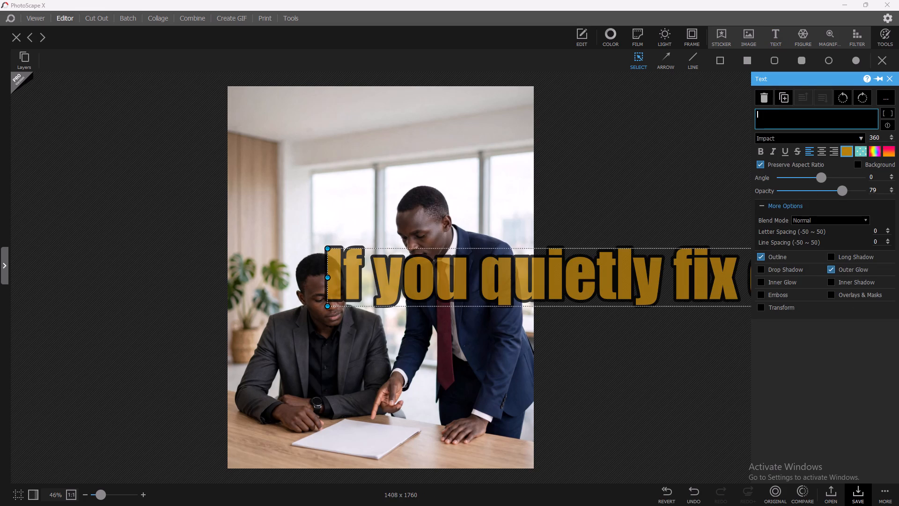
Set the caption's font size to 60.
left_click(875, 139)
key("Left")
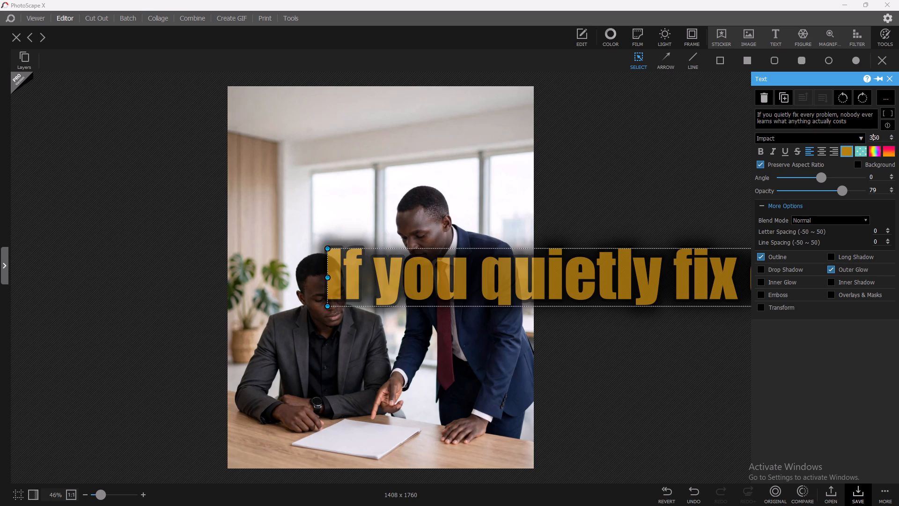
key("BackSpace")
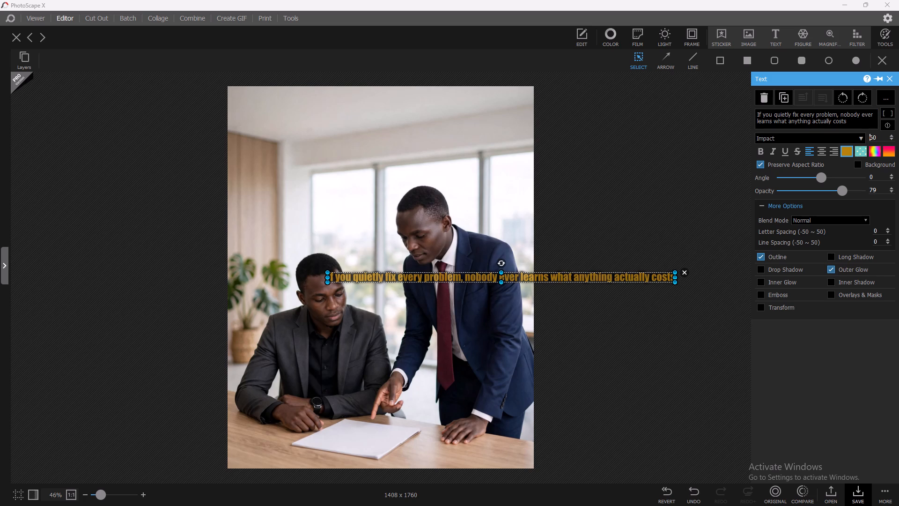
Break the caption into two lines after "problem," with no leading space before "nobody".
left_click(843, 115)
key("Left")
key("BackSpace")
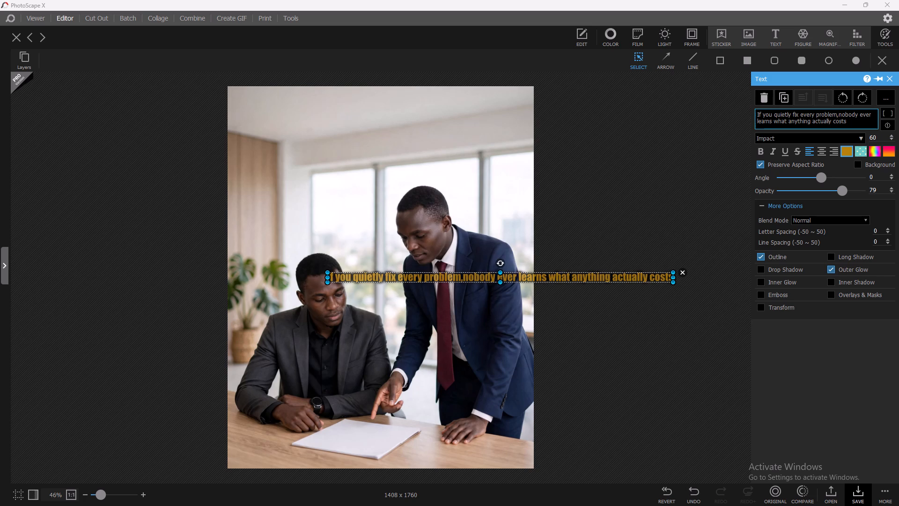
key("Return")
left_click(486, 222)
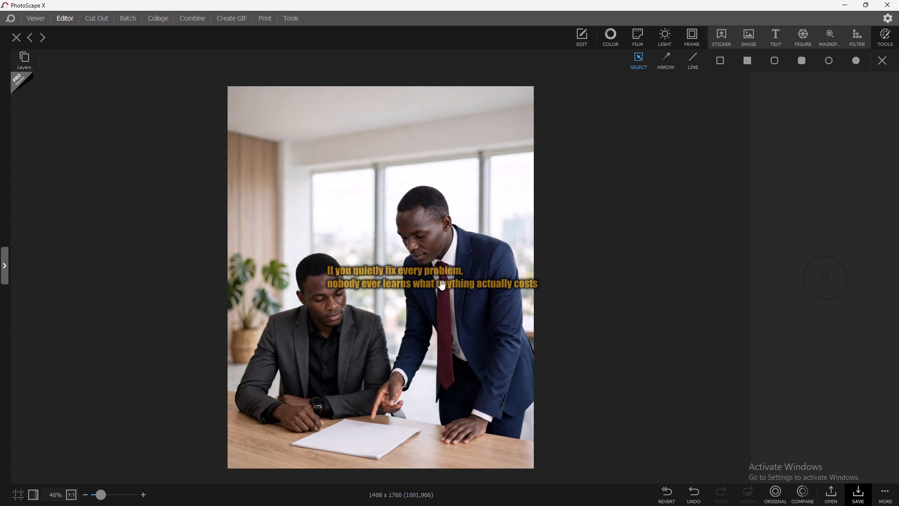
Move the caption above the two men, enlarge it to about size 67, and centre it horizontally on the photo.
left_click_drag(437, 289, 389, 155)
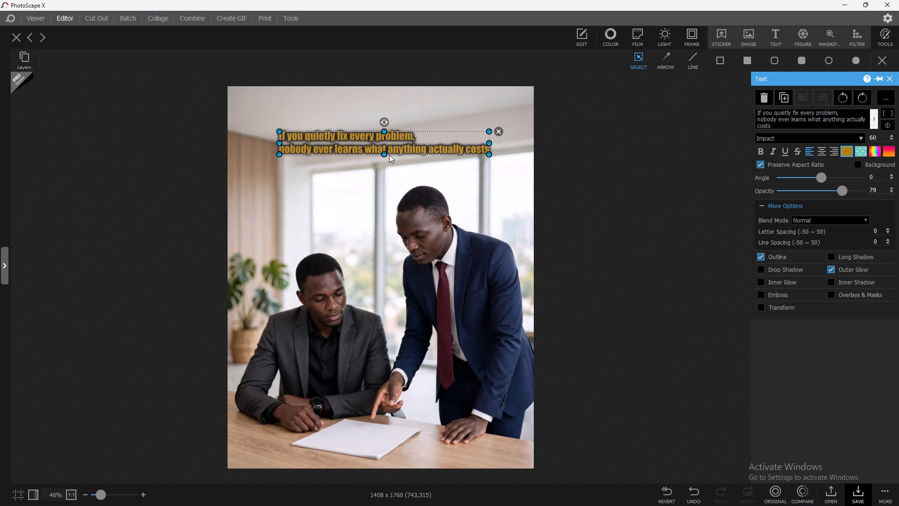
left_click_drag(489, 154, 514, 179)
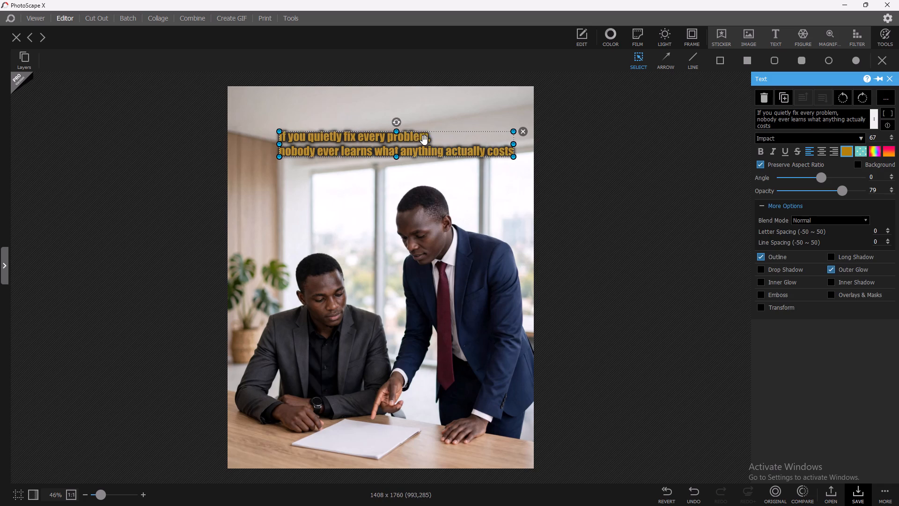
left_click_drag(426, 144, 410, 149)
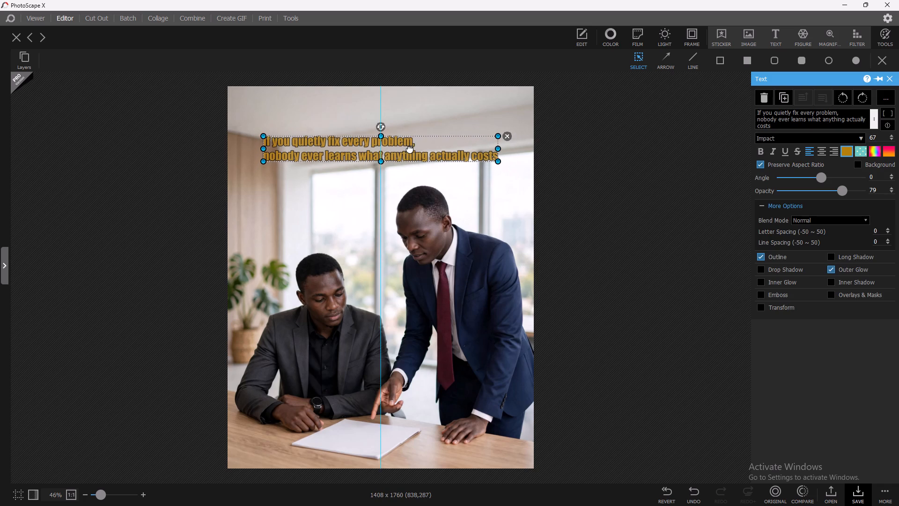
left_click_drag(410, 149, 408, 158)
left_click(416, 188)
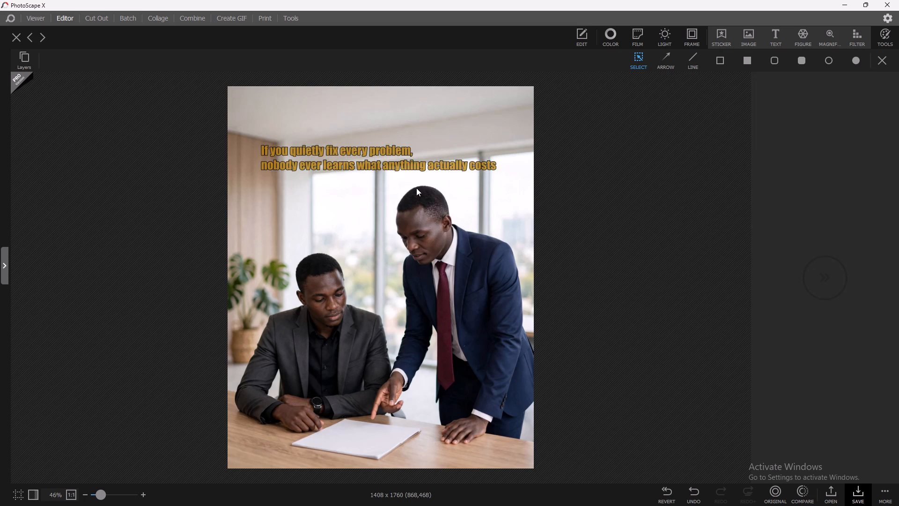
left_click_drag(398, 158, 399, 147)
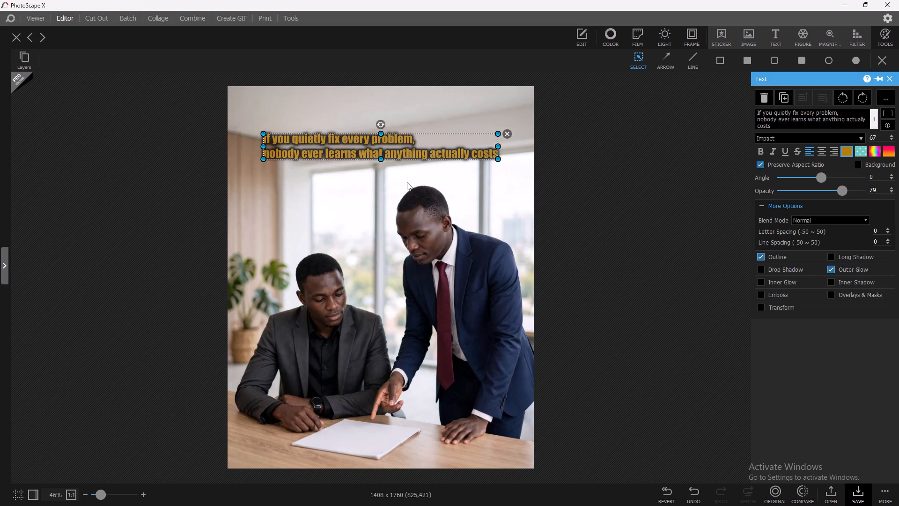
left_click(403, 193)
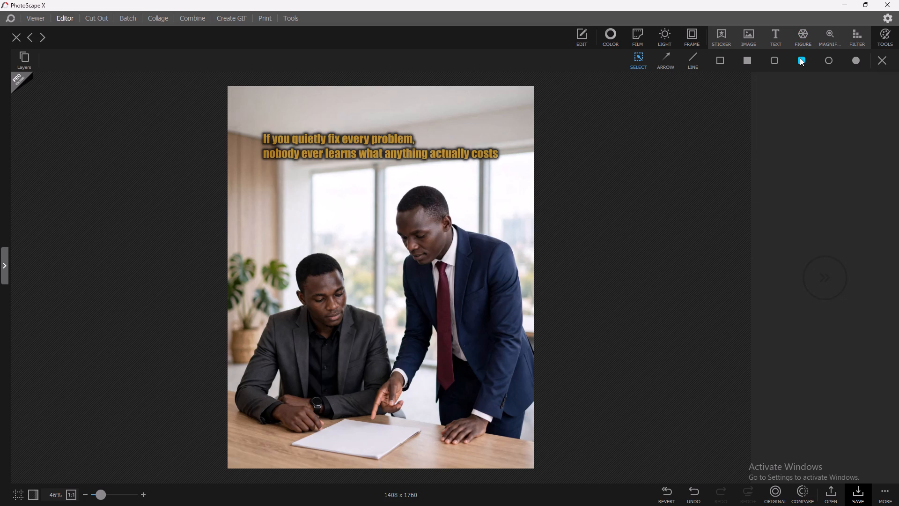
Draw a black filled rounded rectangle with roundness 30 and opacity 15 around the two-line caption.
left_click(800, 58)
left_click_drag(253, 126, 400, 155)
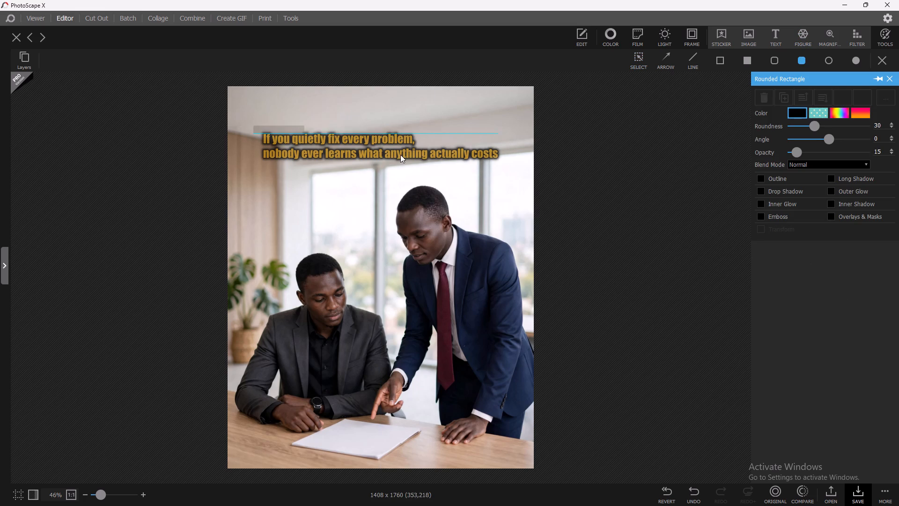
left_click_drag(400, 155, 509, 171)
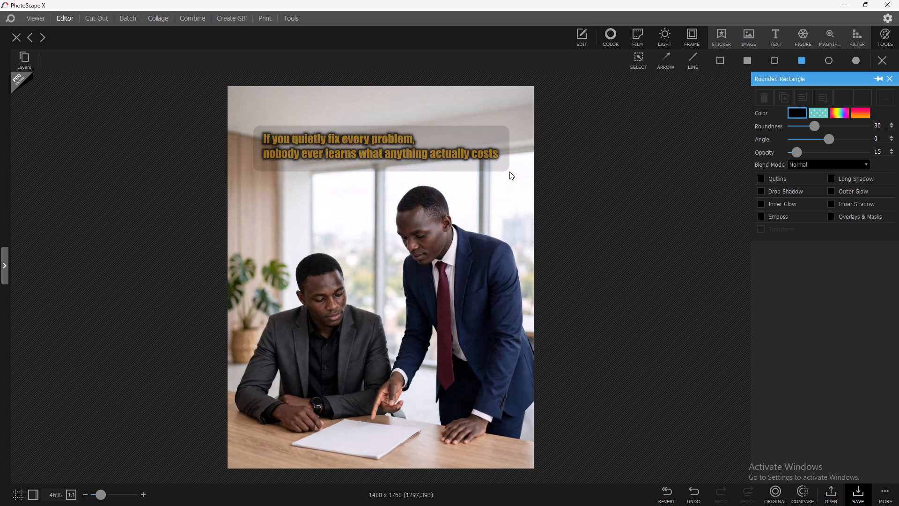
left_click_drag(509, 171, 509, 168)
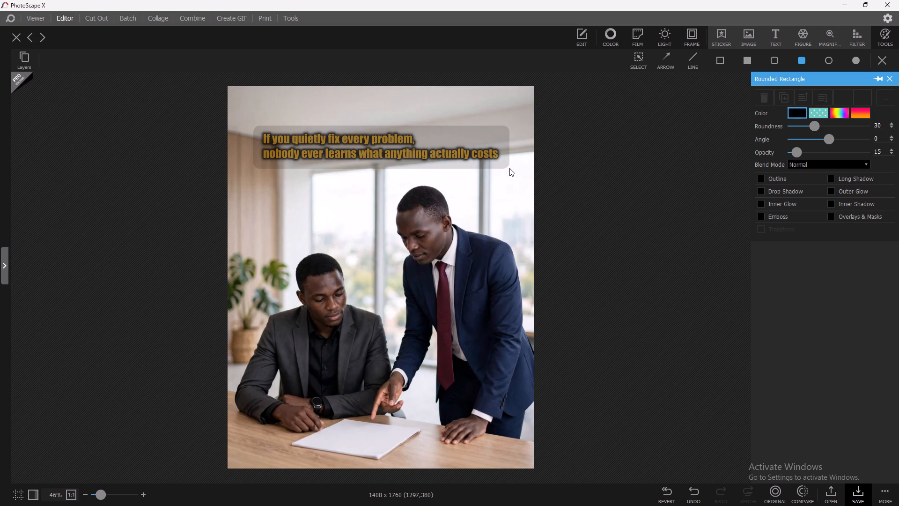
left_click_drag(509, 168, 509, 167)
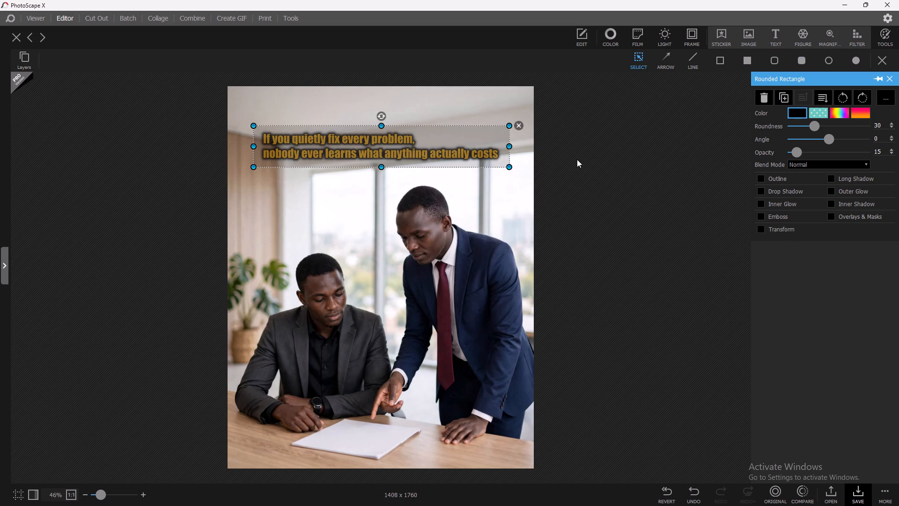
left_click(577, 159)
scroll(464, 199, "up", 1, "ctrl")
scroll(464, 199, "up", 2)
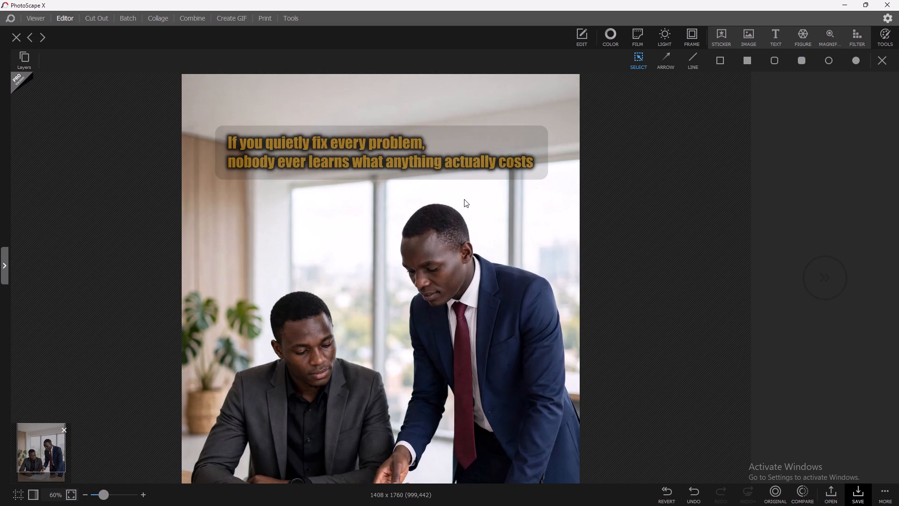
Examine the caption and its rounded backing box against the whole photo at different magnifications.
scroll(464, 199, "up", 1)
scroll(464, 199, "up", 1, "ctrl")
scroll(464, 199, "up", 3)
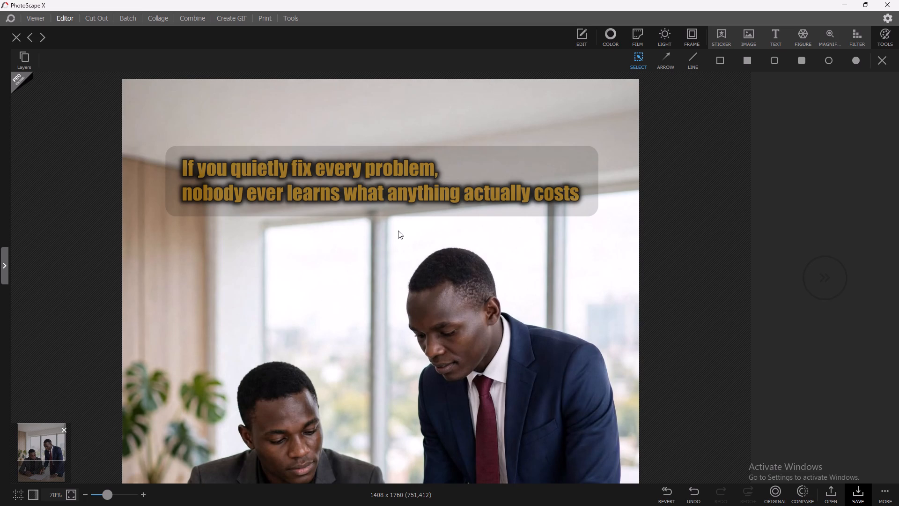
scroll(398, 231, "down", 1, "ctrl")
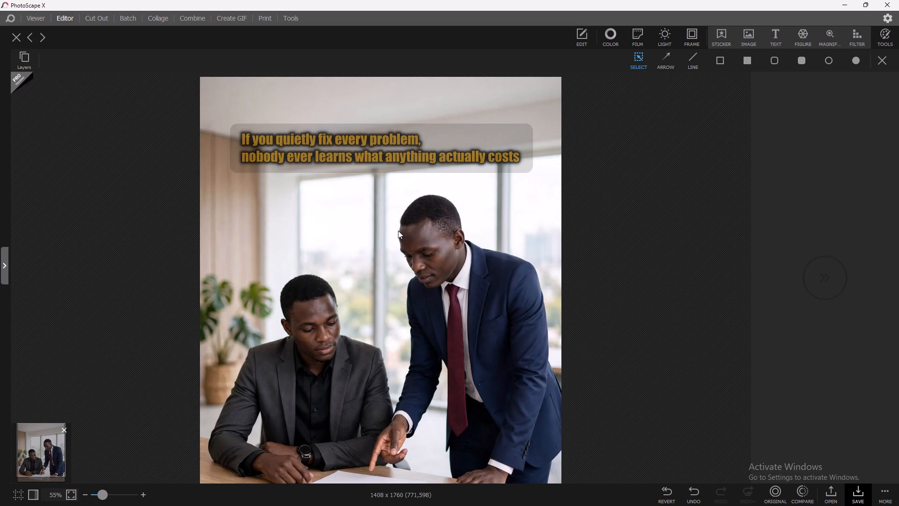
scroll(398, 231, "down", 1, "ctrl")
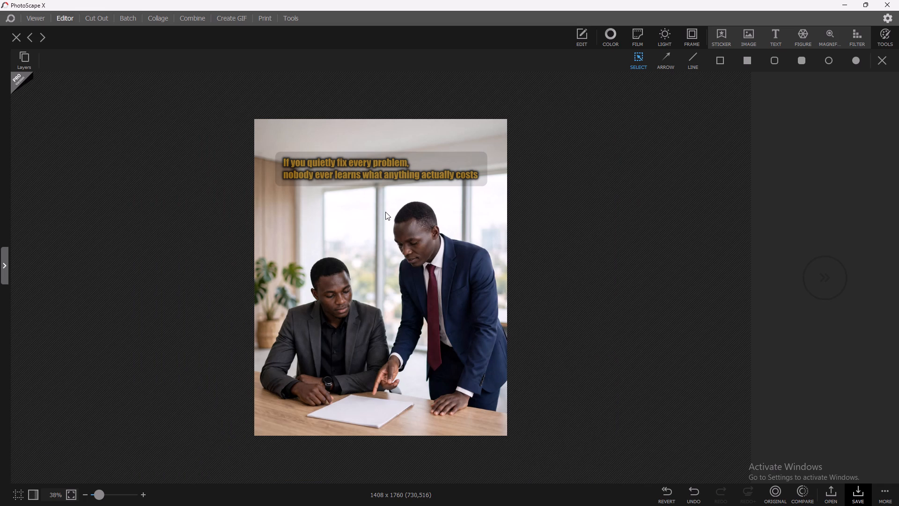
scroll(435, 233, "up", 2, "ctrl")
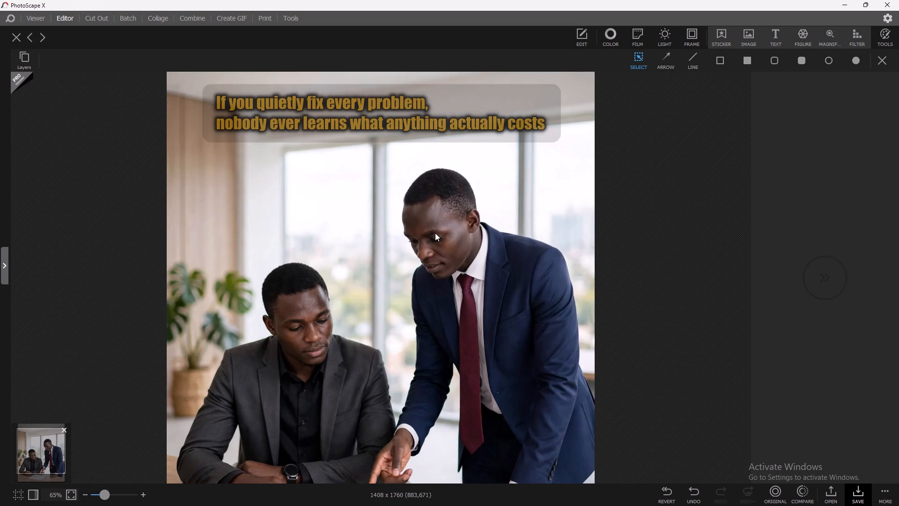
scroll(435, 233, "down", 1, "ctrl")
scroll(435, 233, "up", 2, "ctrl")
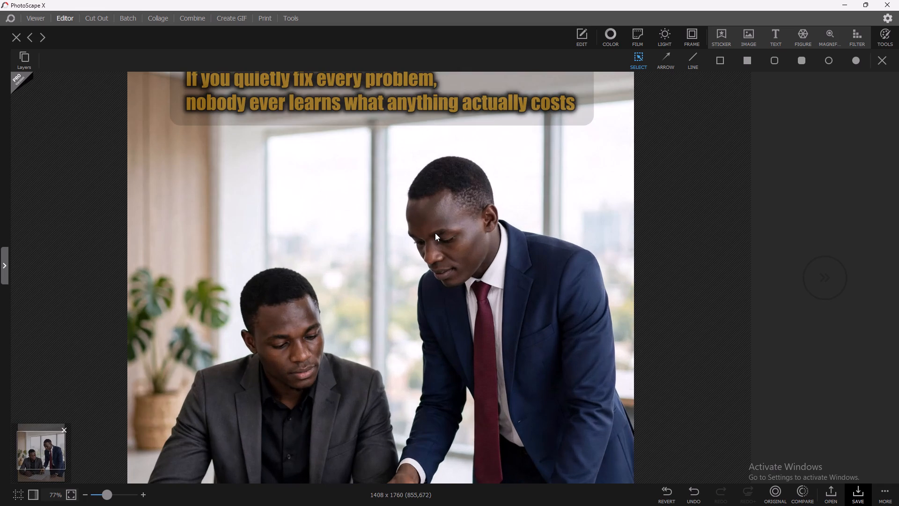
scroll(435, 233, "down", 4)
scroll(435, 233, "down", 3, "ctrl")
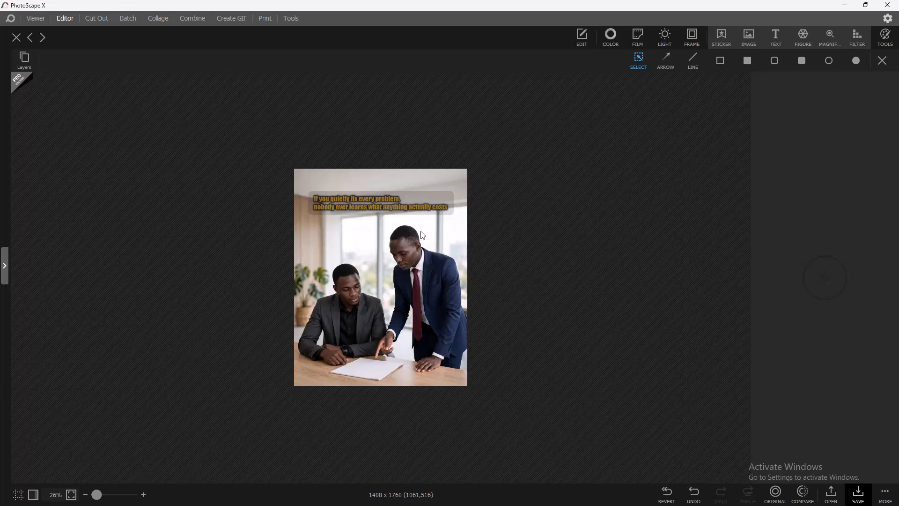
scroll(404, 216, "up", 4, "ctrl")
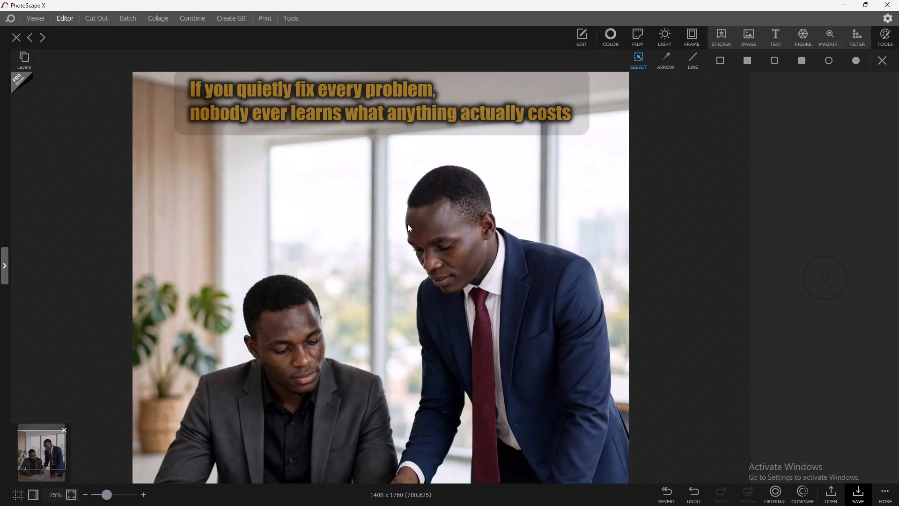
Add a full stop after "costs" at the end of the caption's second line.
scroll(427, 246, "up", 2)
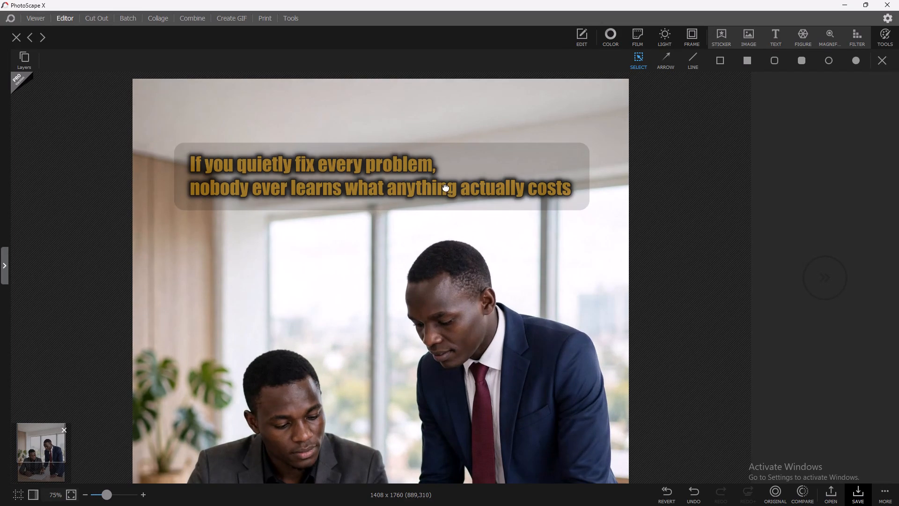
left_click(446, 187)
double_click(446, 187)
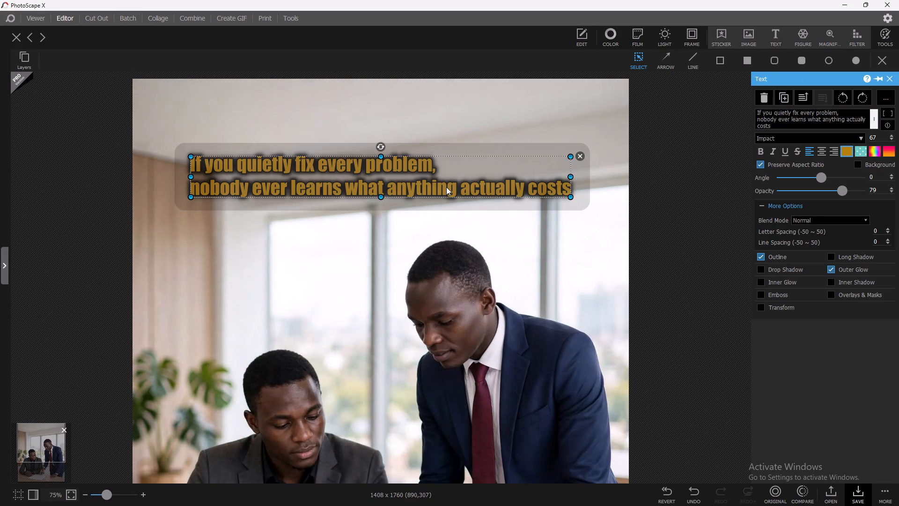
left_click(776, 126)
key("period")
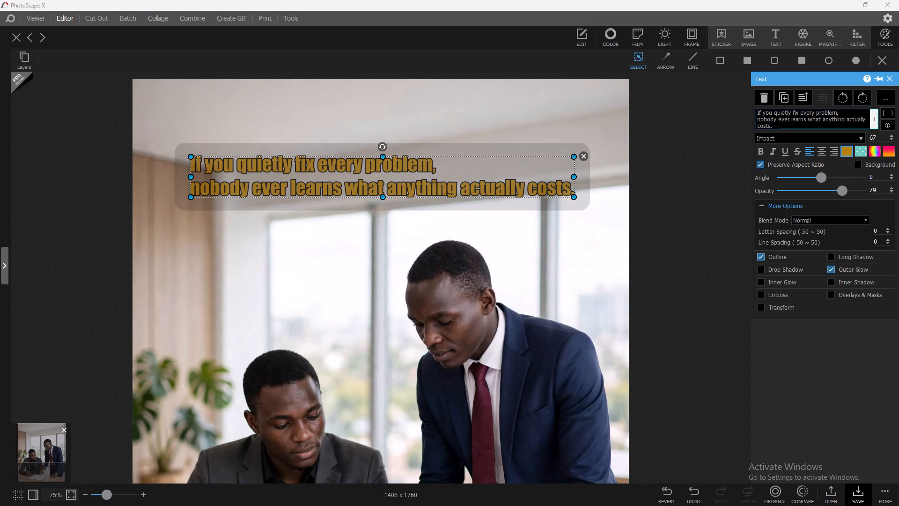
scroll(574, 106, "down", 1, "ctrl")
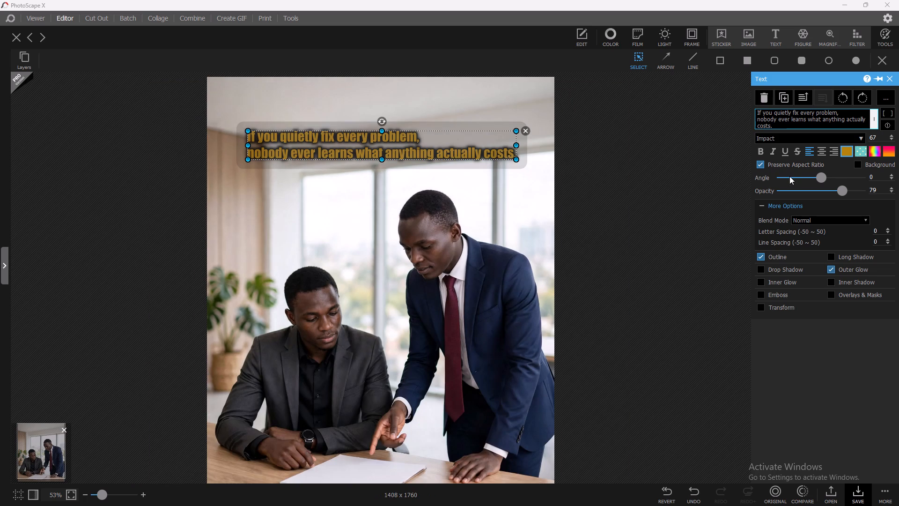
Apply Magic Color to the captioned photo with the Brighten amount set to 36, and check the result up close.
left_click(585, 38)
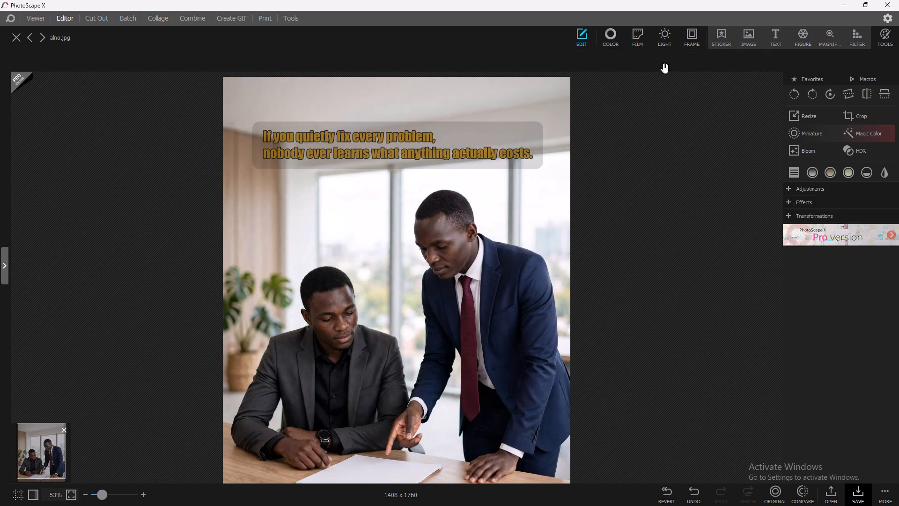
left_click(874, 107)
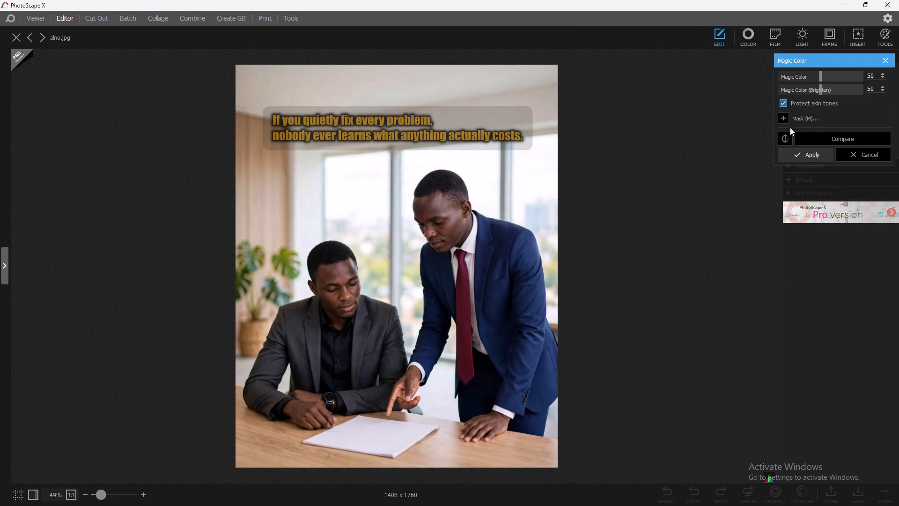
left_click_drag(822, 92, 809, 91)
scroll(561, 248, "up", 2, "ctrl")
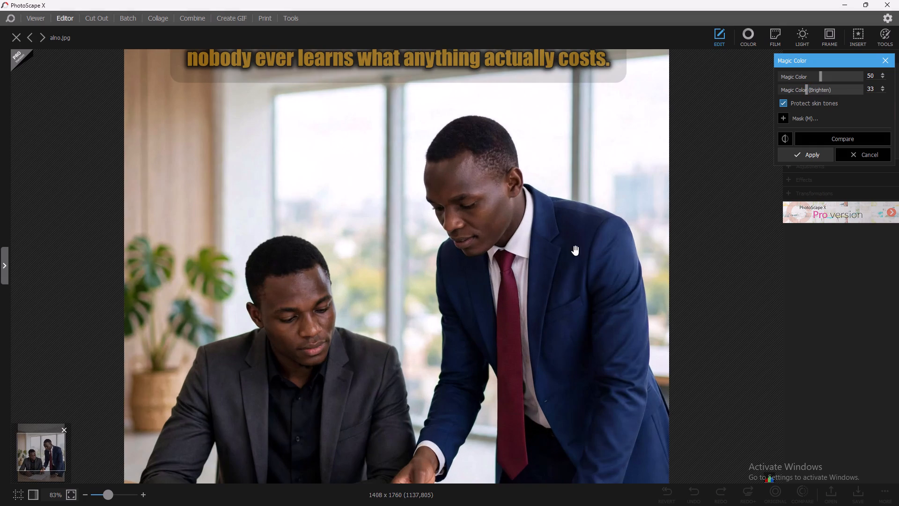
scroll(592, 247, "down", 2, "ctrl")
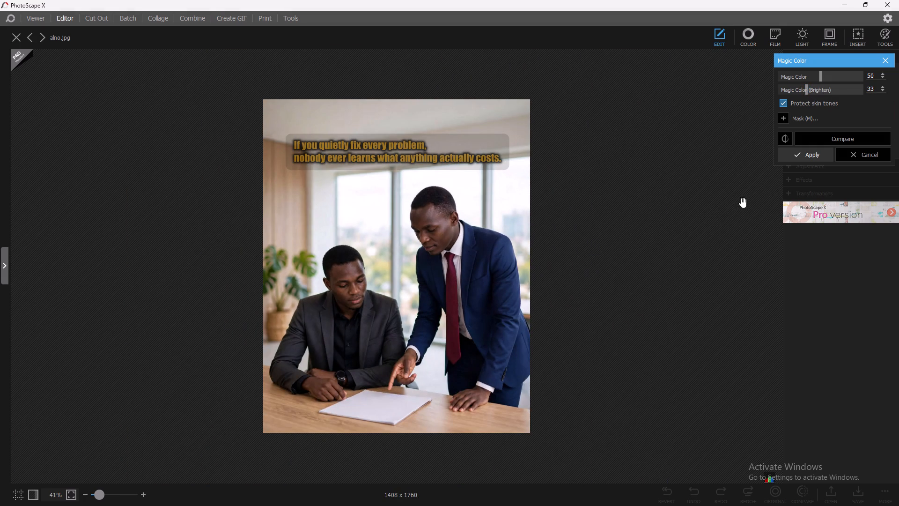
left_click(809, 91)
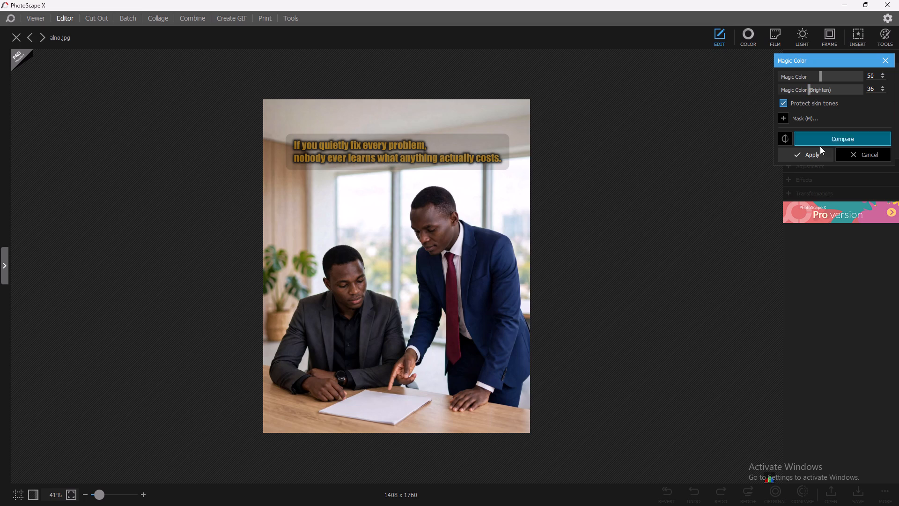
left_click(825, 153)
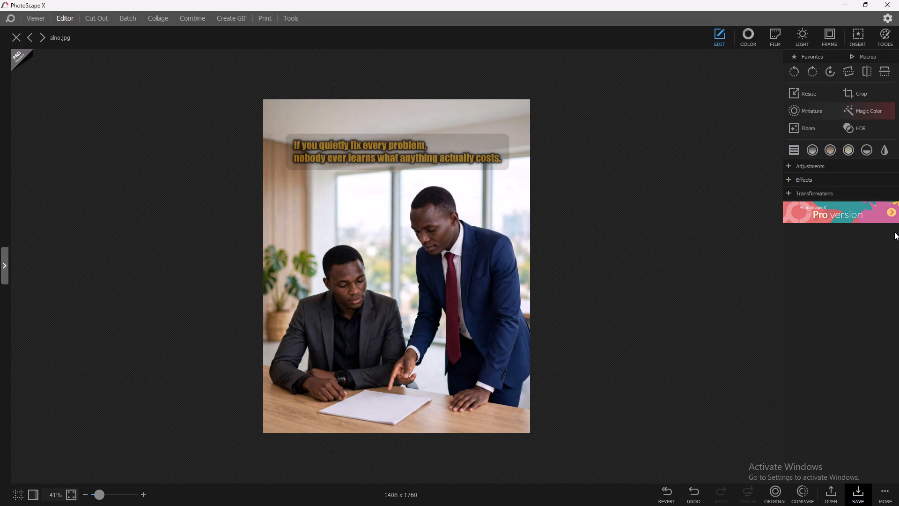
scroll(483, 284, "up", 2, "ctrl")
scroll(483, 284, "up", 1)
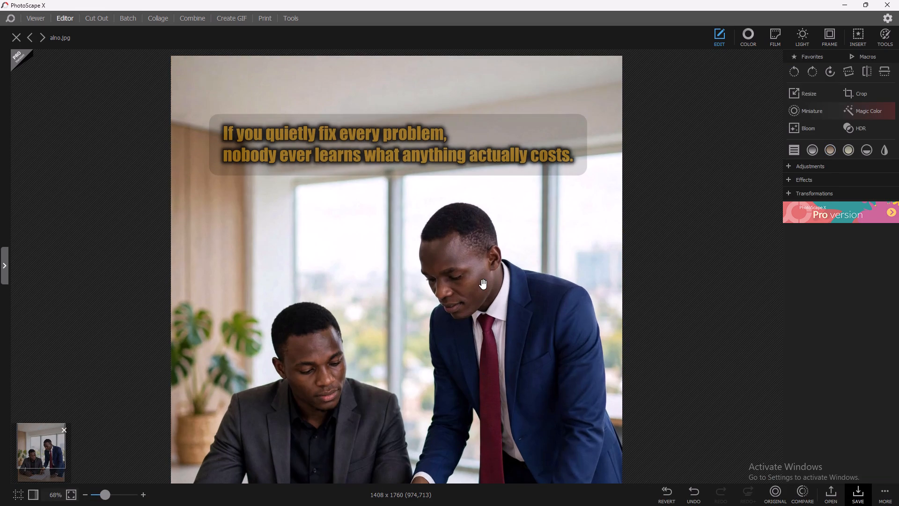
scroll(483, 284, "down", 2, "ctrl")
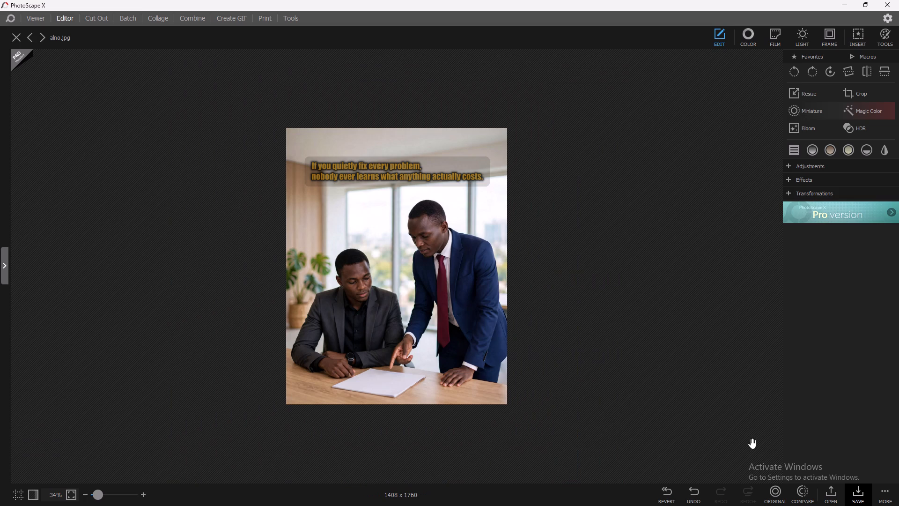
Save the captioned photo as a new JPEG file named alno1 in Downloads and minimise the editor.
left_click(855, 493)
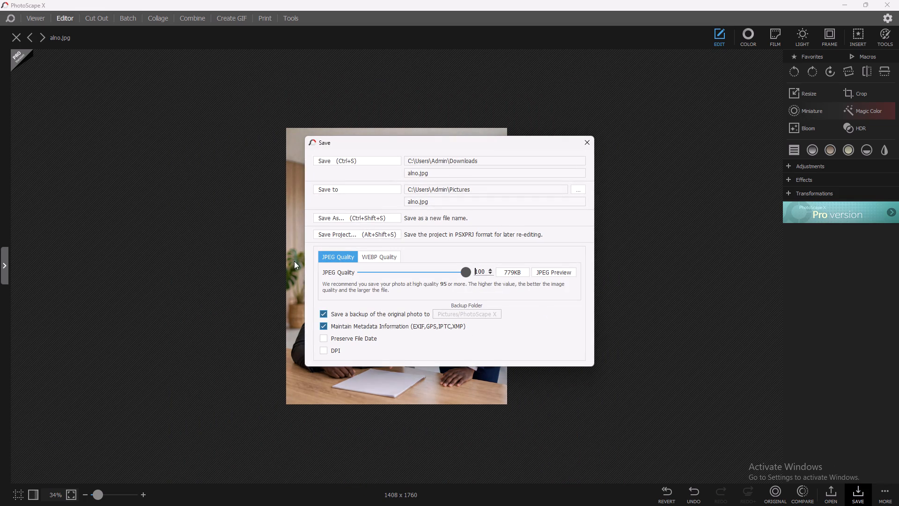
left_click(359, 216)
left_click(407, 332)
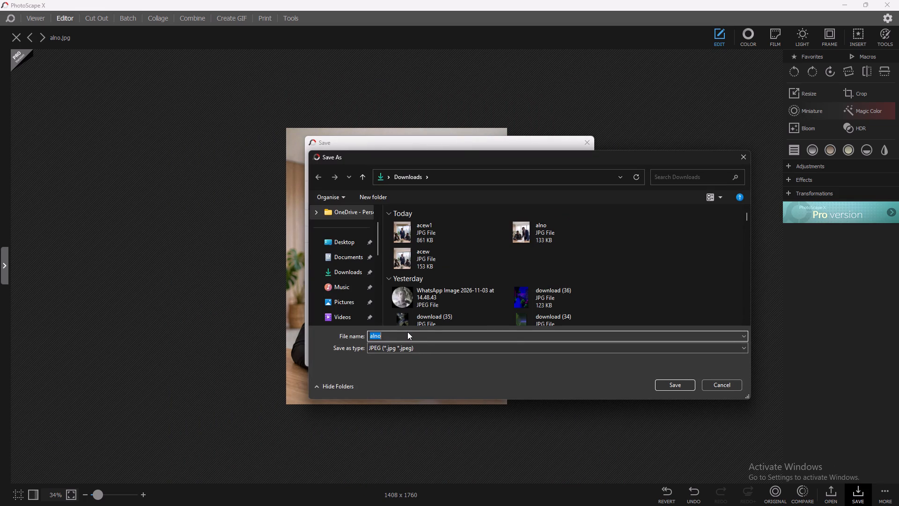
left_click(401, 335)
key("1")
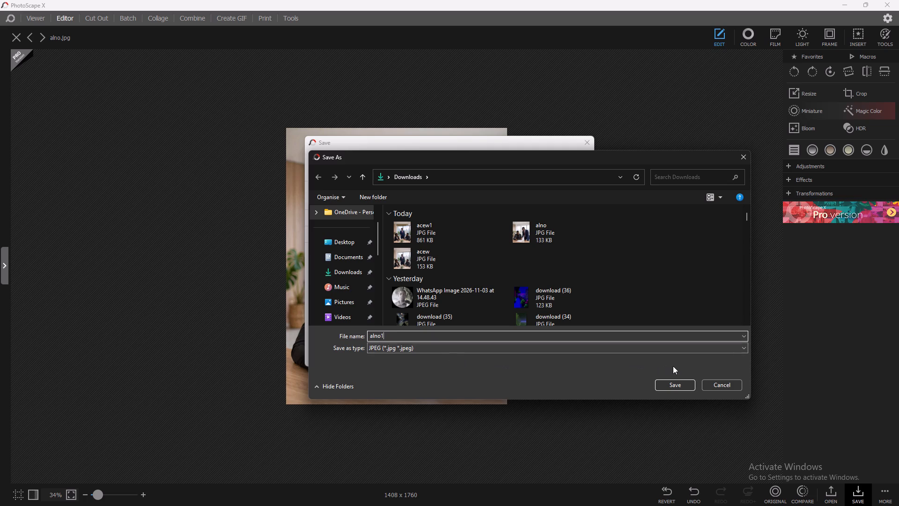
left_click(678, 384)
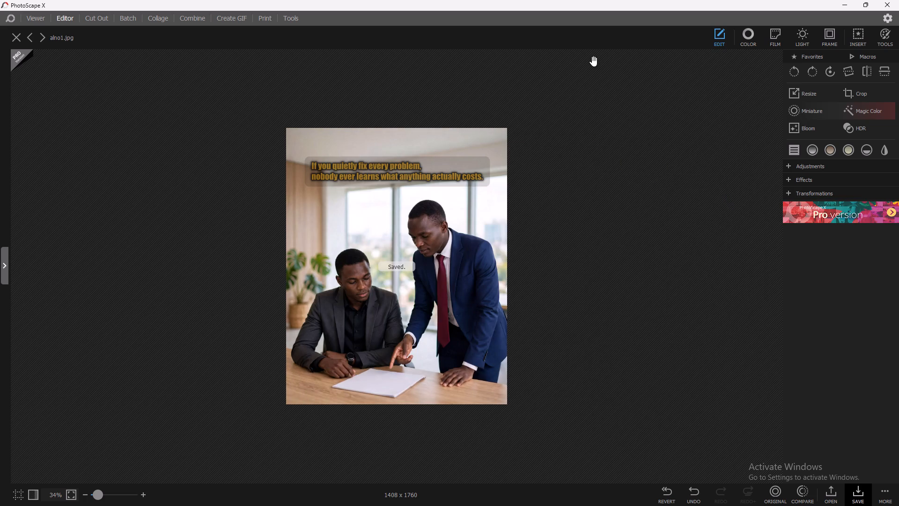
left_click(845, 3)
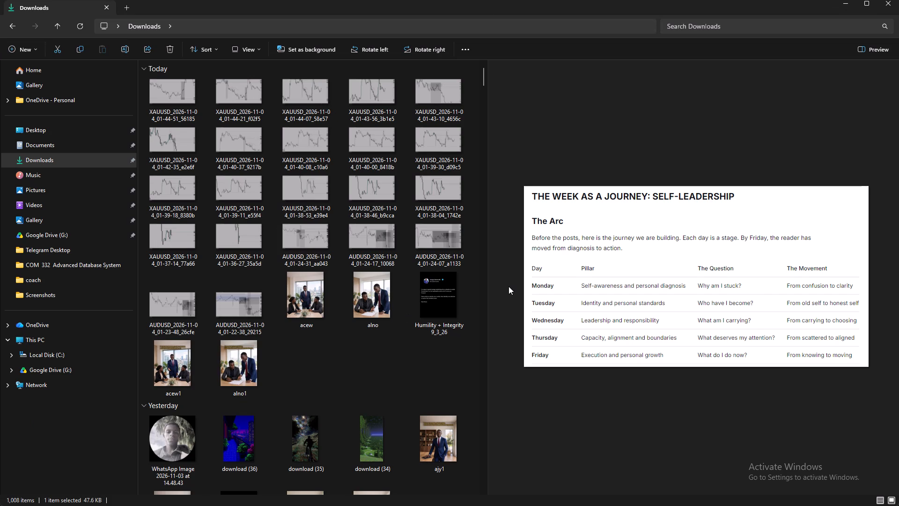
Minimise the Downloads folder window to return to the browser with the bullet point emoji page.
left_click(846, 3)
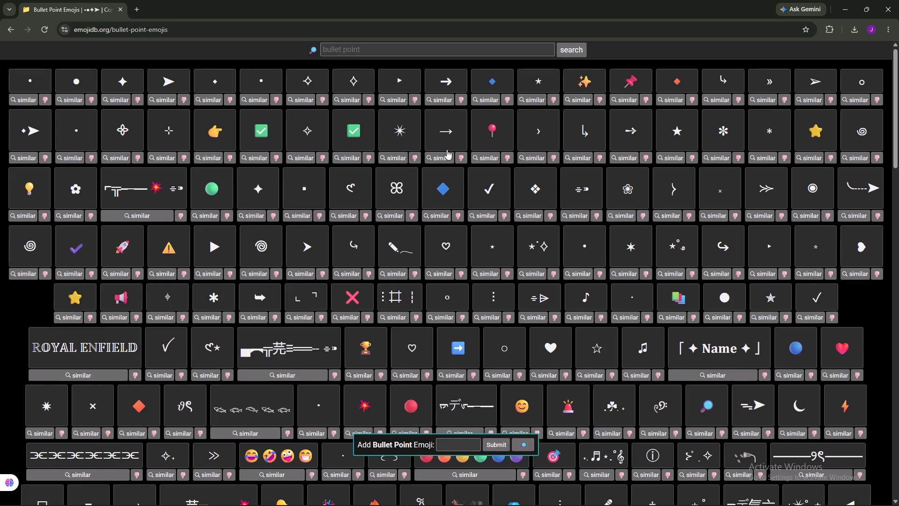
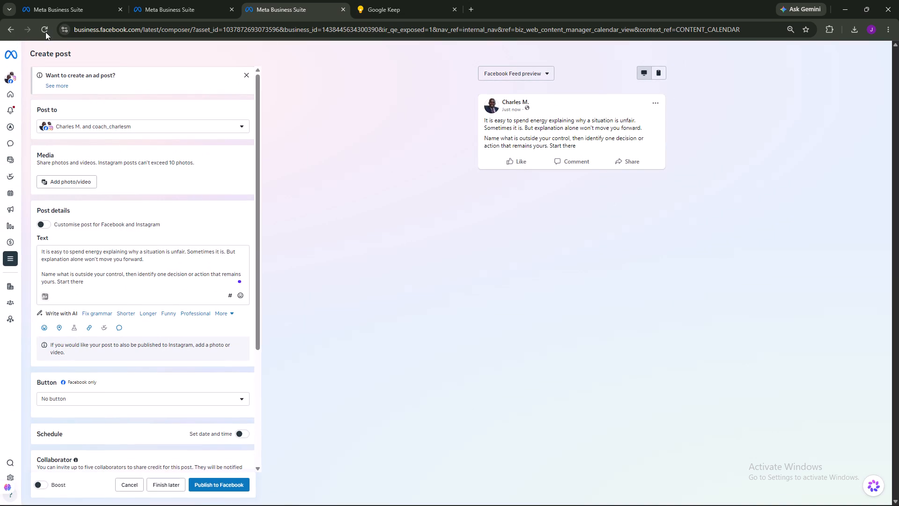
Add the acew1 image from Downloads to the draft post about apologising for your team.
left_click(62, 1)
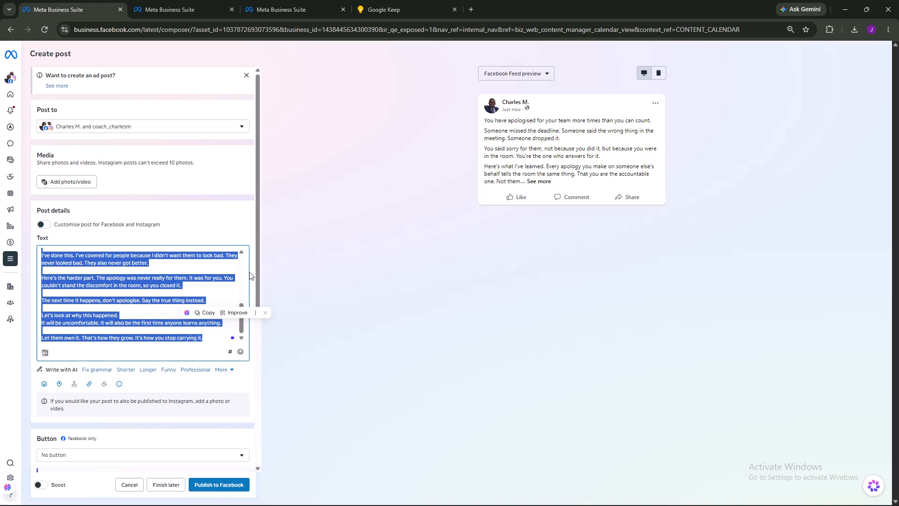
left_click(260, 270)
left_click(307, 223)
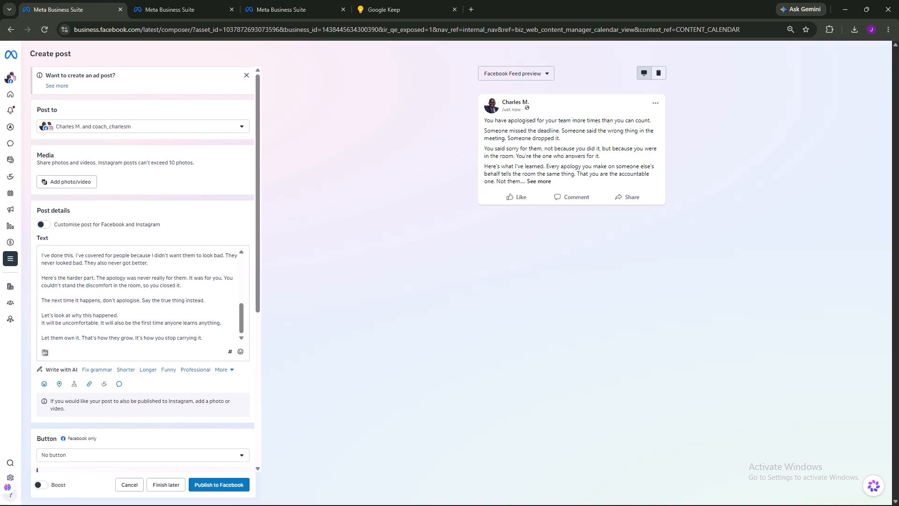
scroll(153, 298, "up", 6)
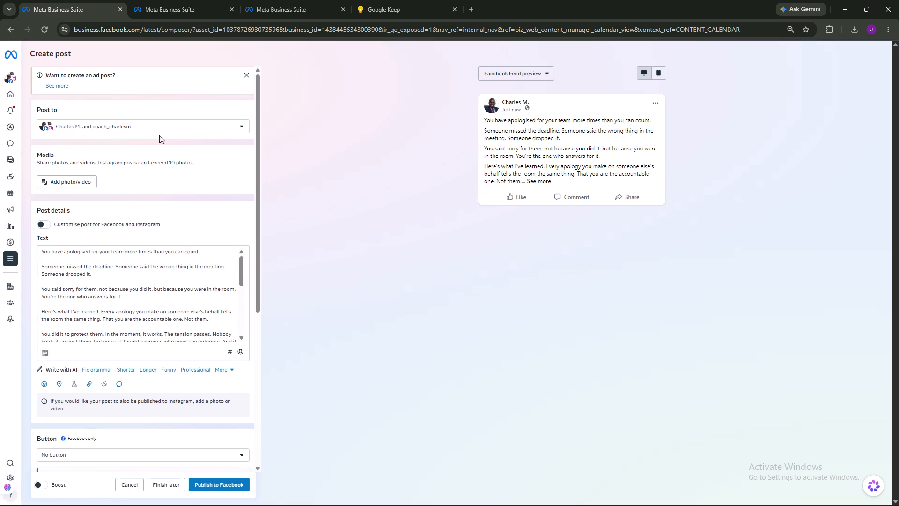
left_click(79, 180)
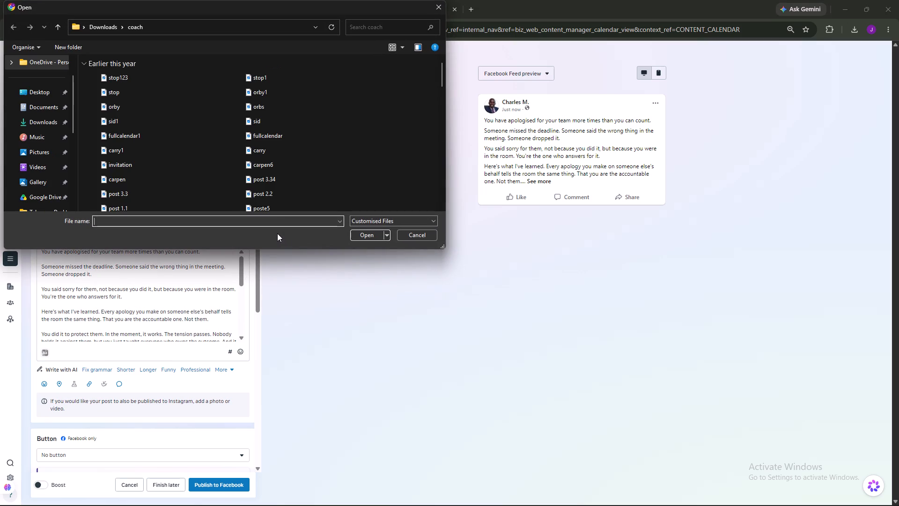
left_click(39, 114)
left_click(42, 123)
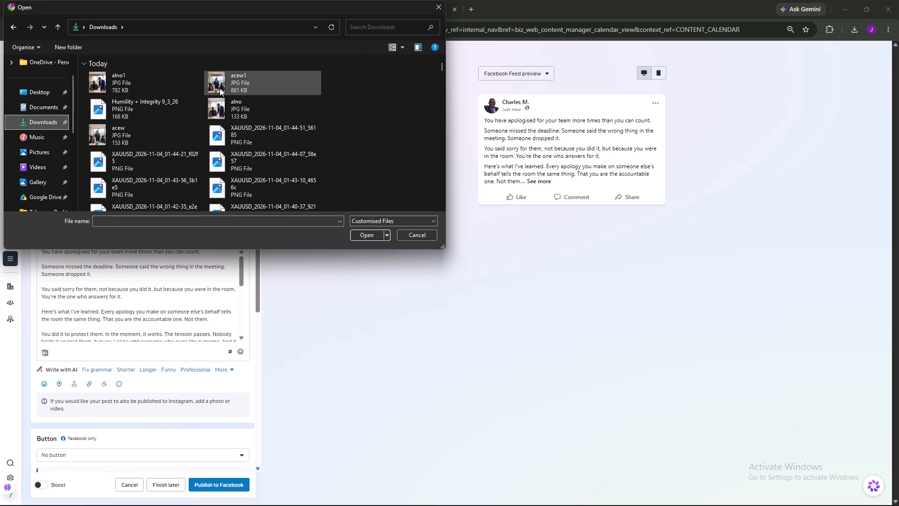
left_click(227, 88)
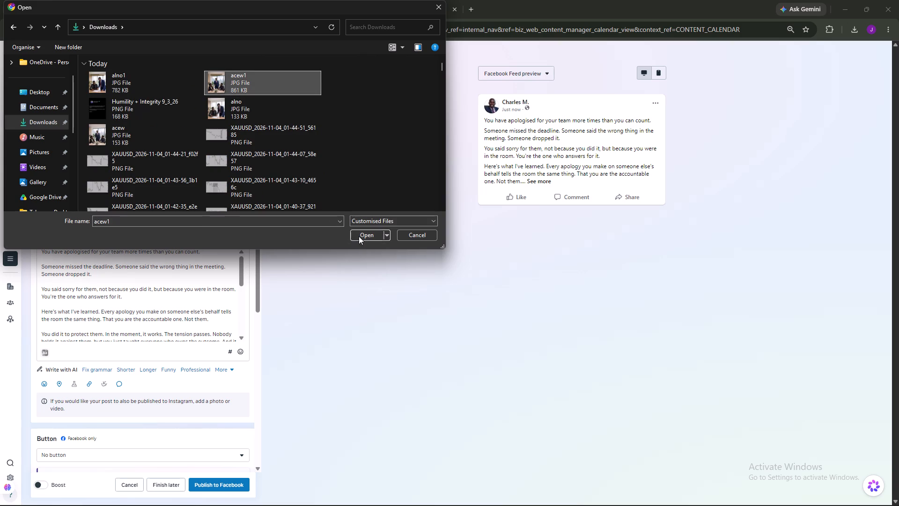
left_click(361, 235)
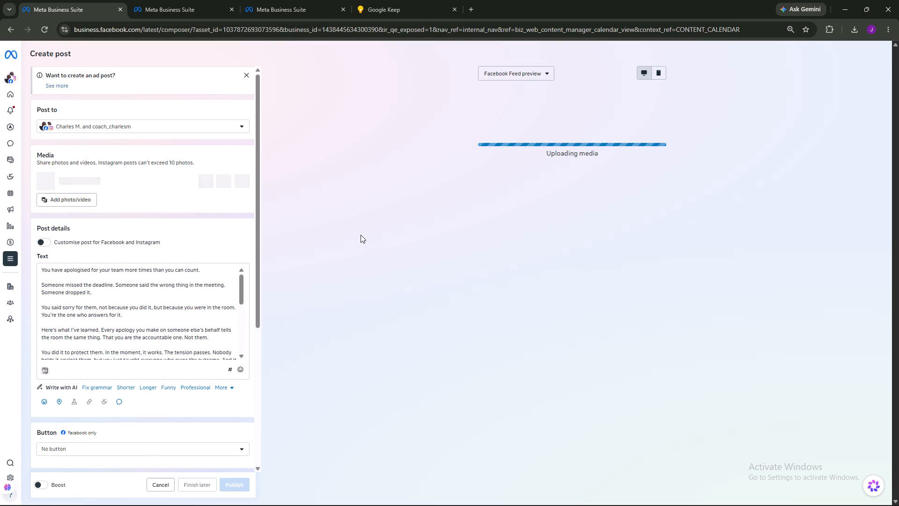
Add the alno1 image from Downloads to the draft post beginning "Something went wrong last week".
left_click(180, 0)
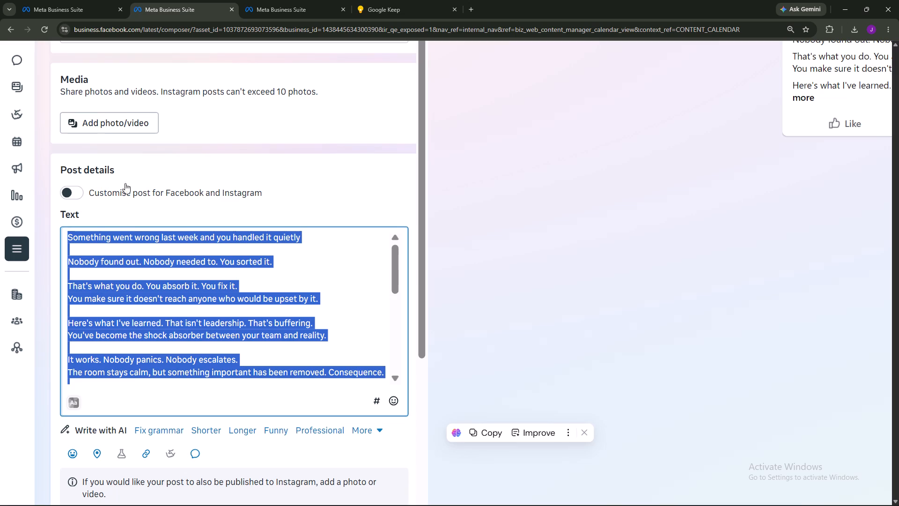
left_click(129, 127)
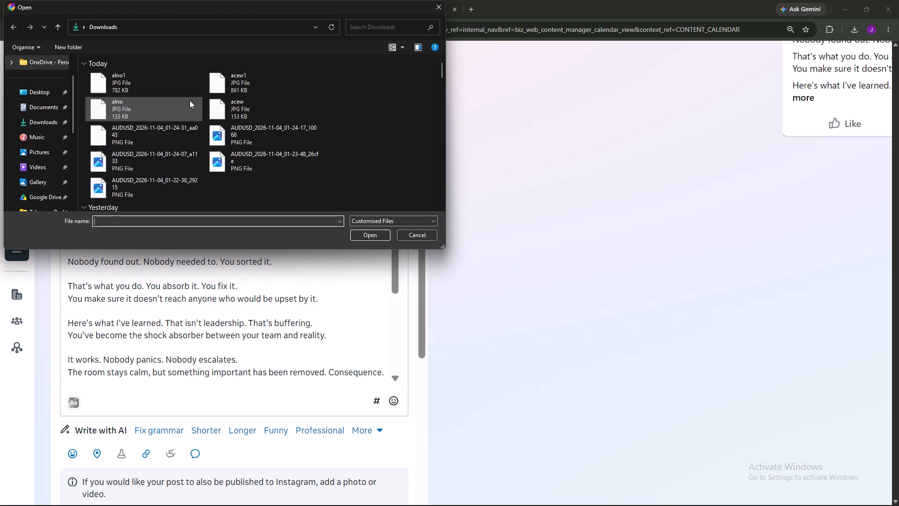
left_click(135, 95)
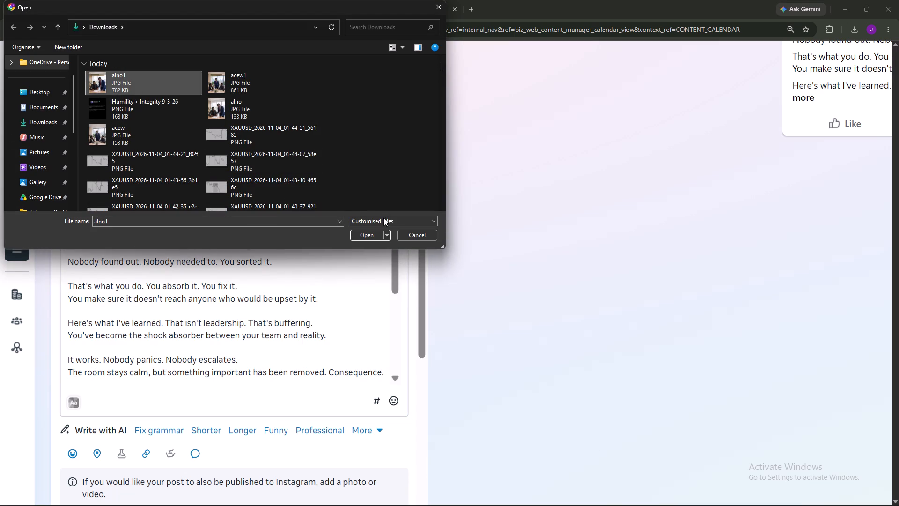
left_click(363, 232)
Add the Humility + Integrity 9_3_26 image from Downloads to the draft post beginning "It is easy to spend energy".
left_click(280, 10)
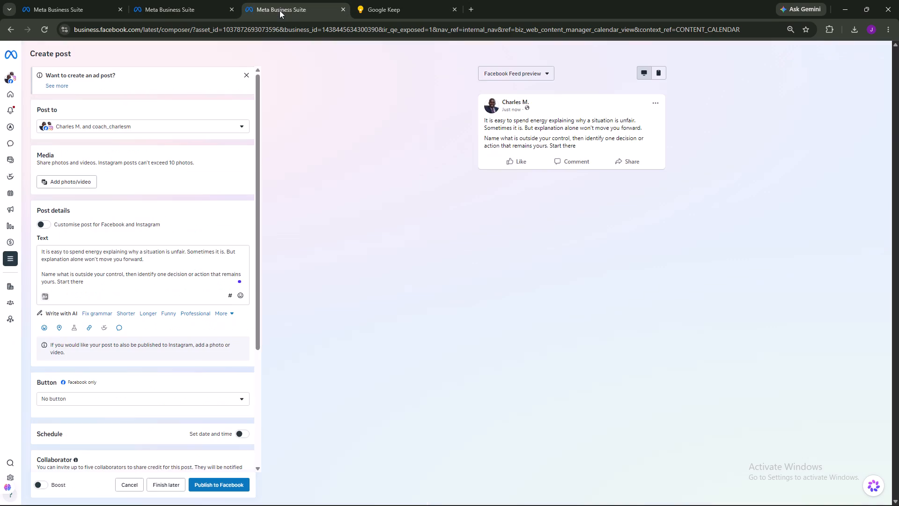
left_click(70, 180)
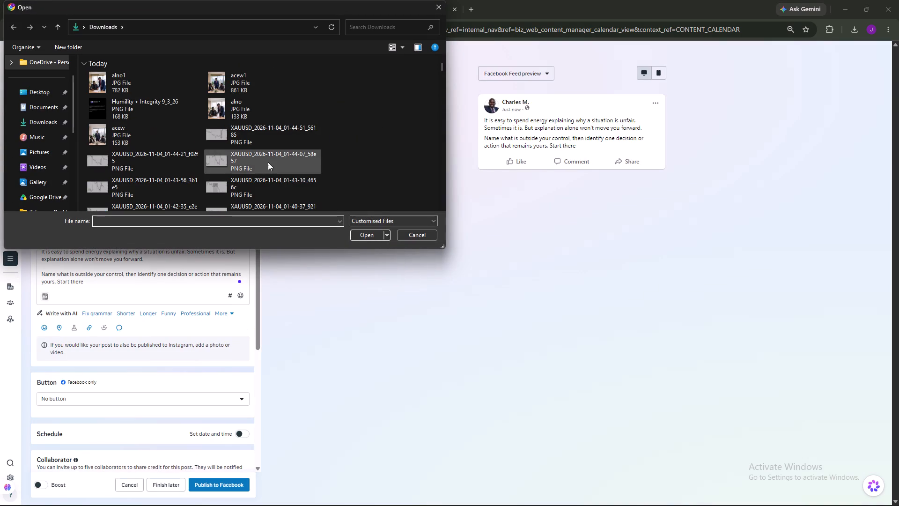
left_click(153, 114)
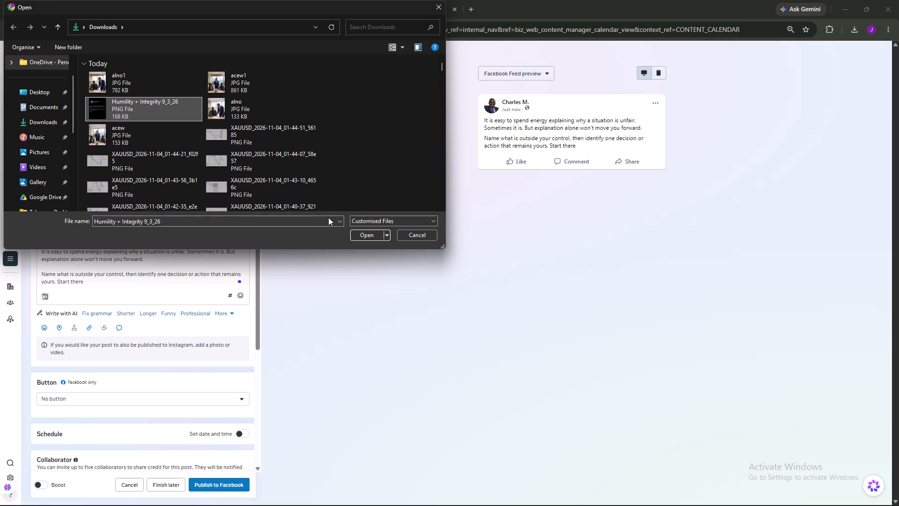
left_click(361, 236)
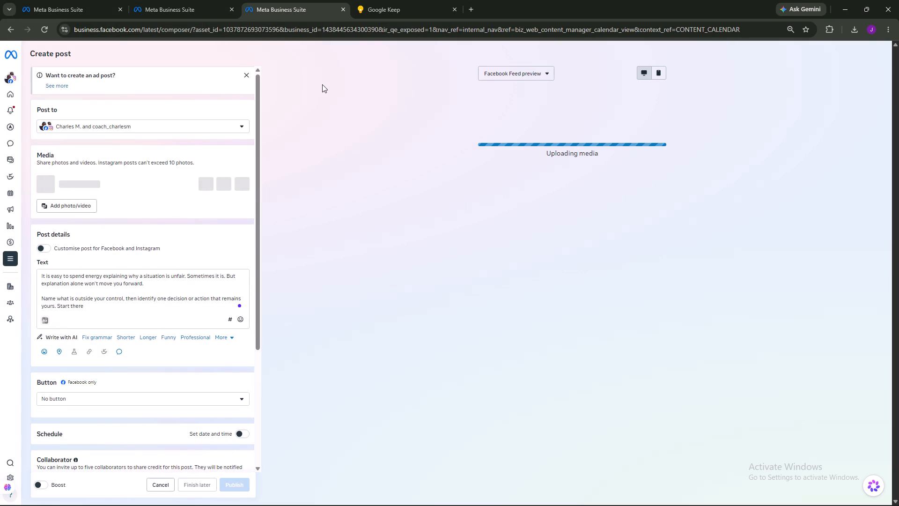
Examine the captioned photo in the feed preview of the draft post beginning "You have apologised for your team".
left_click(49, 5)
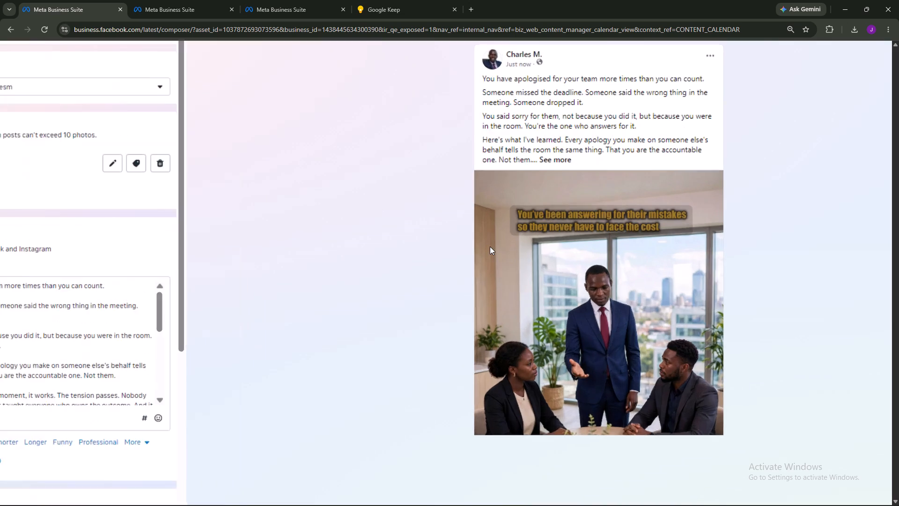
scroll(490, 246, "left", 2)
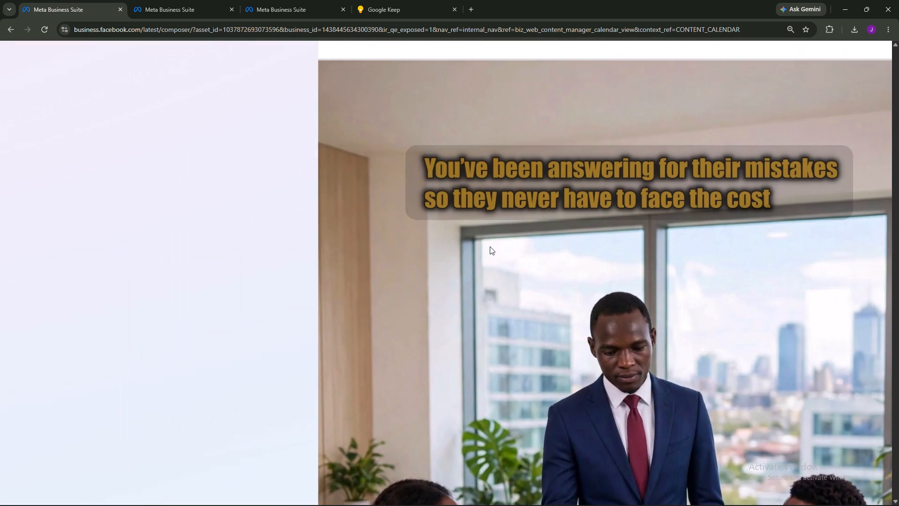
scroll(490, 246, "left", 1)
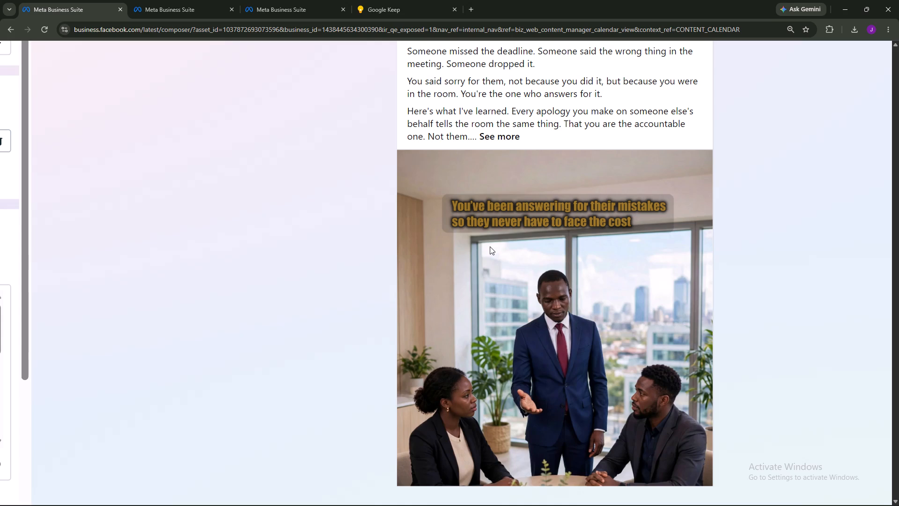
scroll(461, 219, "right", 3)
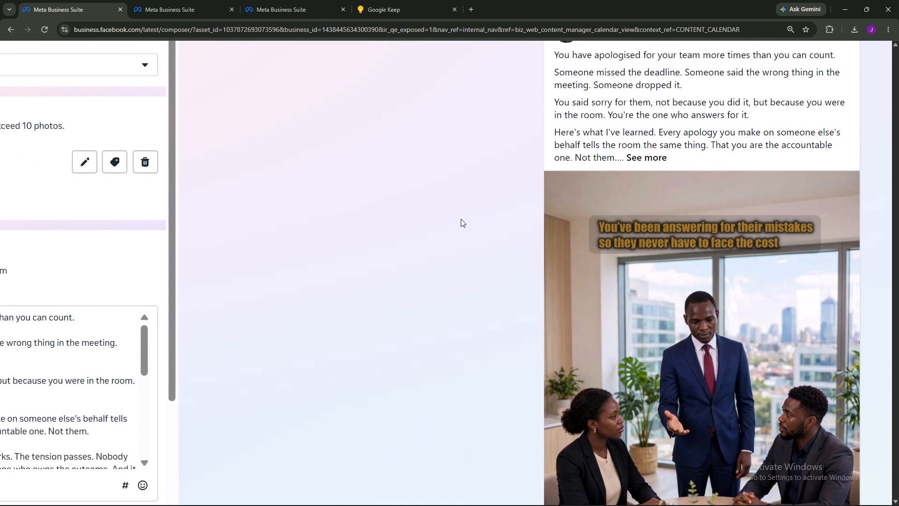
scroll(438, 229, "left", 1)
scroll(397, 235, "right", 4)
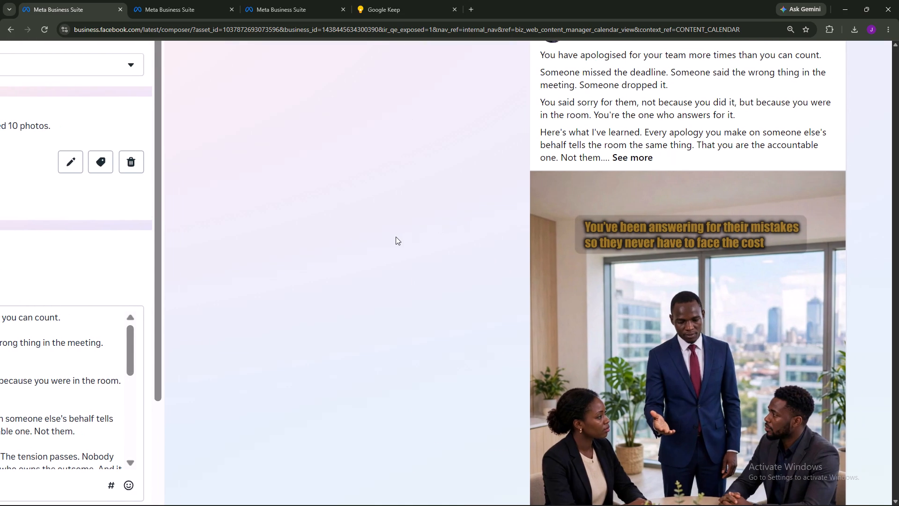
scroll(260, 257, "right", 4)
scroll(108, 243, "right", 4)
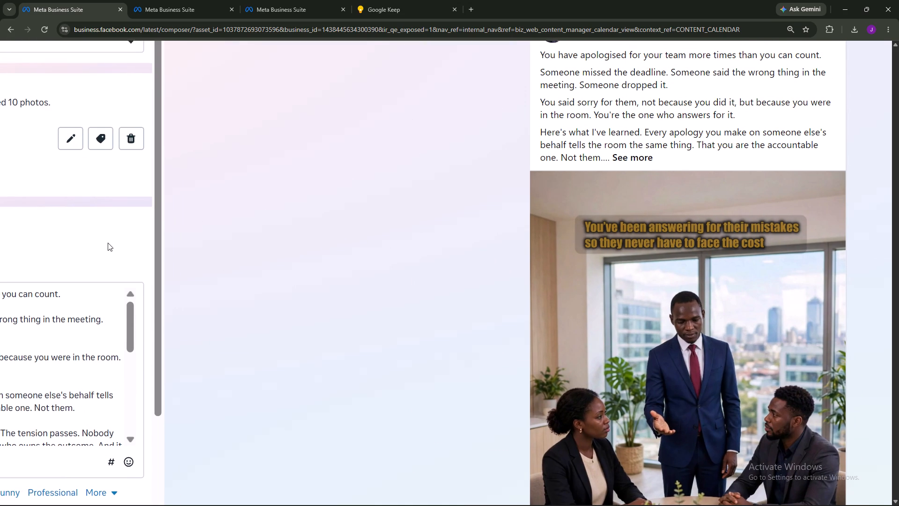
scroll(108, 243, "right", 6)
Proofread the text of the post about apologising for the team, from its opening line through the paragraphs on consequence.
scroll(108, 243, "up", 1)
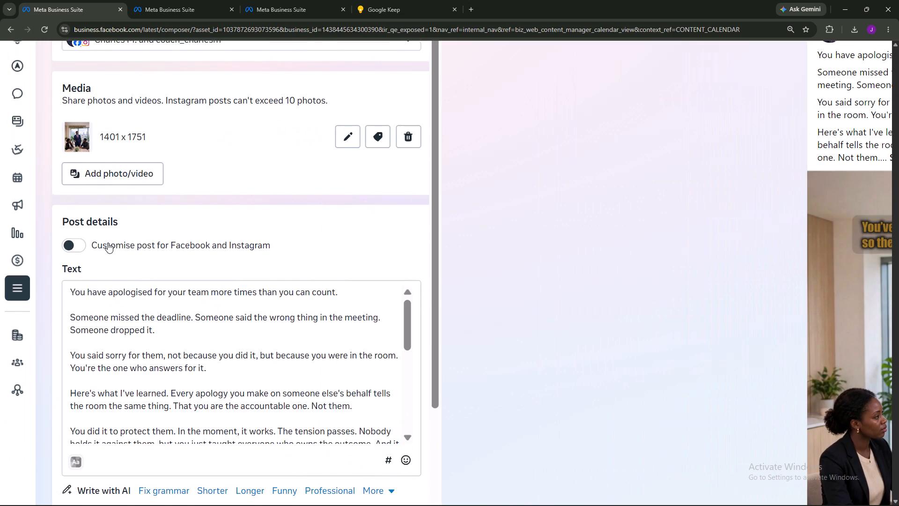
scroll(108, 243, "up", 1)
scroll(165, 374, "down", 1)
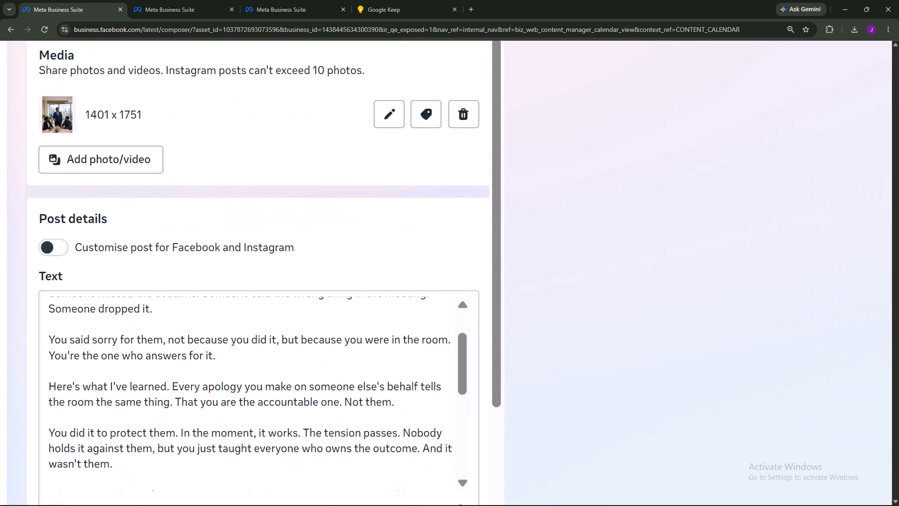
scroll(165, 374, "up", 3)
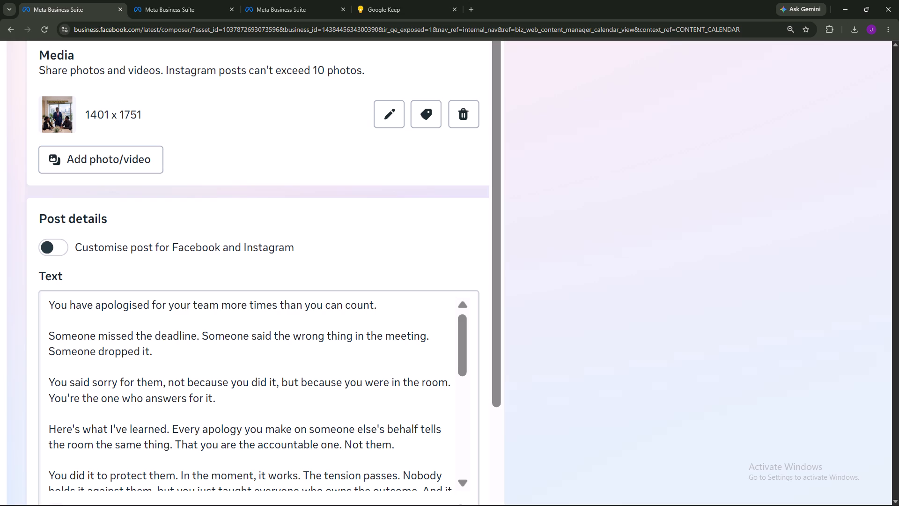
scroll(164, 378, "down", 1)
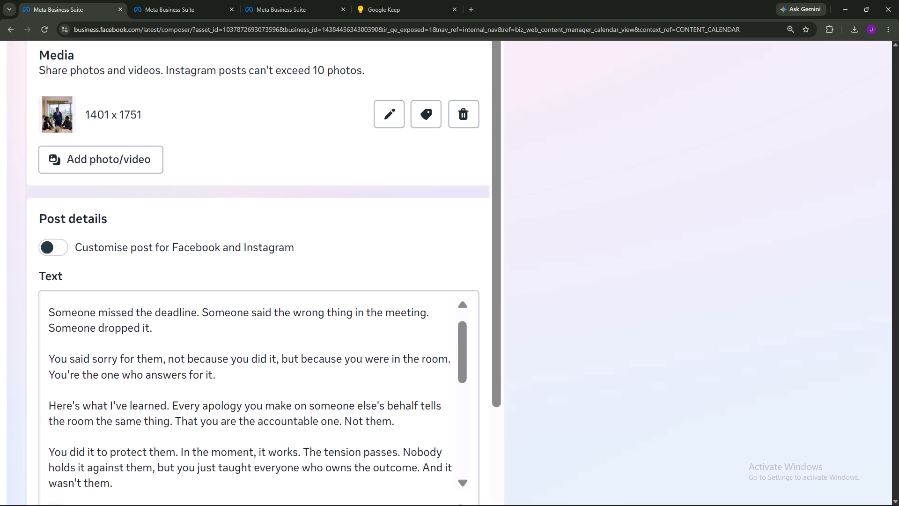
scroll(365, 357, "down", 1)
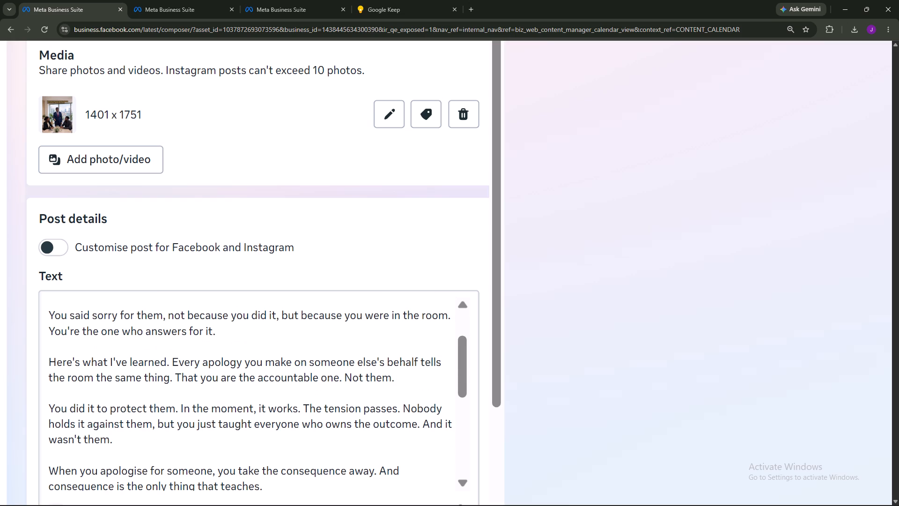
scroll(132, 356, "down", 1)
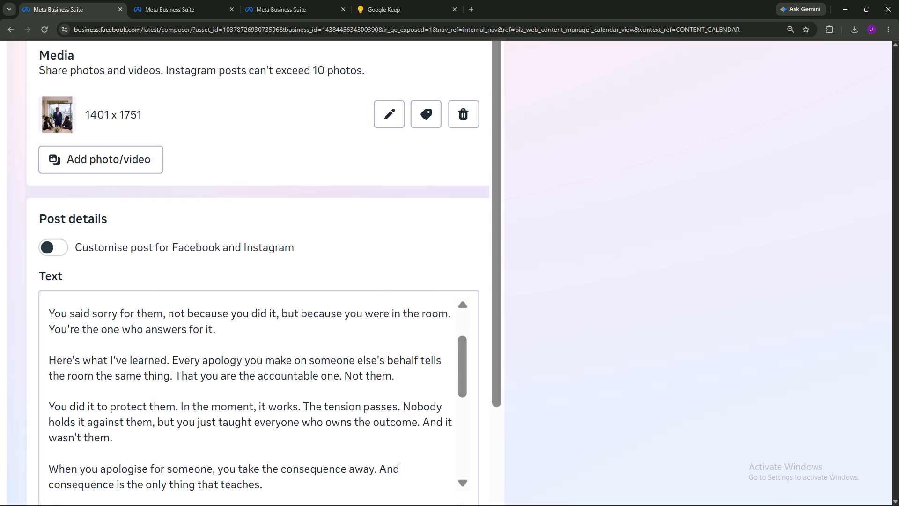
scroll(132, 356, "down", 1)
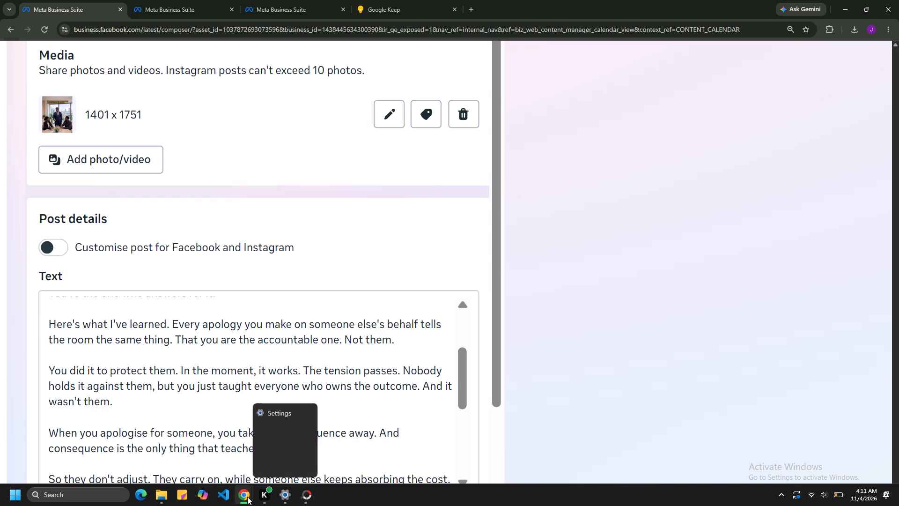
Switch to the emojidb bullet point window, pick the red pushpin emoji, and tile that window side by side with the post composer.
left_click(252, 445)
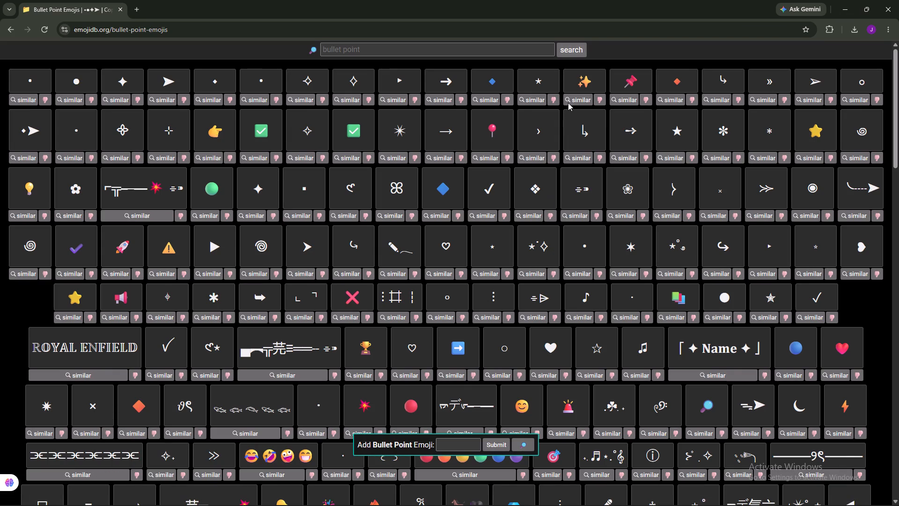
left_click(637, 82)
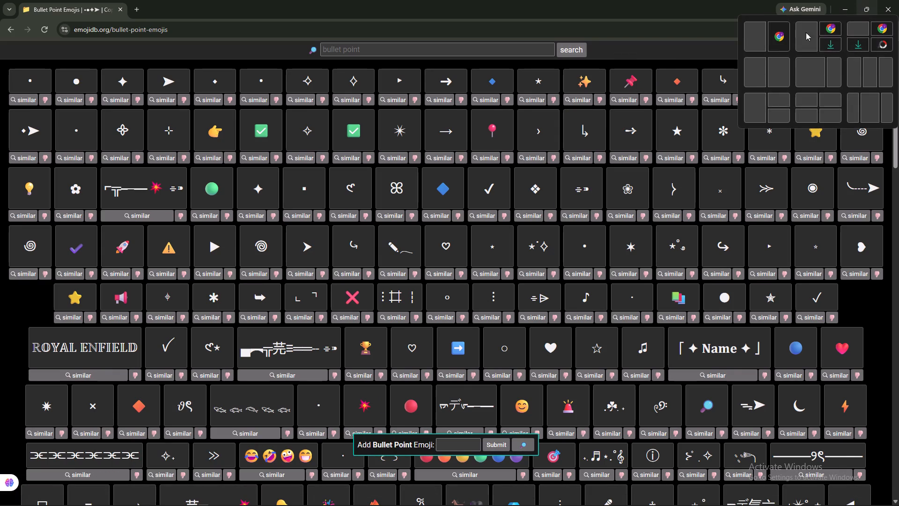
left_click(767, 39)
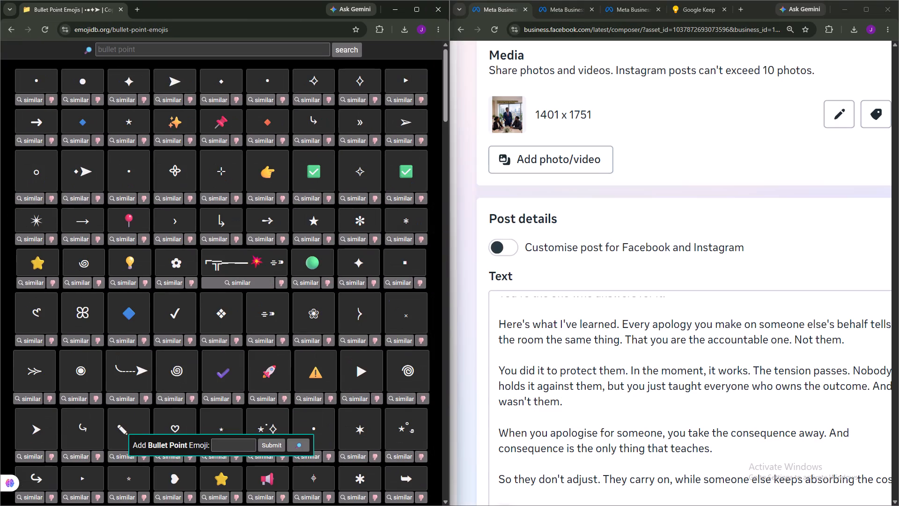
Insert the red pushpin emoji and a space before "Here's what I've learned" in the post text.
scroll(578, 330, "down", 1)
scroll(612, 360, "left", 1)
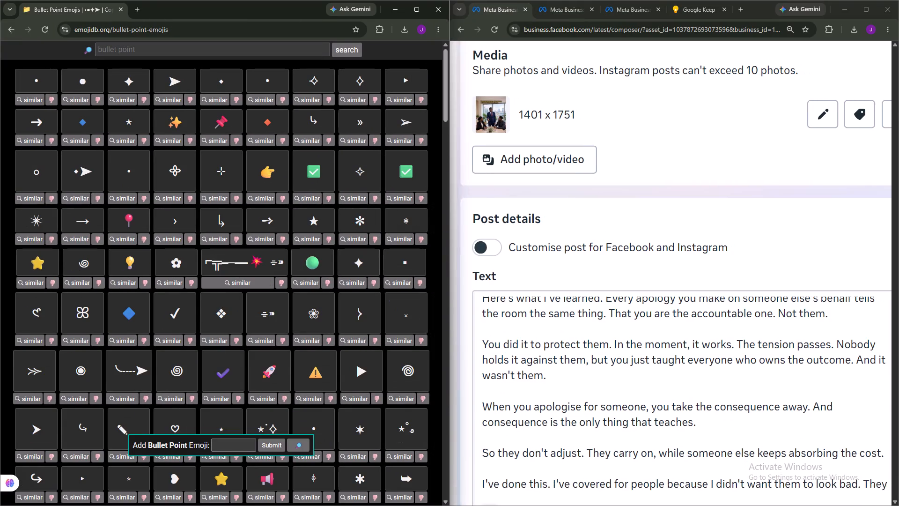
scroll(612, 360, "left", 1)
scroll(612, 360, "up", 1)
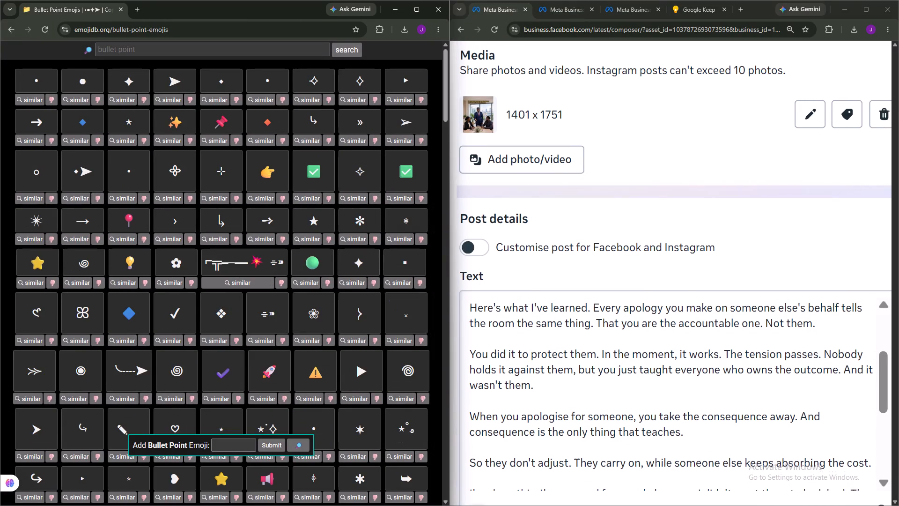
scroll(612, 360, "up", 1)
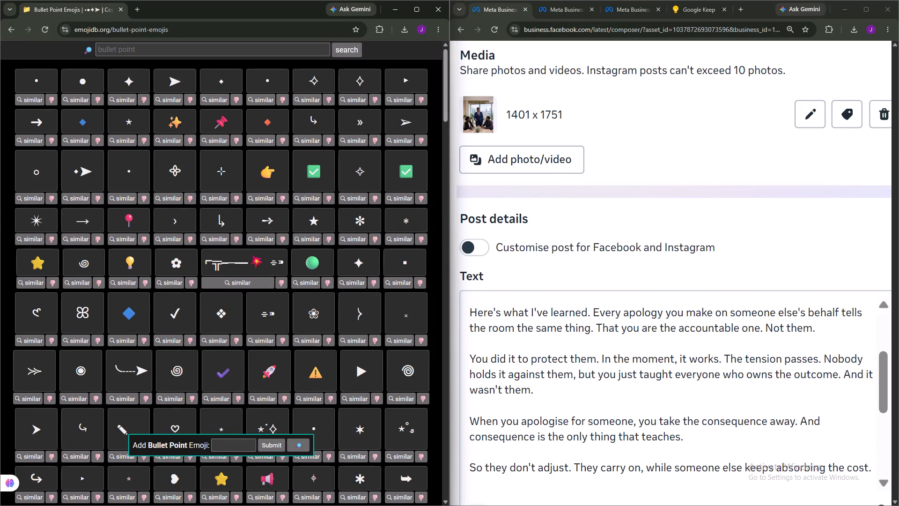
left_click(472, 312)
key("ctrl+v")
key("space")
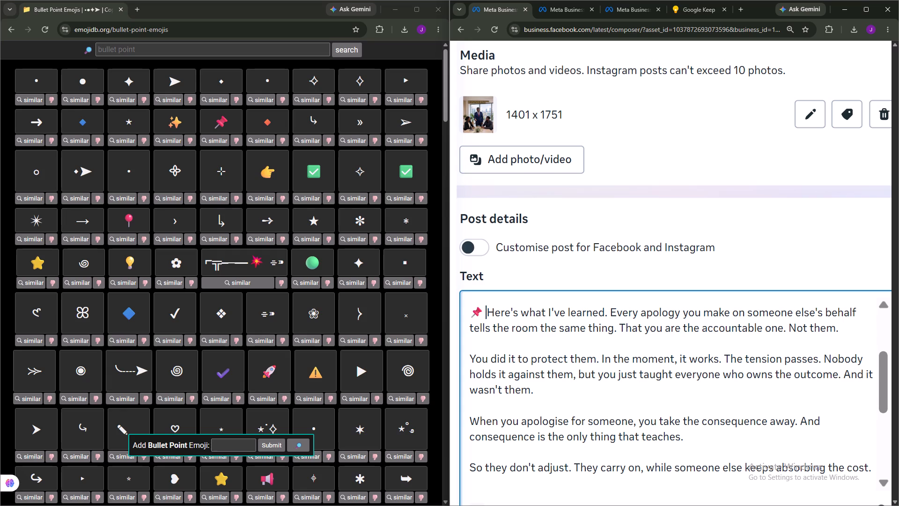
Join the two sentences in the "When you apologise for someone" paragraph so they read "away, and consequence is the only thing".
scroll(523, 399, "down", 1)
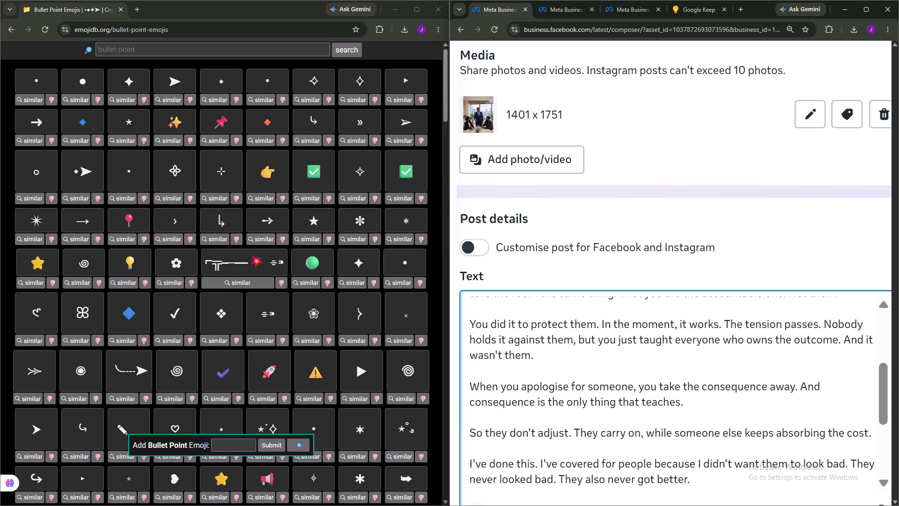
left_click(804, 386)
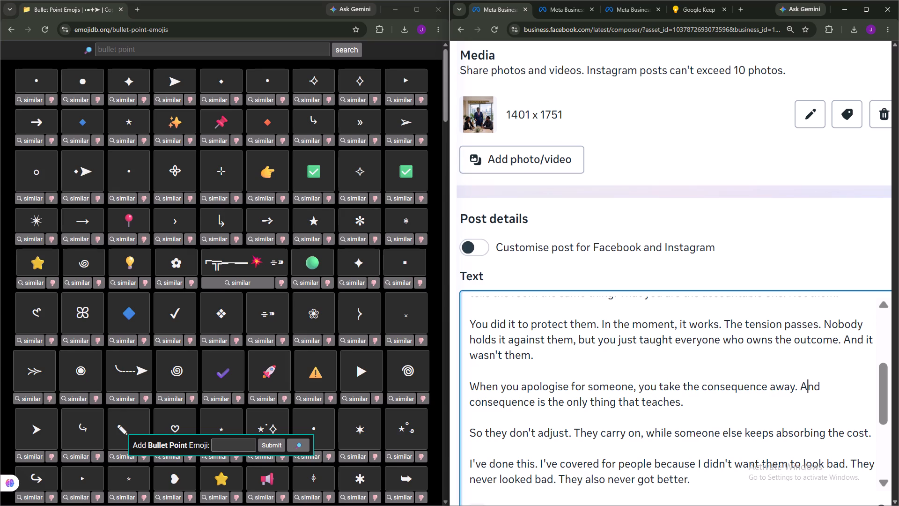
key("BackSpace")
key("BackSpace")
key("BackSpace")
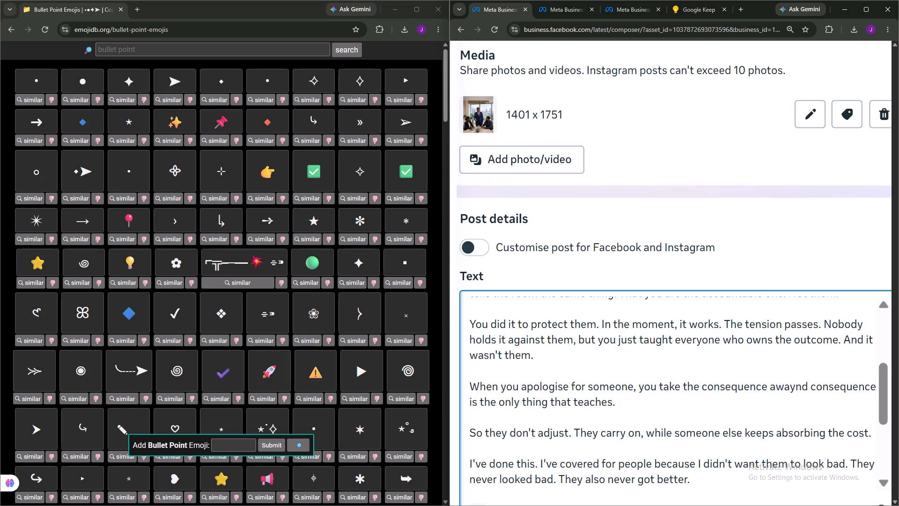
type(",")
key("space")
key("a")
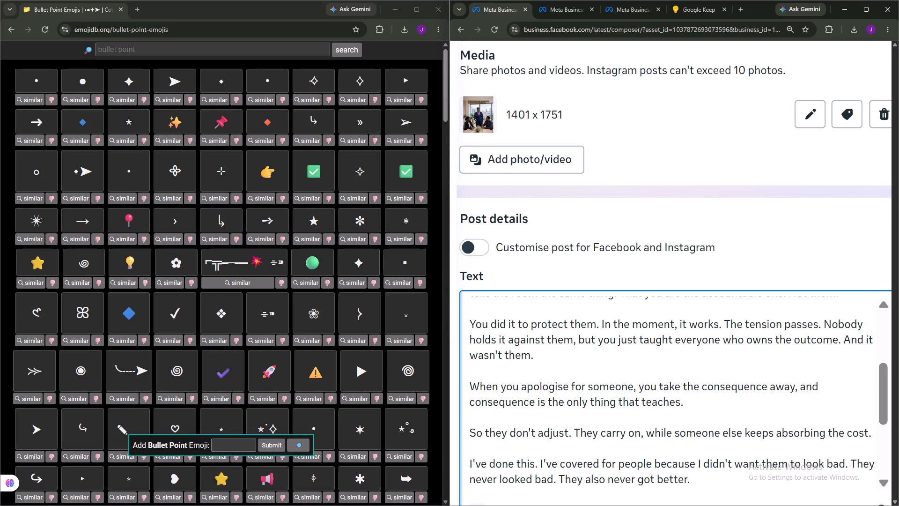
Select the word "instead" at the end of the line "Say the true thing instead" in the post text.
scroll(635, 466, "down", 1)
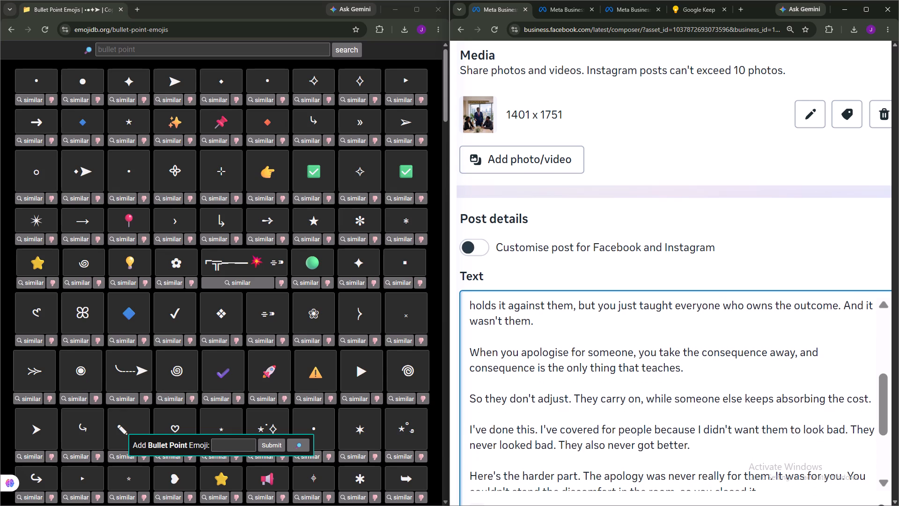
scroll(635, 466, "down", 1)
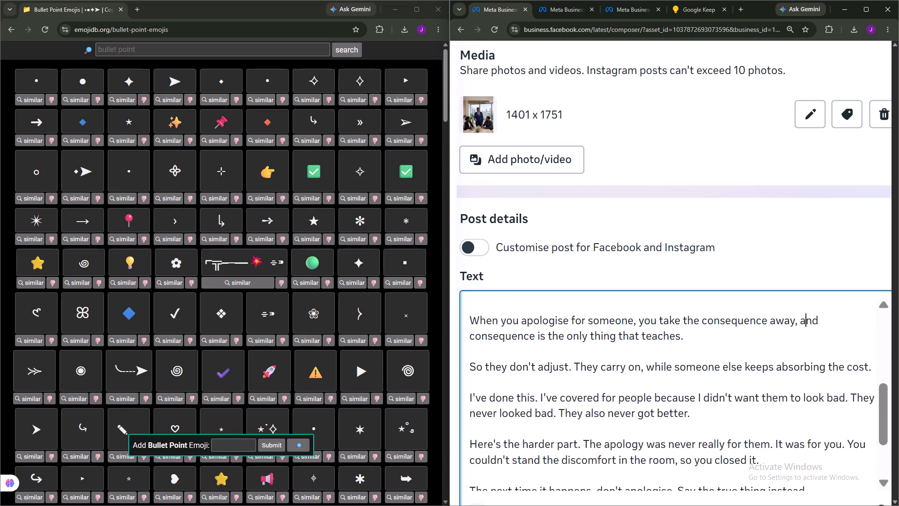
scroll(635, 466, "down", 1)
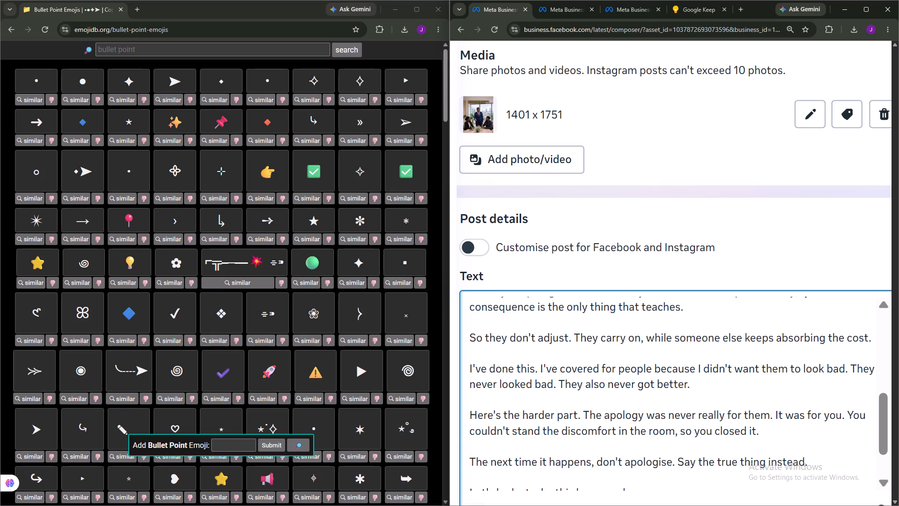
scroll(634, 416, "down", 1)
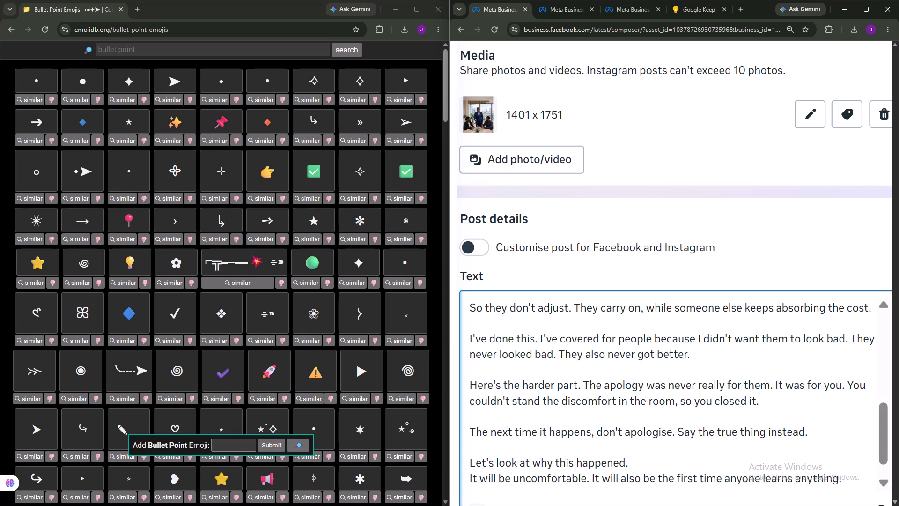
left_click_drag(805, 434, 772, 435)
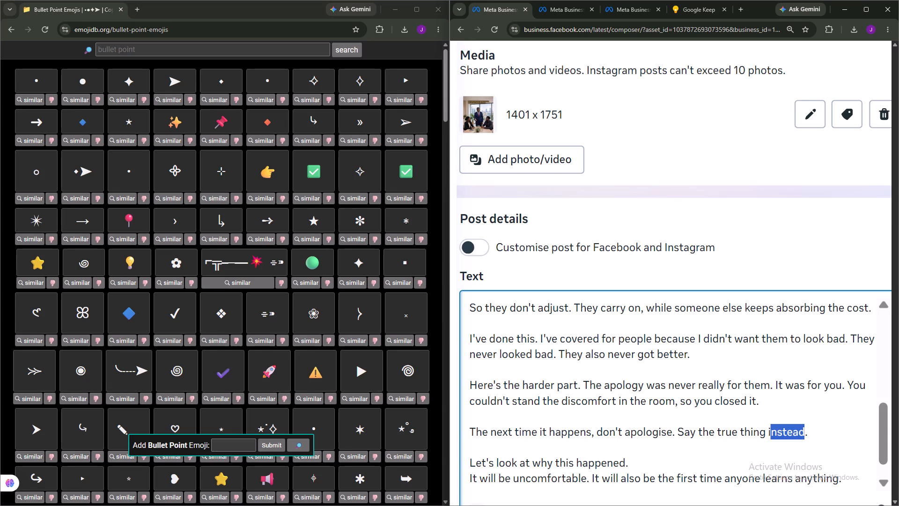
Reuse the word "instead" to change the start of "Say the true thing instead" to "Instead, say" in the post text.
left_click_drag(772, 435, 768, 432)
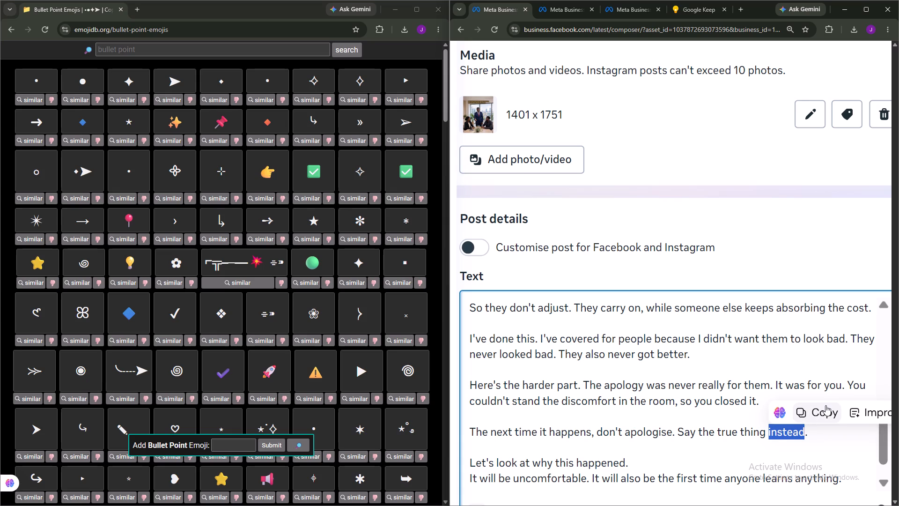
left_click(819, 410)
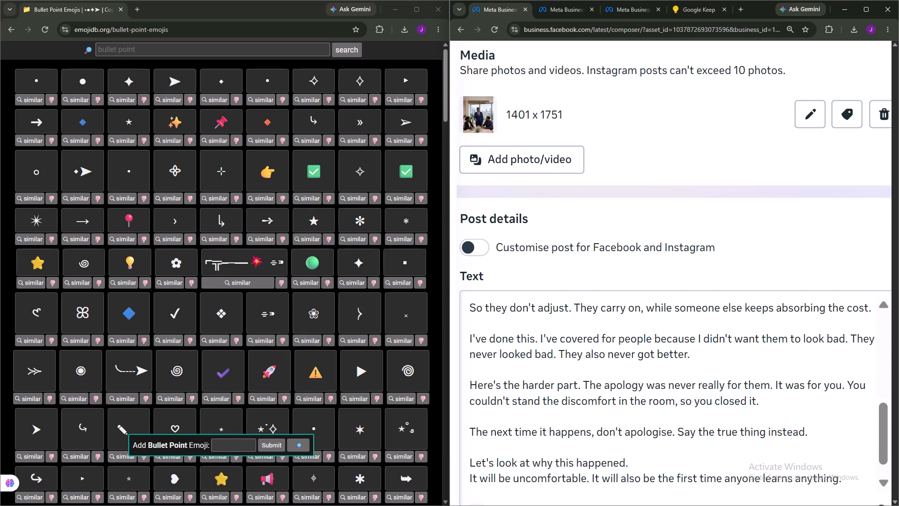
left_click(678, 432)
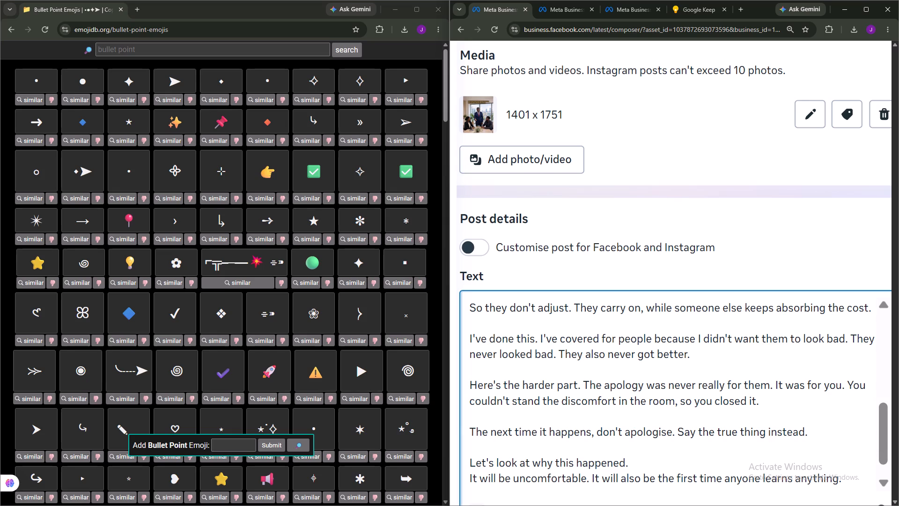
key("ctrl+v")
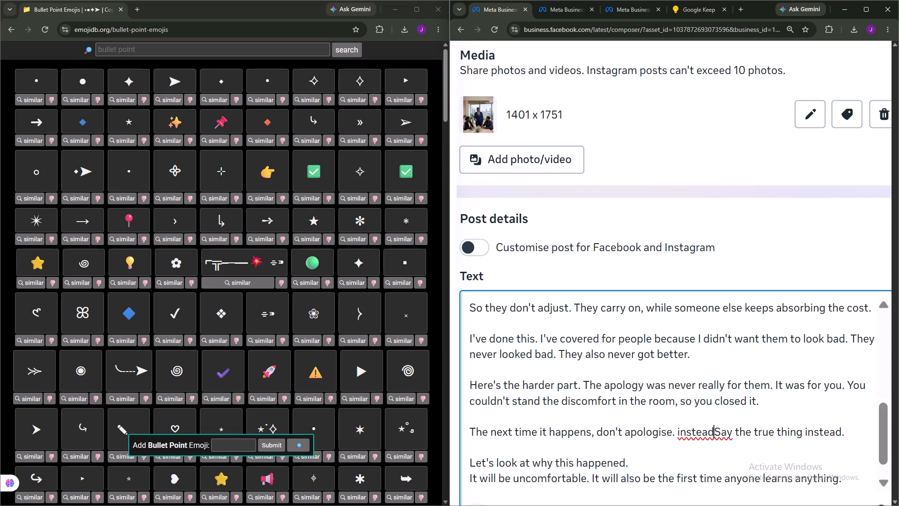
left_click(682, 430)
key("BackSpace")
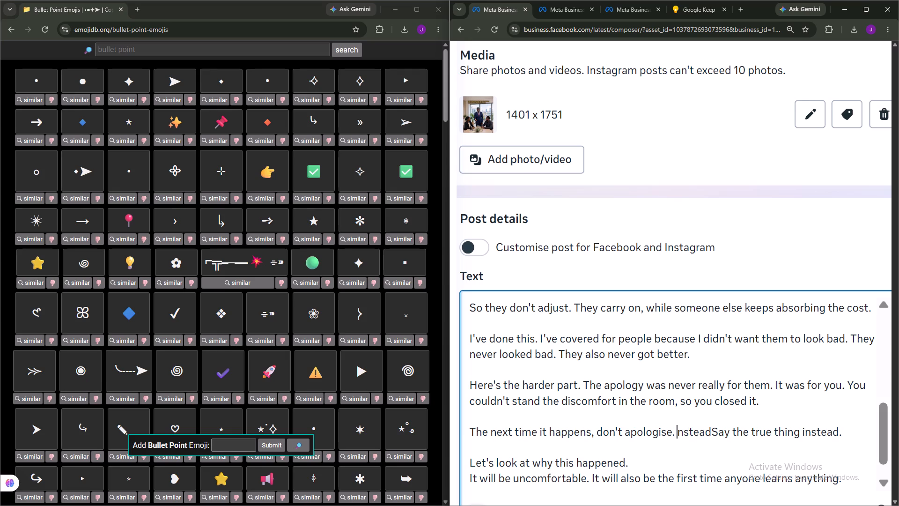
key("i")
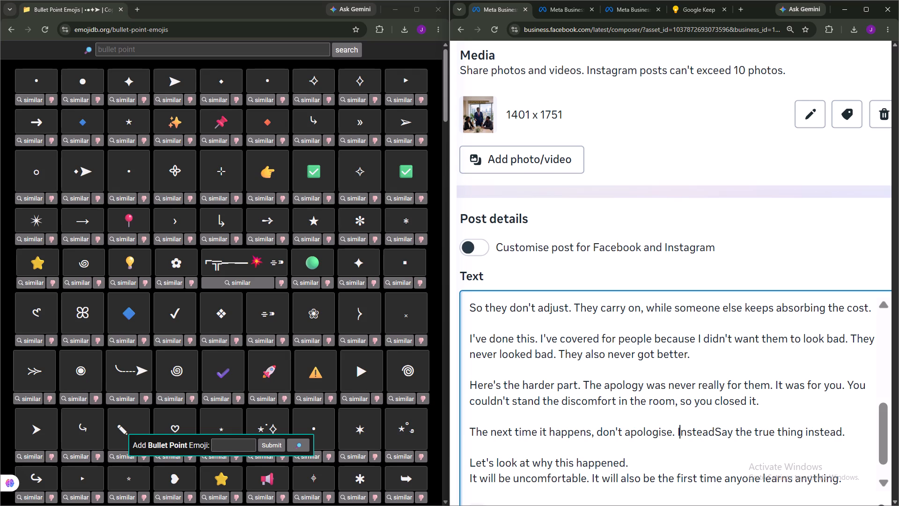
left_click(720, 431)
key("BackSpace")
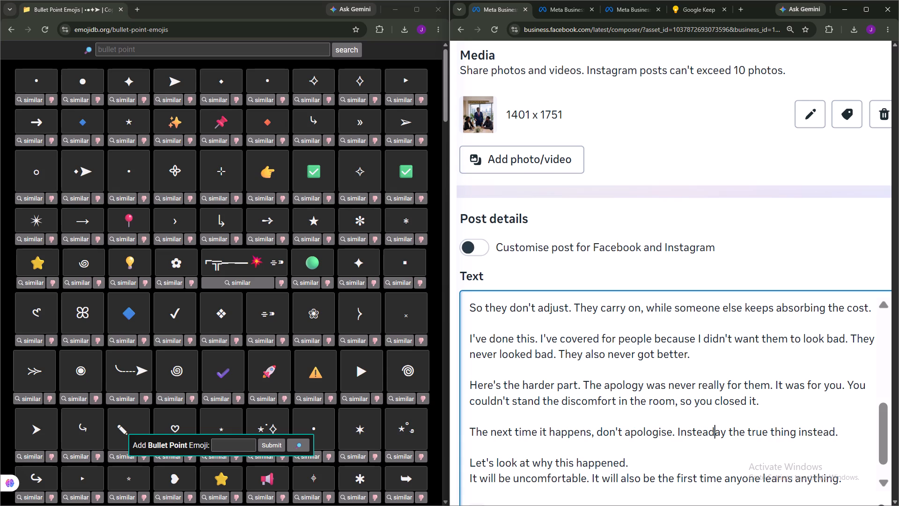
type(",")
key("space")
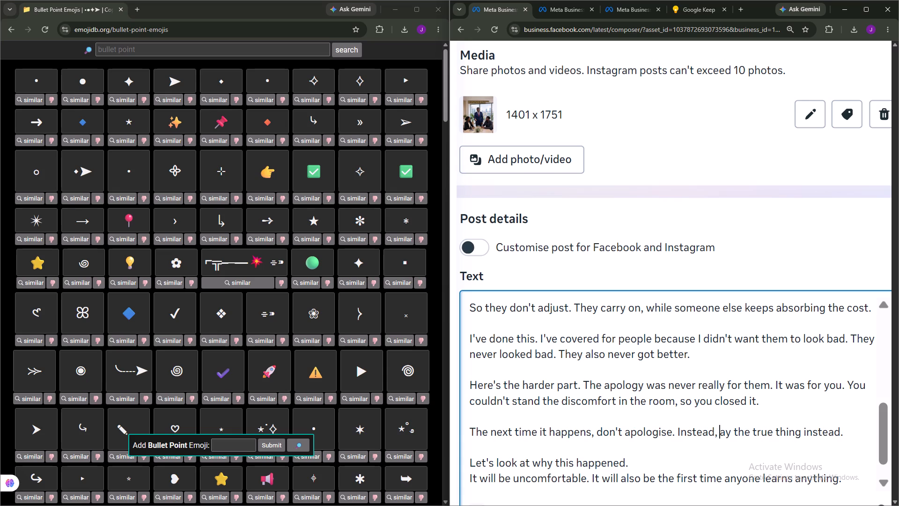
key("s")
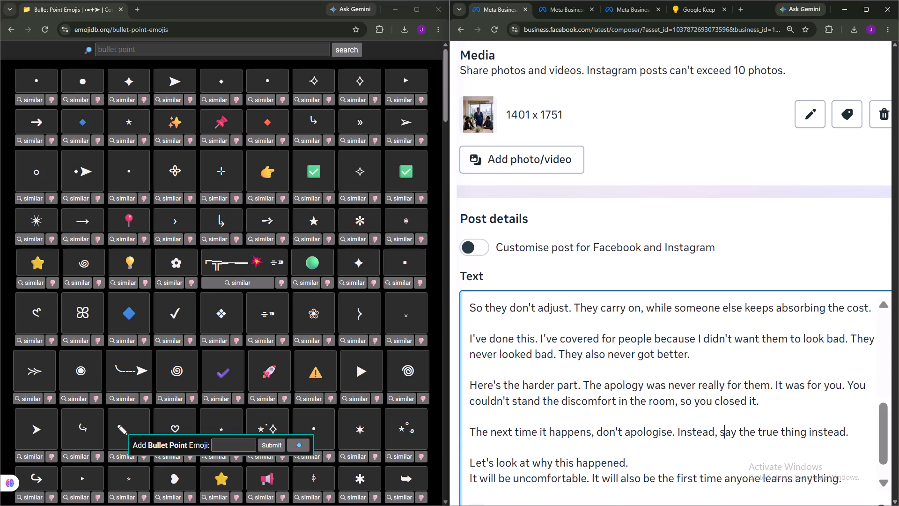
Delete the closing word "instead" so the sentence reads "Instead, say the true thing.".
left_click(847, 432)
key("BackSpace")
key("BackSpace")
key("BackSpace")
key("BackSpace")
key("BackSpace")
key("BackSpace")
key("BackSpace")
key("BackSpace")
Remove the blank line above "Let's look at why this happened." and add one between it and "It will be uncomfortable.".
scroll(600, 454, "down", 1)
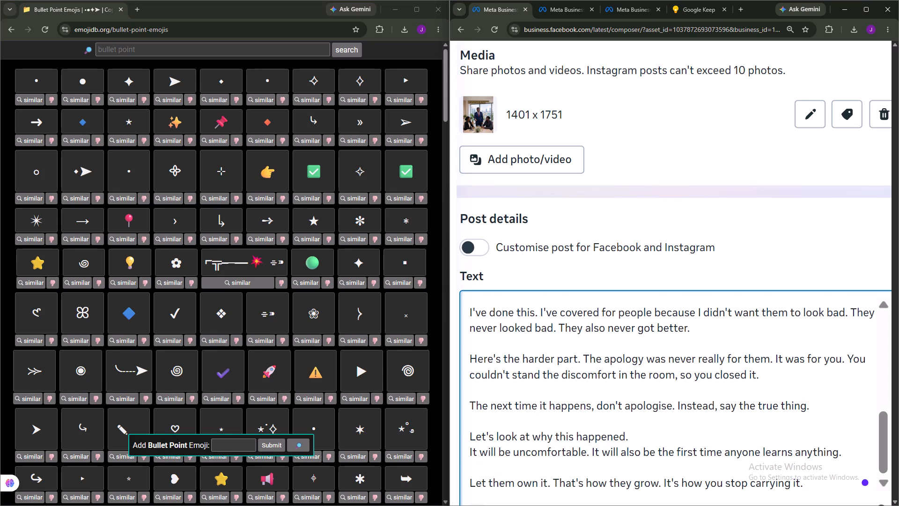
left_click(492, 417)
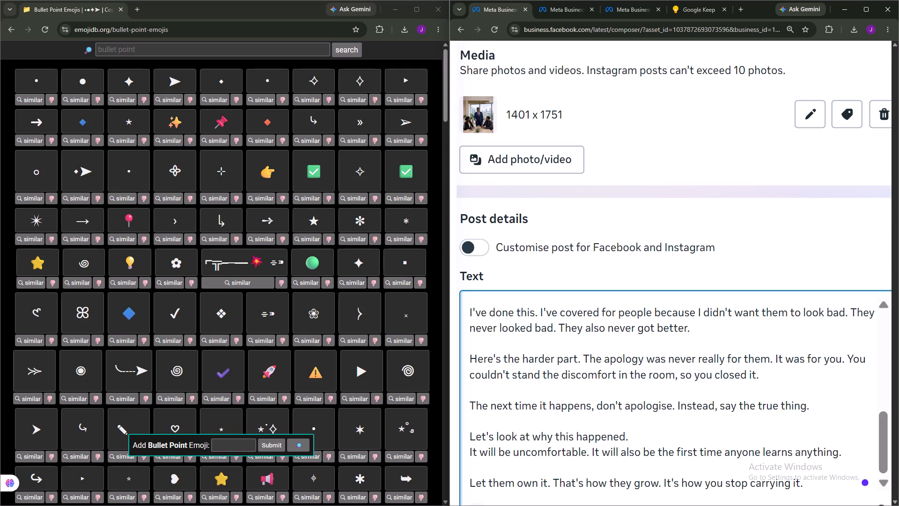
key("BackSpace")
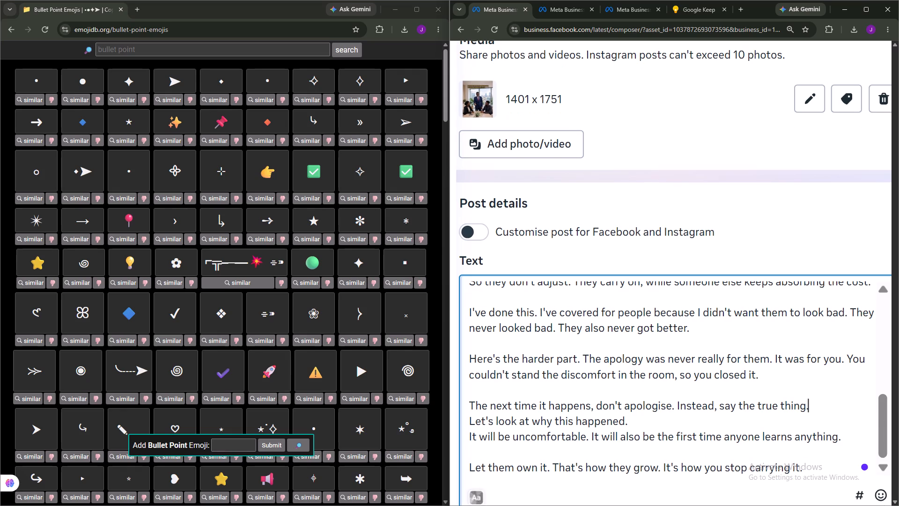
left_click(641, 418)
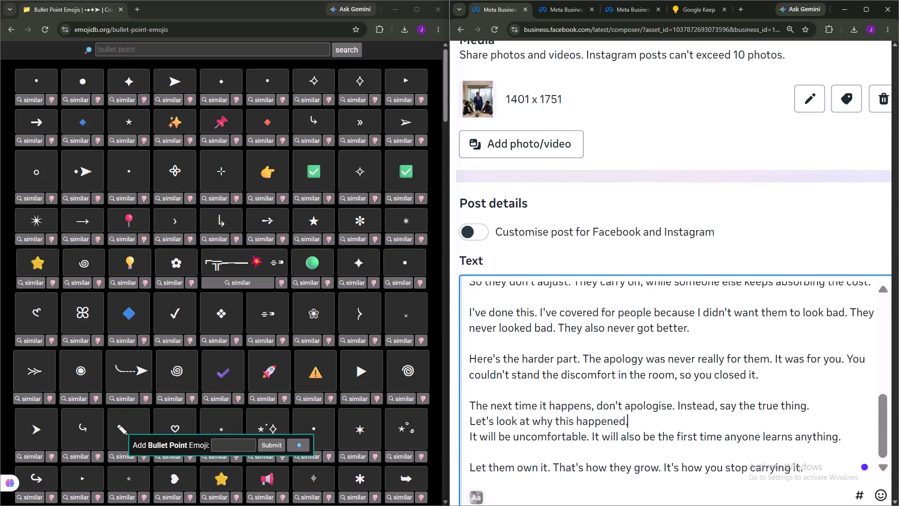
key("Return")
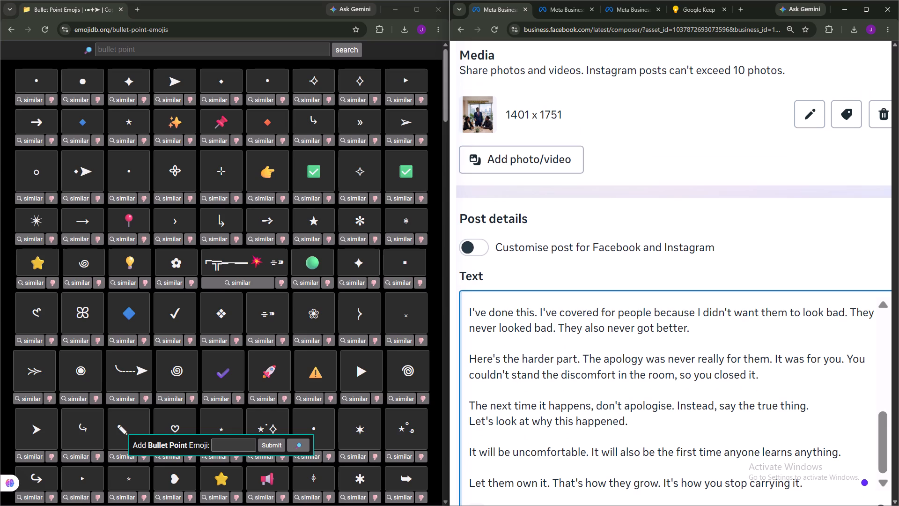
Copy the green check mark emoji from emojidb and insert it with a space before "The next time it happens" in the post.
scroll(665, 428, "down", 1)
scroll(641, 467, "down", 2)
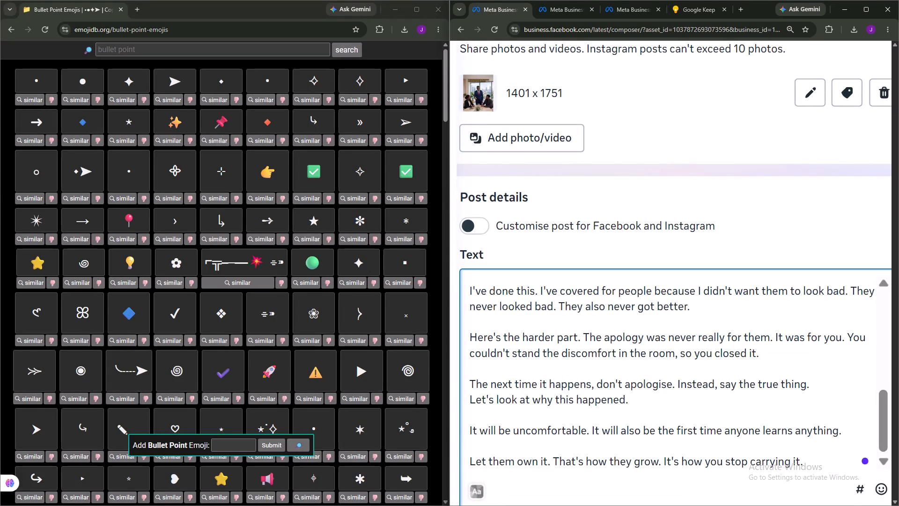
left_click(318, 168)
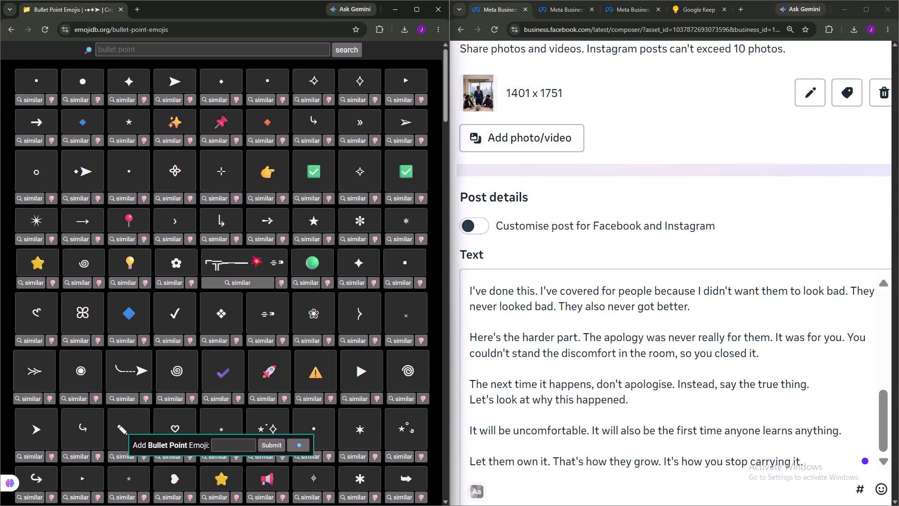
left_click(471, 377)
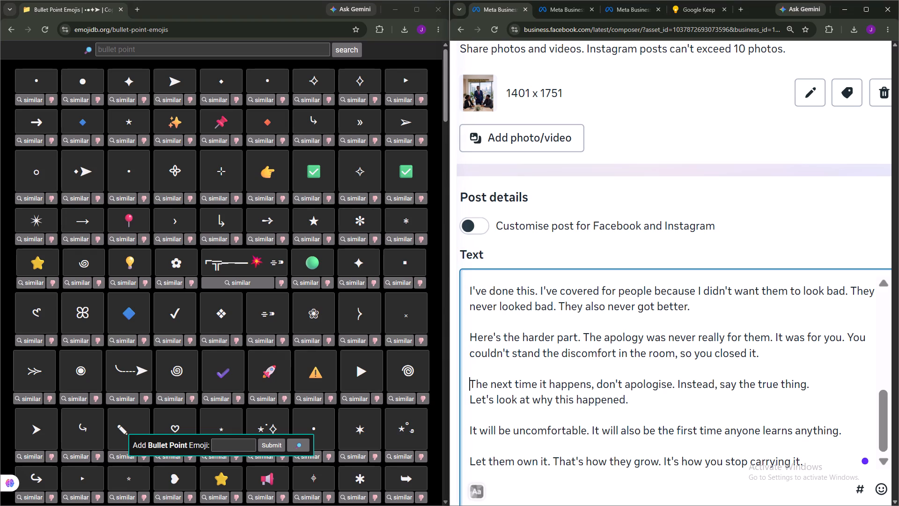
key("ctrl+space")
key("ctrl+v")
key("space")
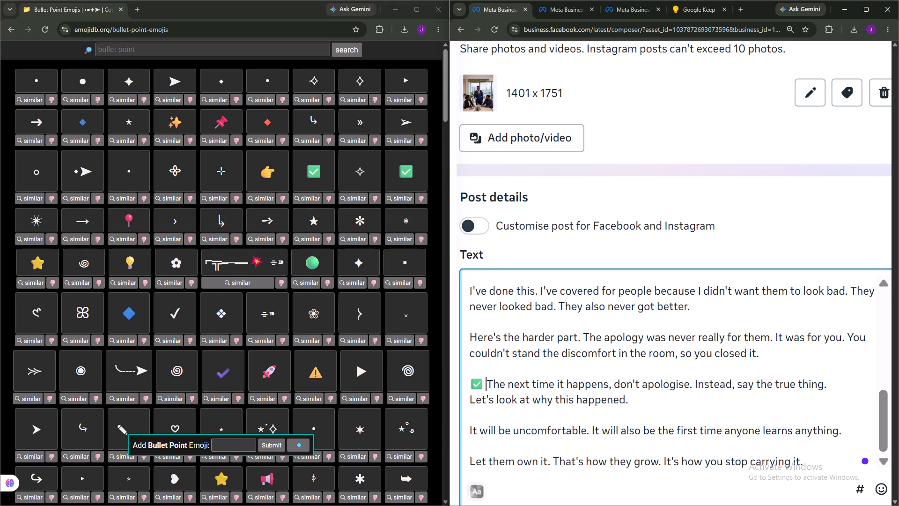
Search emojidb for DIAMOND and copy the blue gem emoji for the start of the "Let them own it" line.
scroll(524, 408, "down", 2)
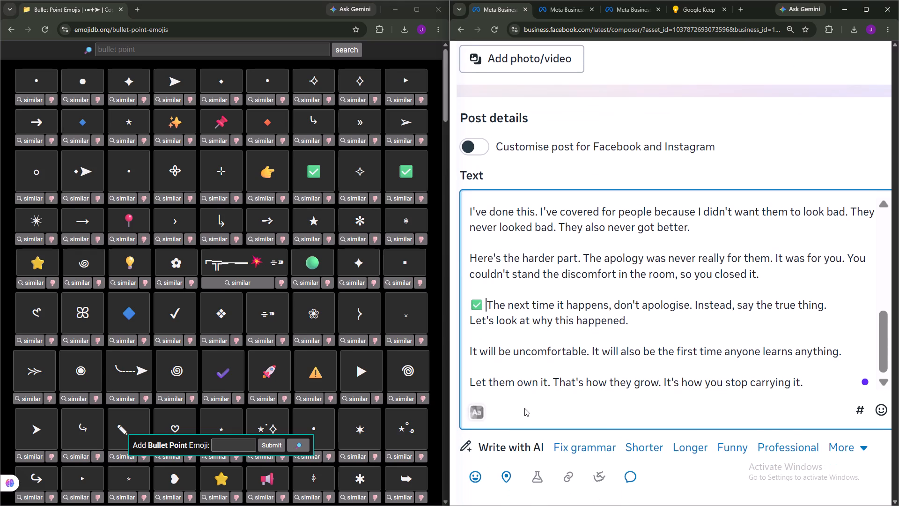
left_click(470, 384)
scroll(302, 238, "up", 4)
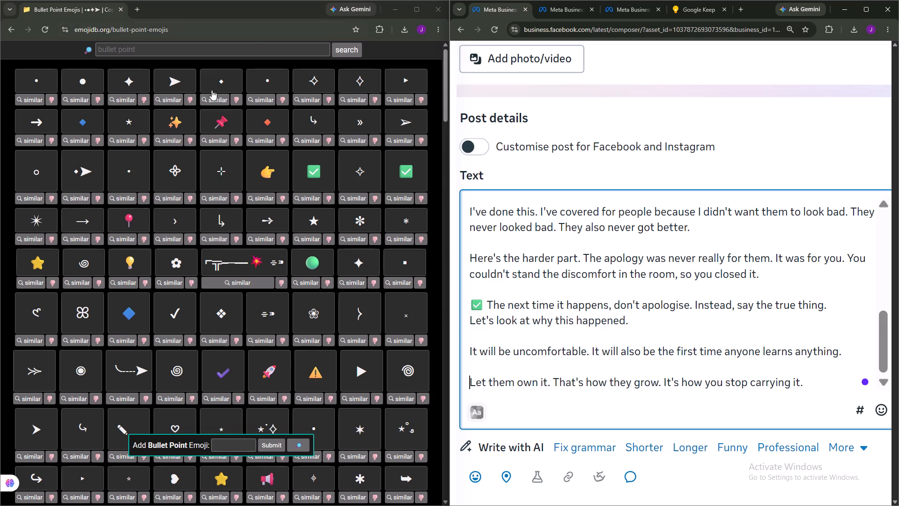
left_click(221, 50)
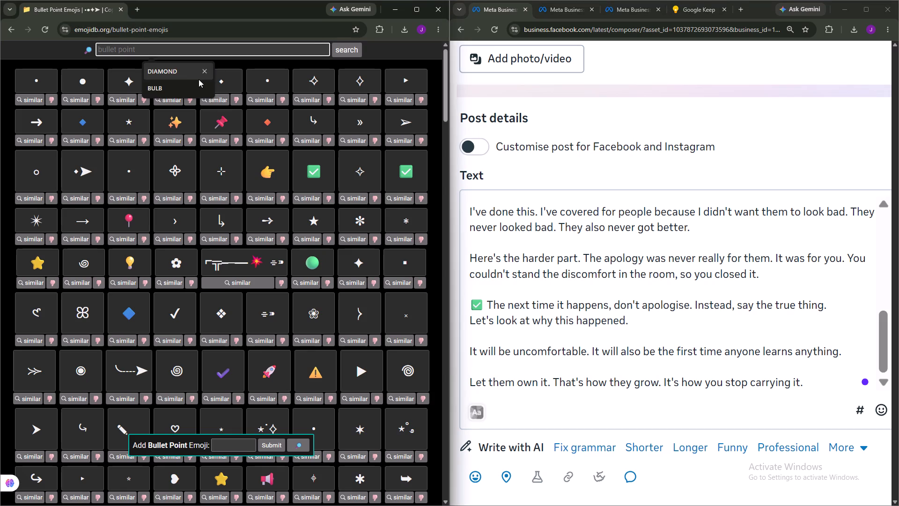
left_click(193, 74)
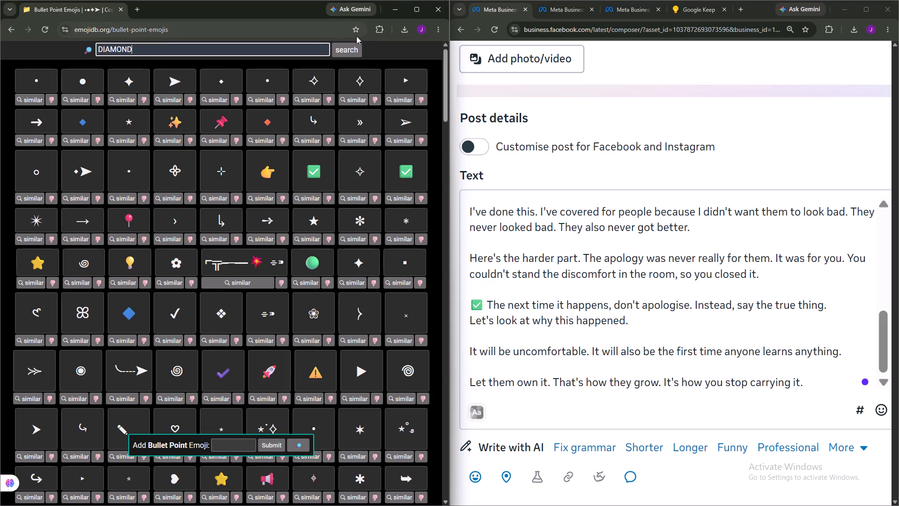
left_click(343, 46)
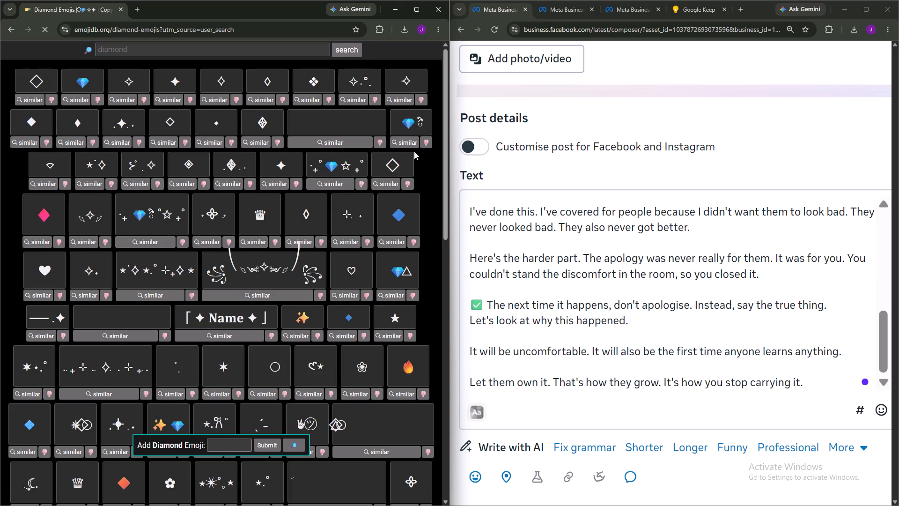
left_click(92, 70)
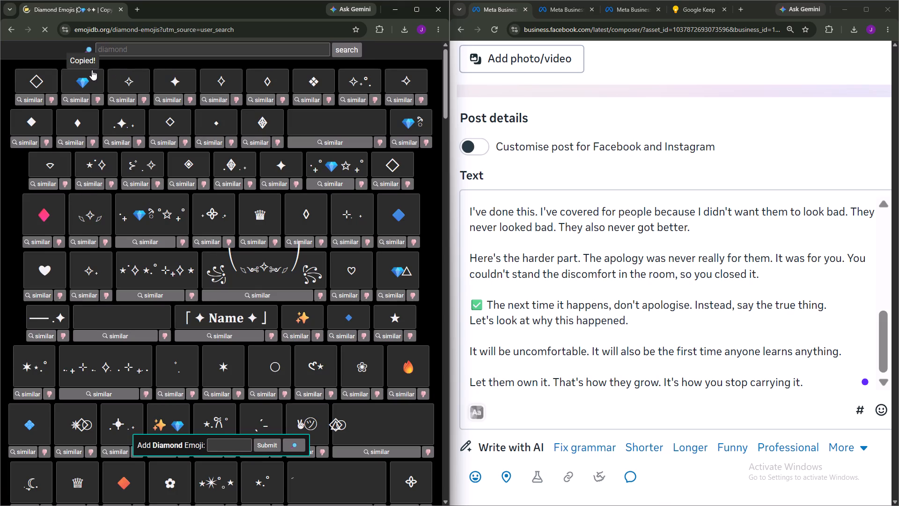
Insert the copied blue gem emoji at the end of the post's closing line, after "It's how you stop carrying it.".
left_click(469, 380)
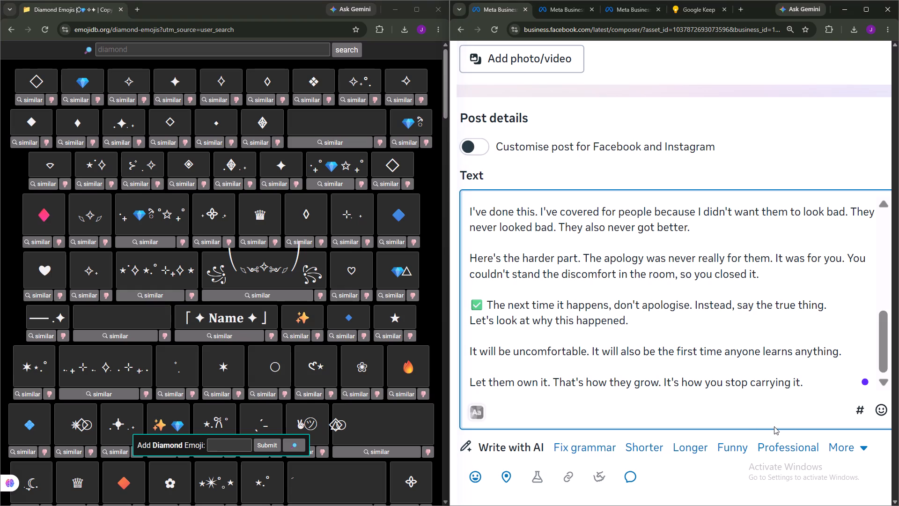
left_click(811, 382)
key("ctrl+v")
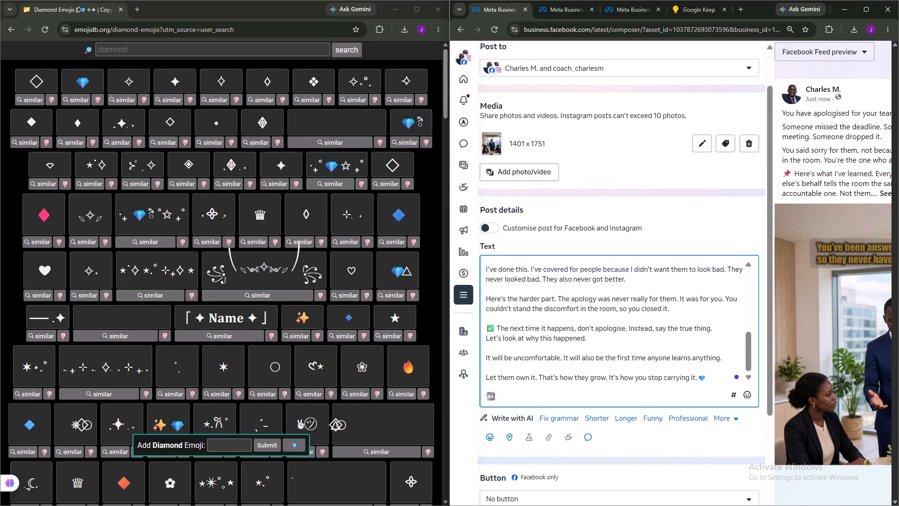
Add the Facebook groups Introvert, NYOTA (National Youth Opportunities) and Royal Youth Mentorship Program Group to the post's destinations and save the selection.
scroll(674, 318, "up", 1)
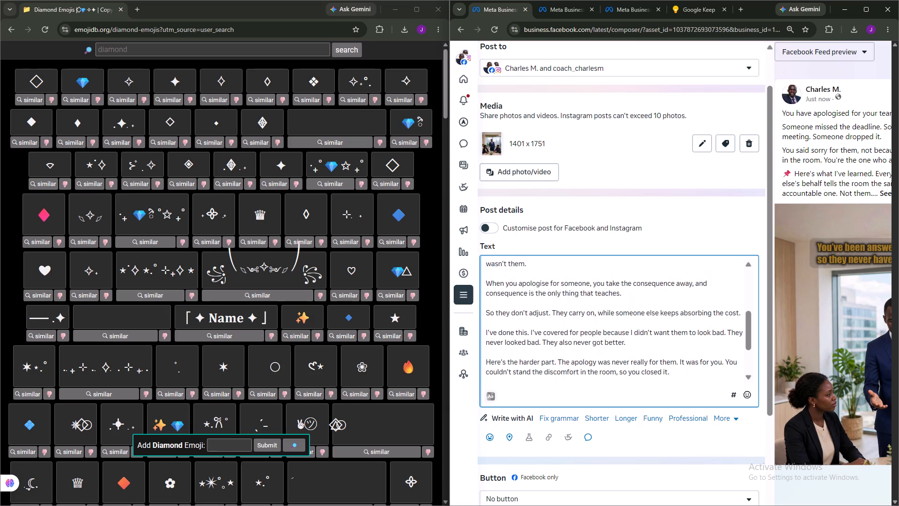
scroll(674, 318, "up", 2)
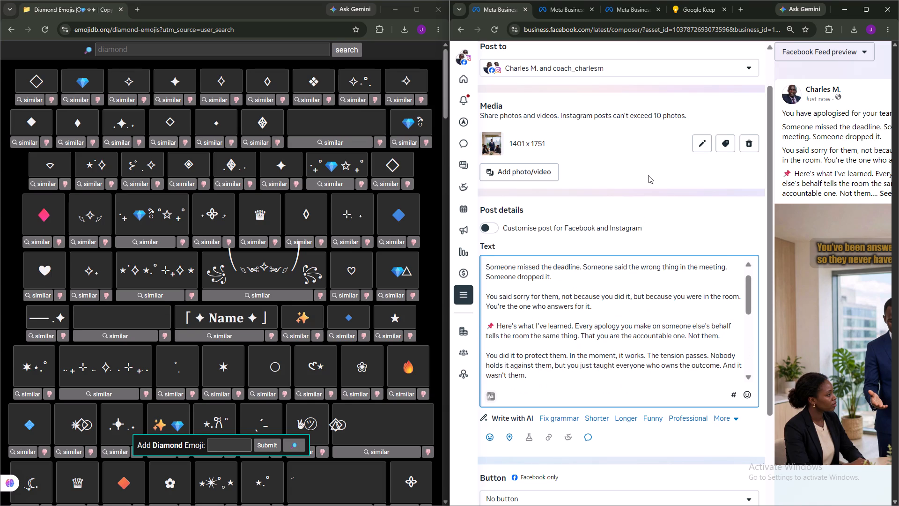
scroll(578, 188, "up", 1)
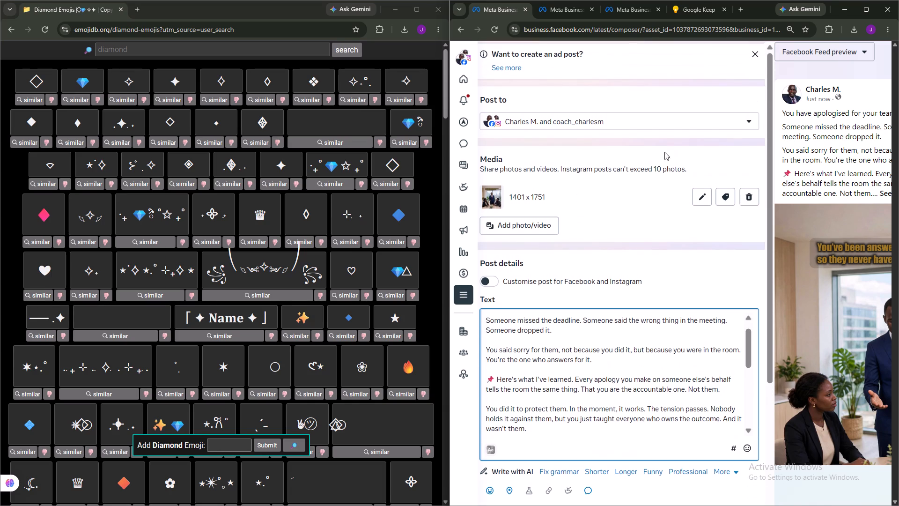
left_click(741, 116)
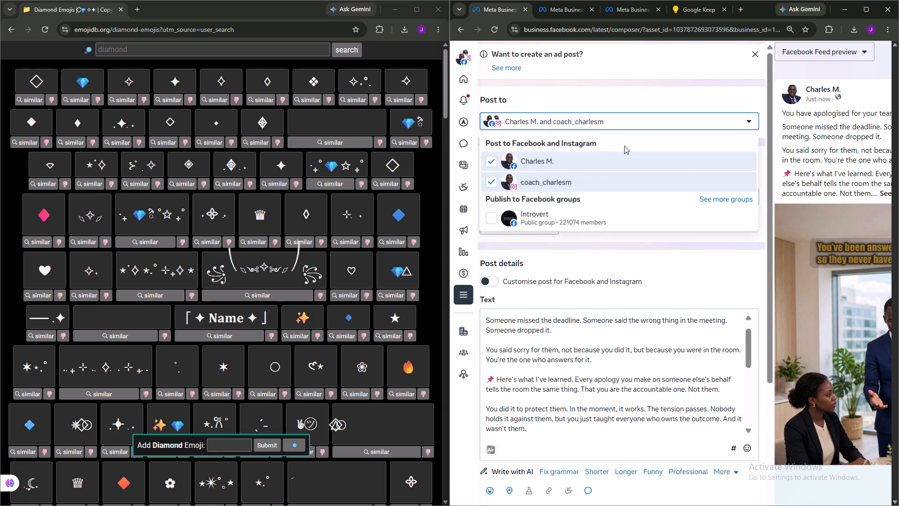
left_click(713, 198)
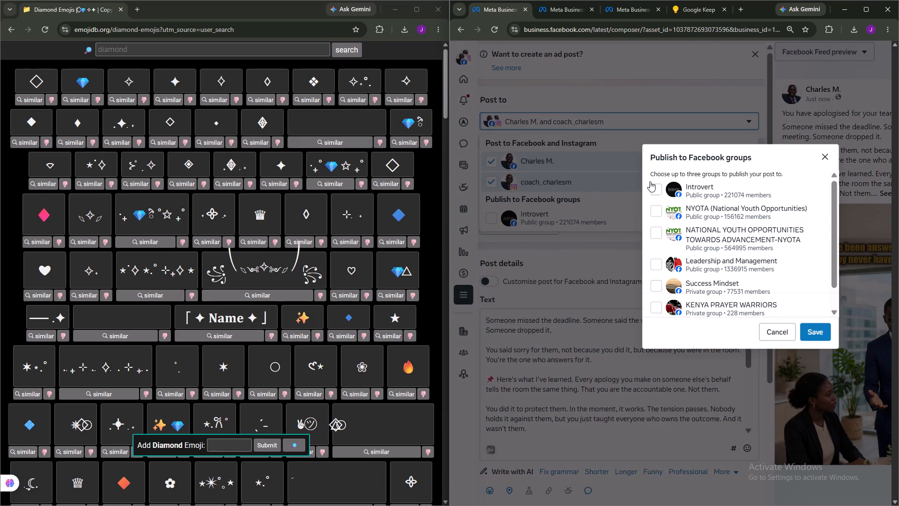
left_click(658, 194)
left_click(656, 207)
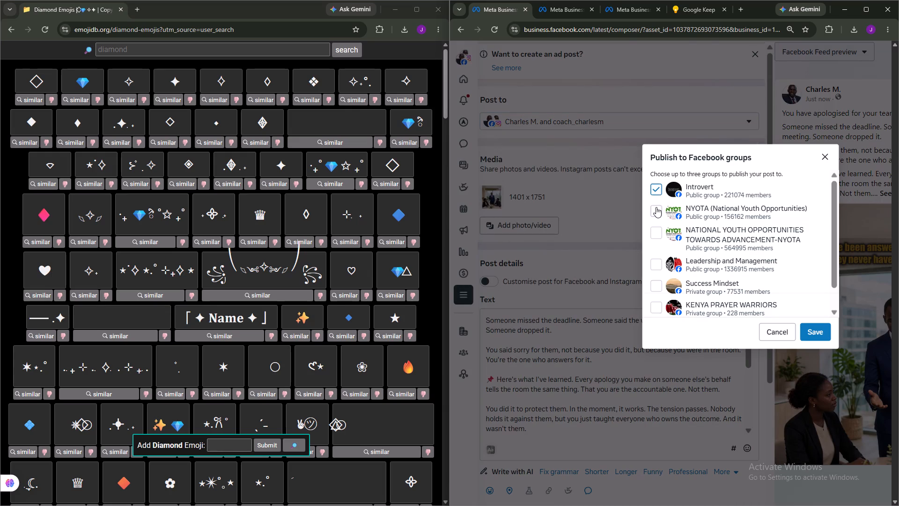
scroll(661, 255, "down", 2)
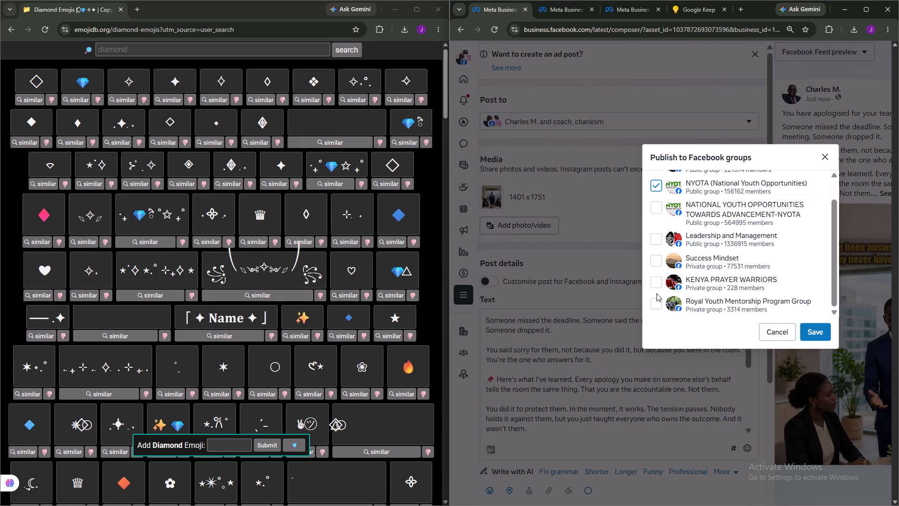
left_click(656, 302)
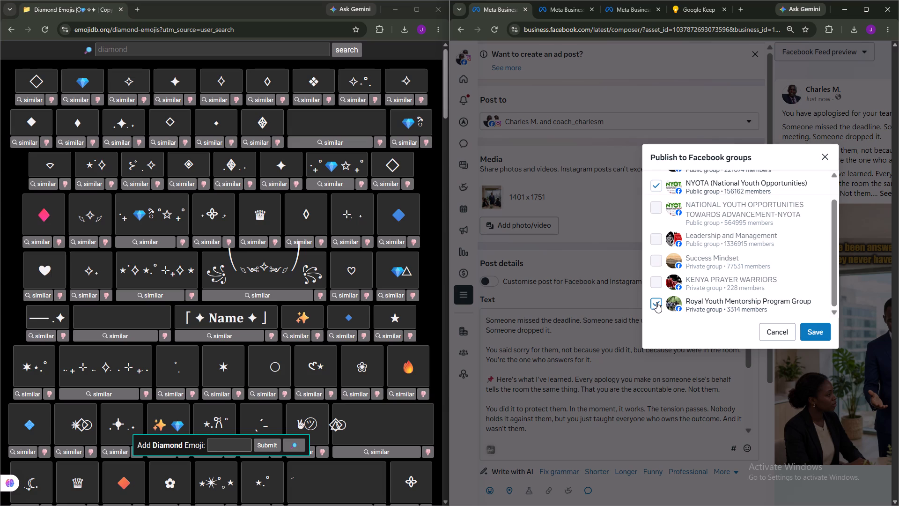
scroll(741, 289, "up", 4)
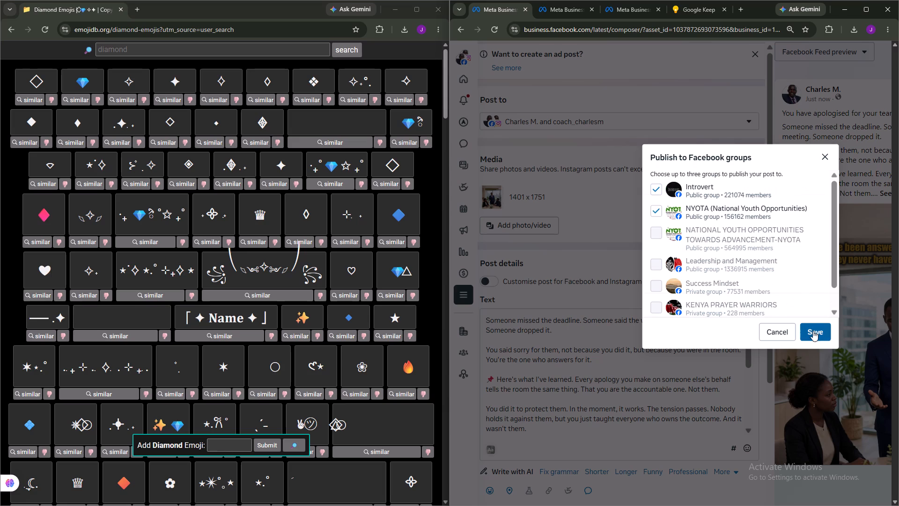
left_click(813, 330)
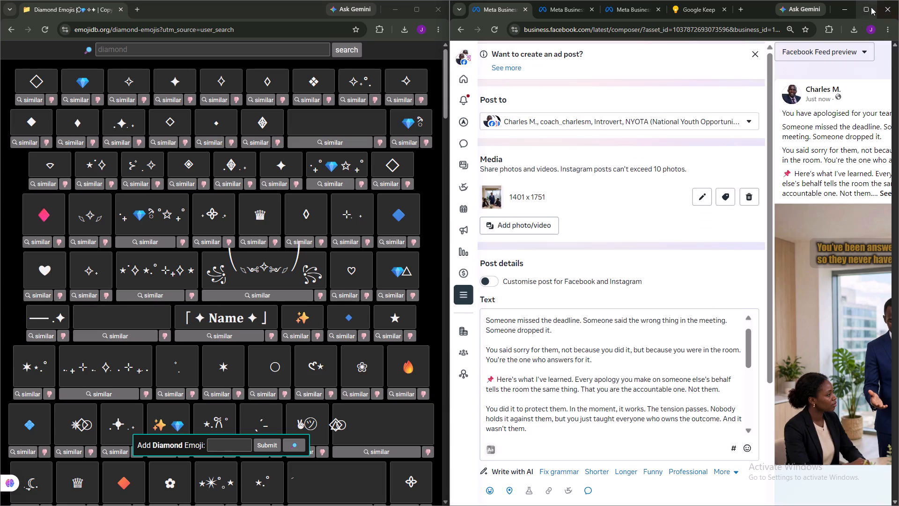
Maximise the composer window and review the full post text from beginning to end.
left_click(862, 9)
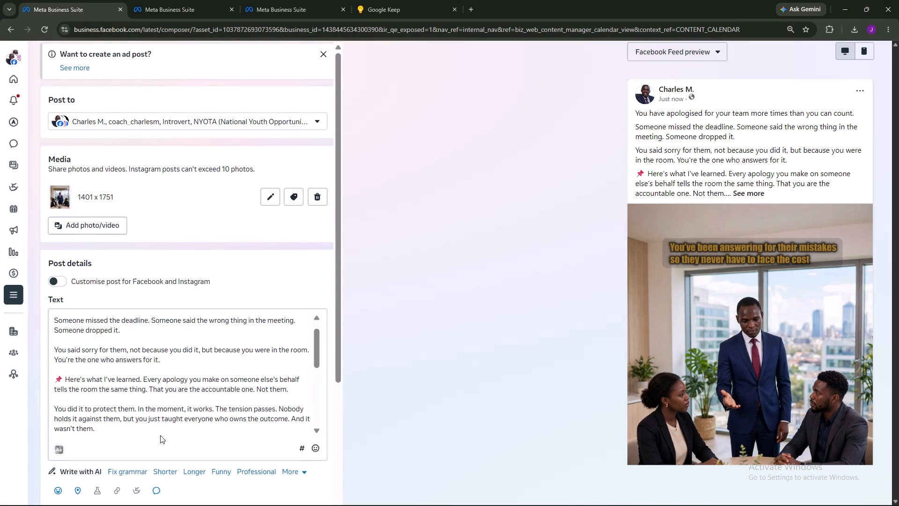
scroll(160, 435, "down", 4)
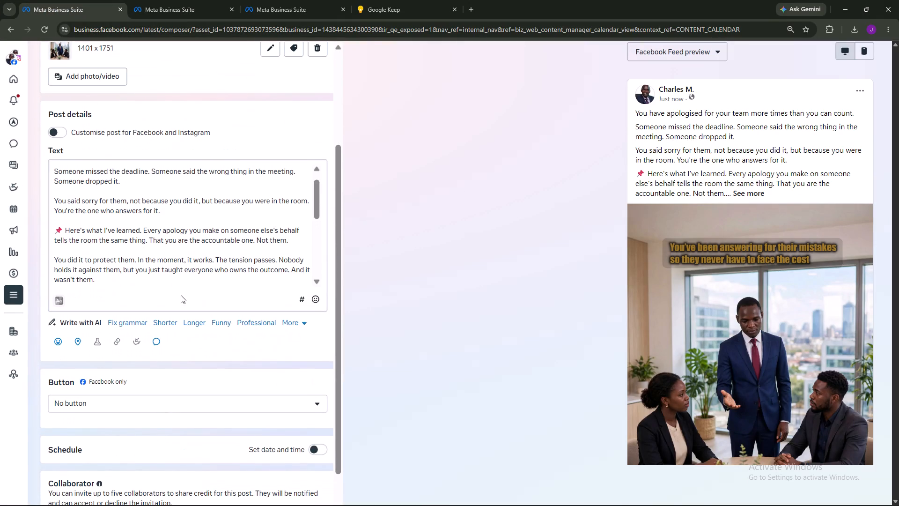
scroll(216, 235, "down", 2)
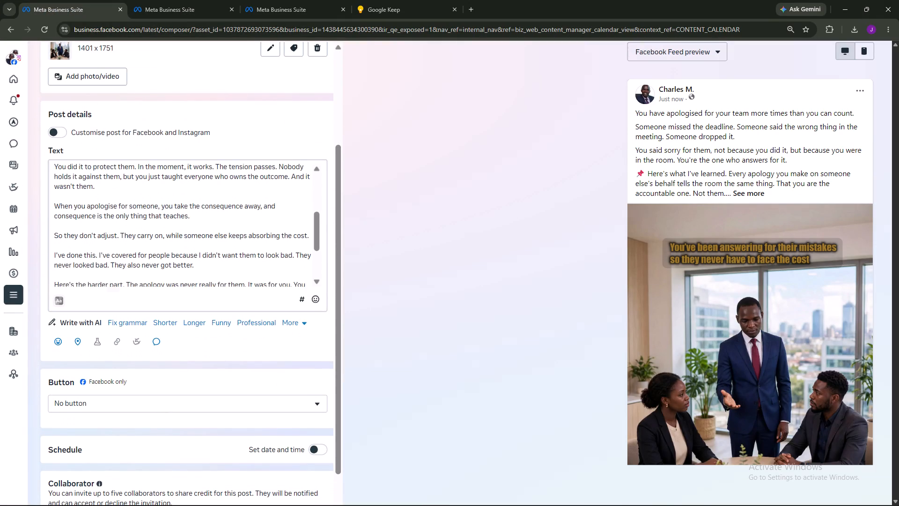
scroll(216, 235, "down", 3)
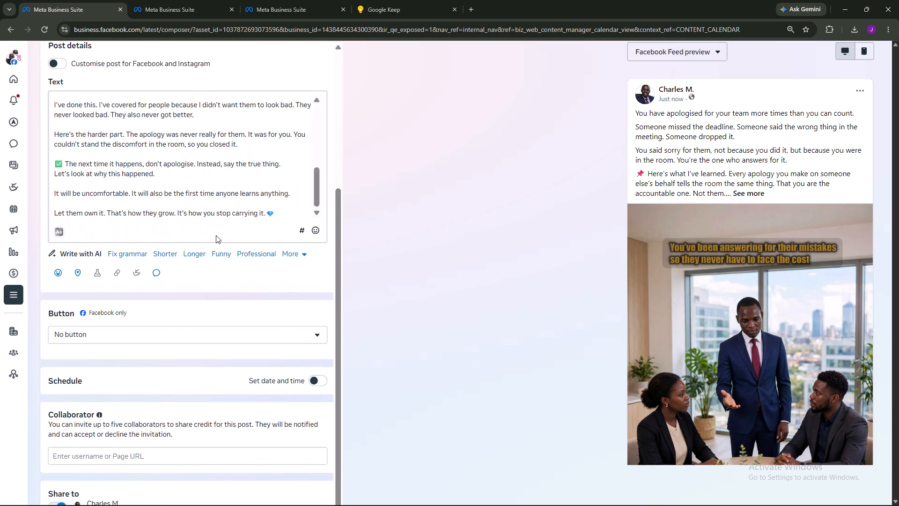
scroll(216, 235, "up", 3)
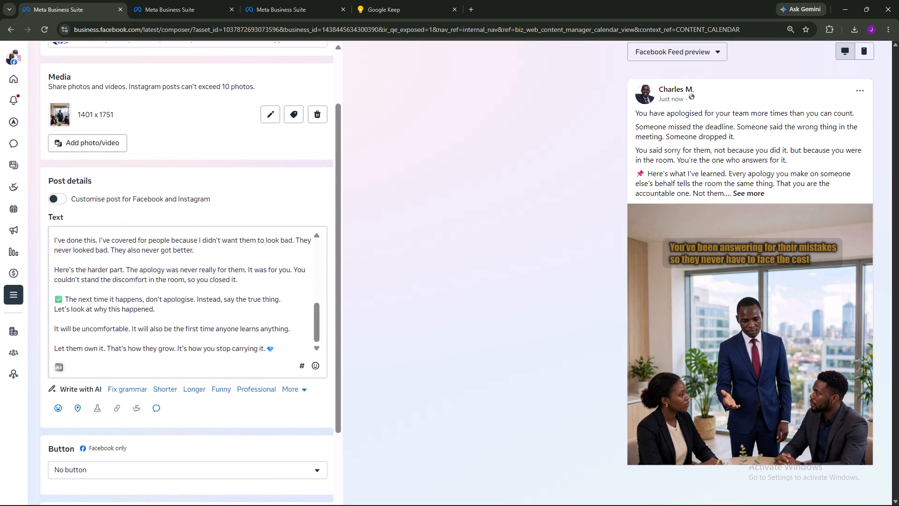
scroll(210, 306, "up", 3)
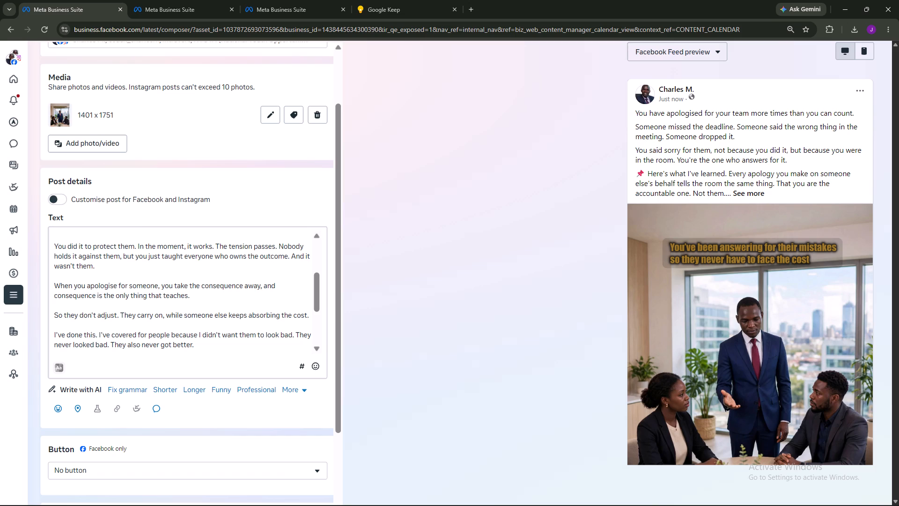
scroll(117, 269, "up", 7)
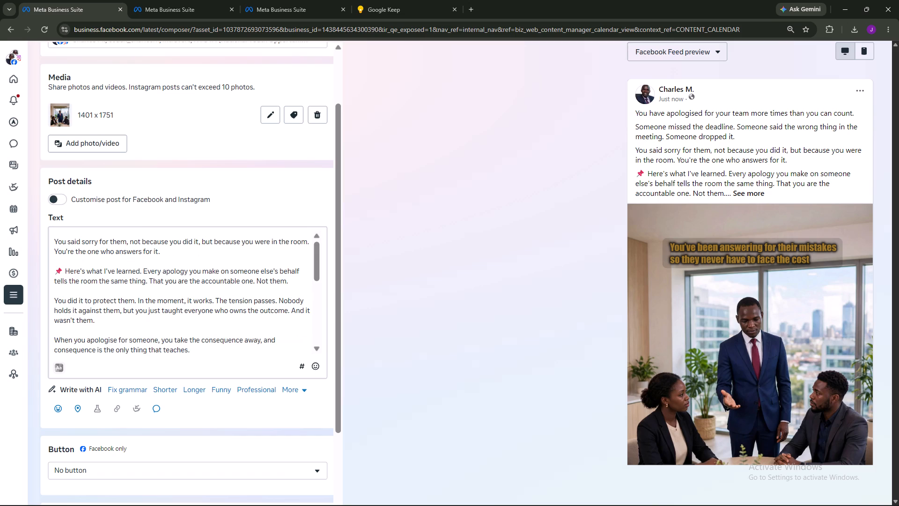
scroll(197, 297, "down", 6)
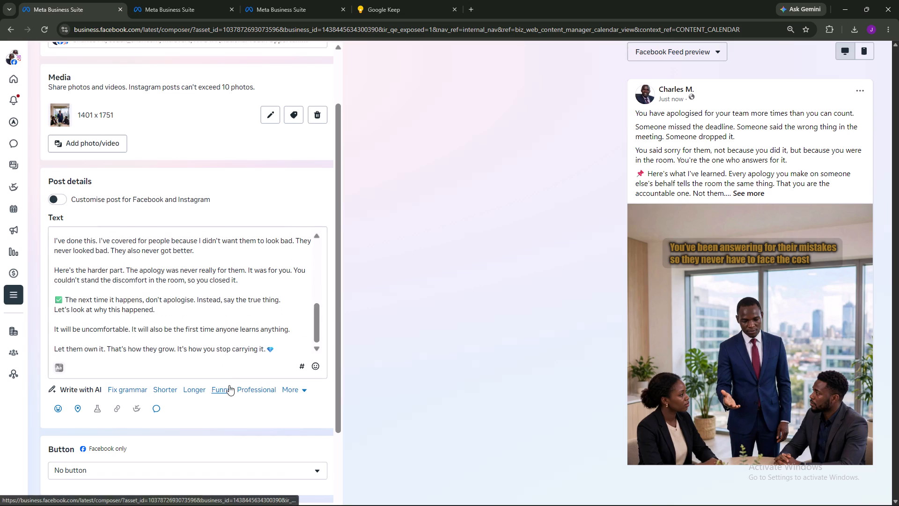
Turn on scheduling for the post and set its Facebook publishing time to 08:00.
scroll(229, 385, "down", 4)
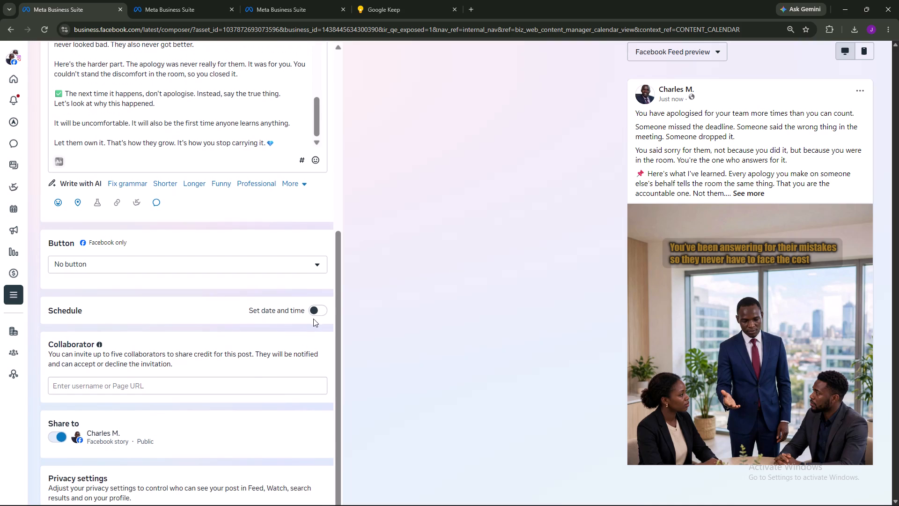
left_click(314, 316)
left_click(319, 307)
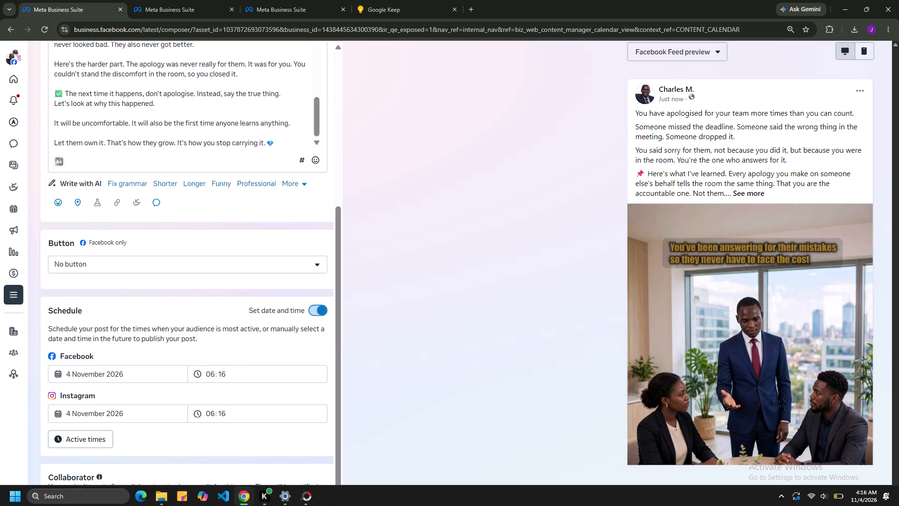
left_click(213, 373)
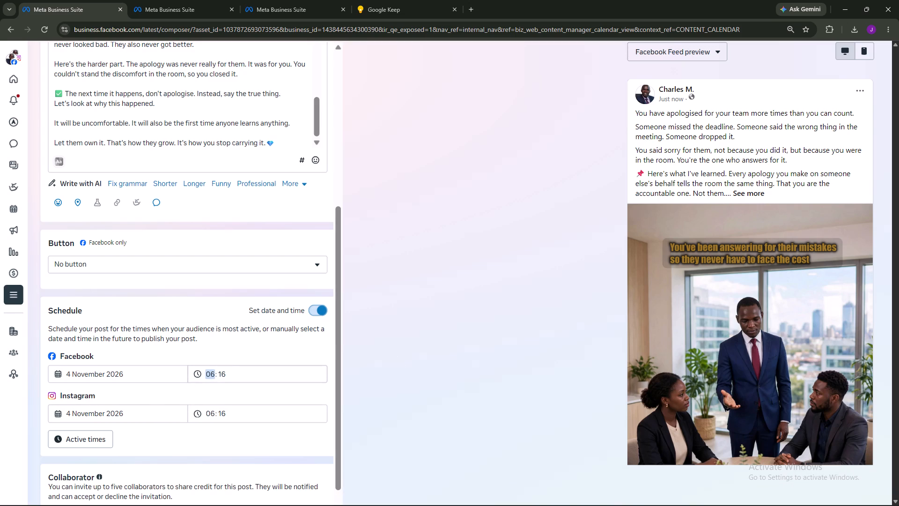
key("BackSpace")
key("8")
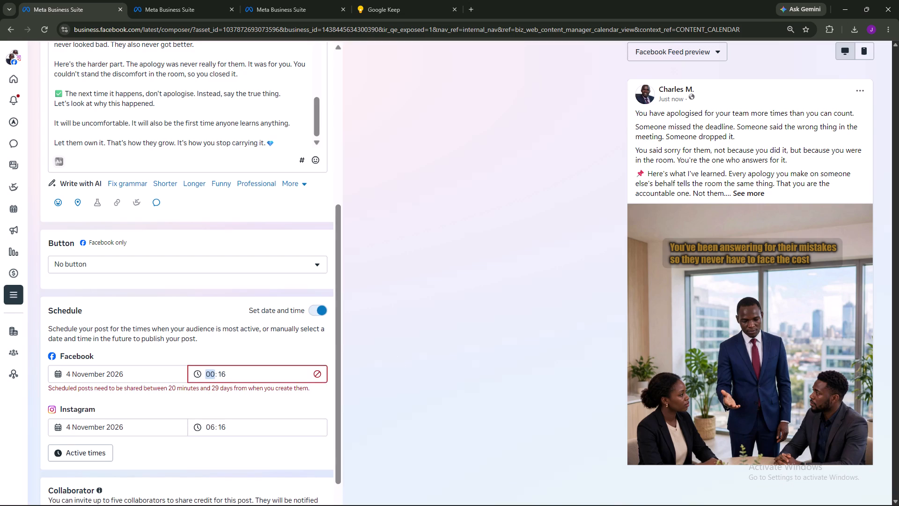
left_click(227, 376)
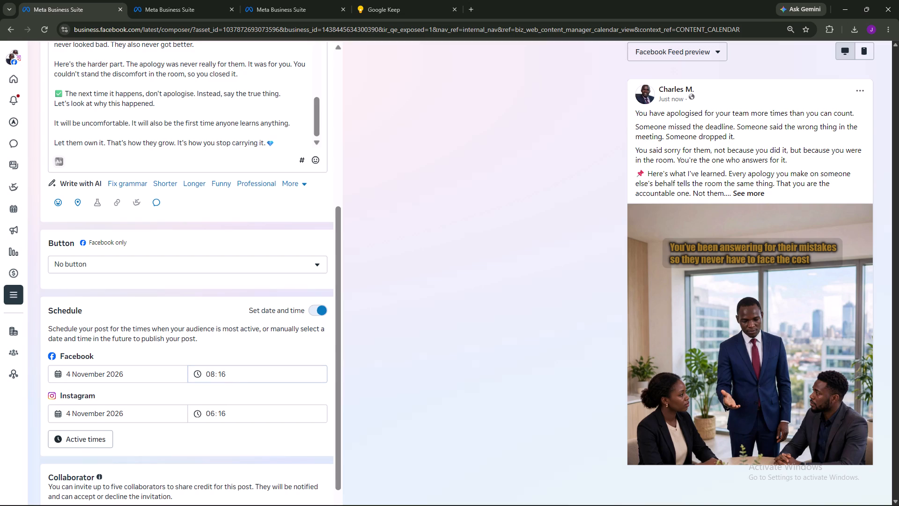
left_click(227, 372)
key("BackSpace")
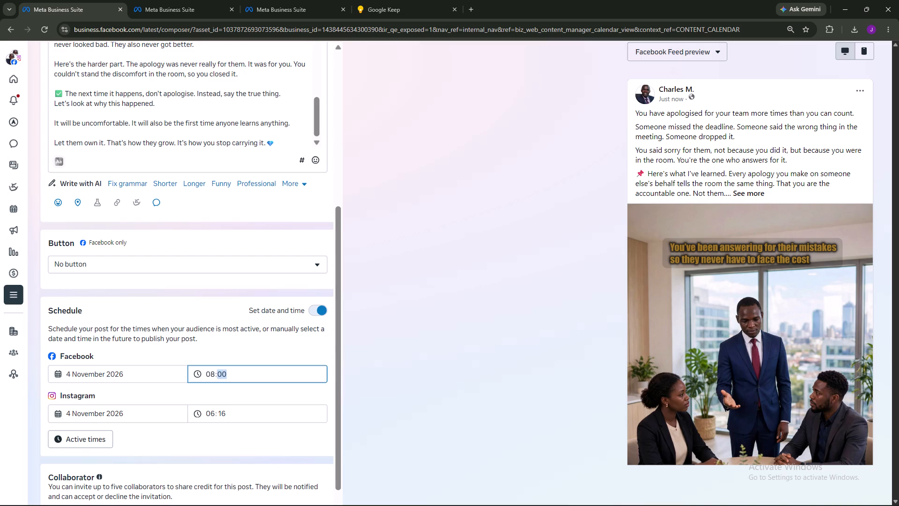
Set the post's Instagram publishing time to 08:00.
left_click(222, 413)
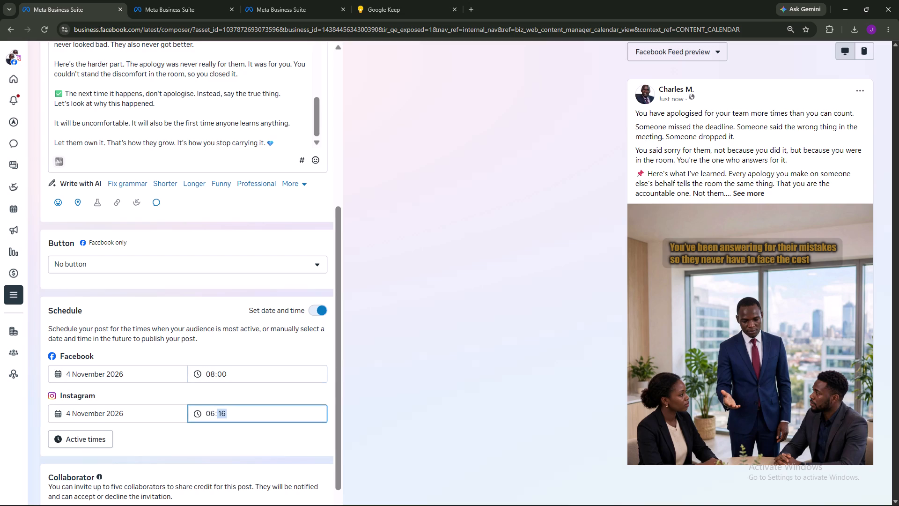
key("BackSpace")
key("Left")
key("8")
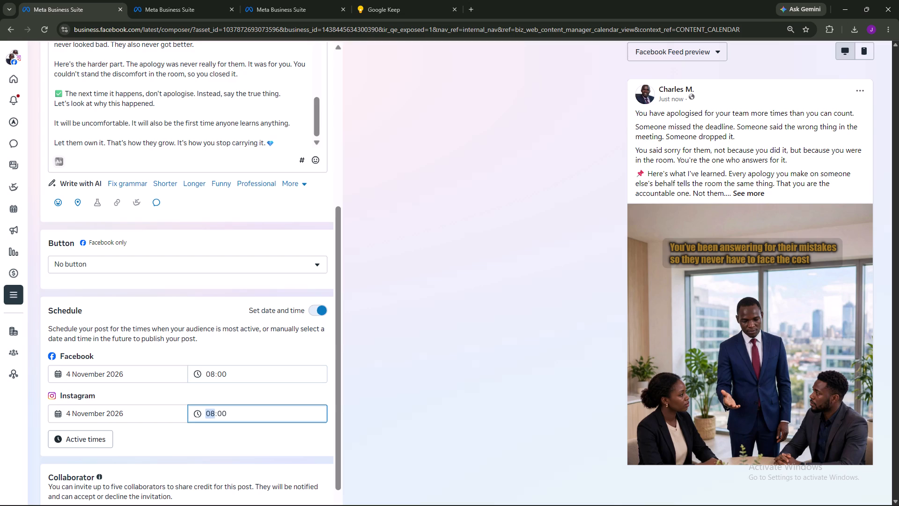
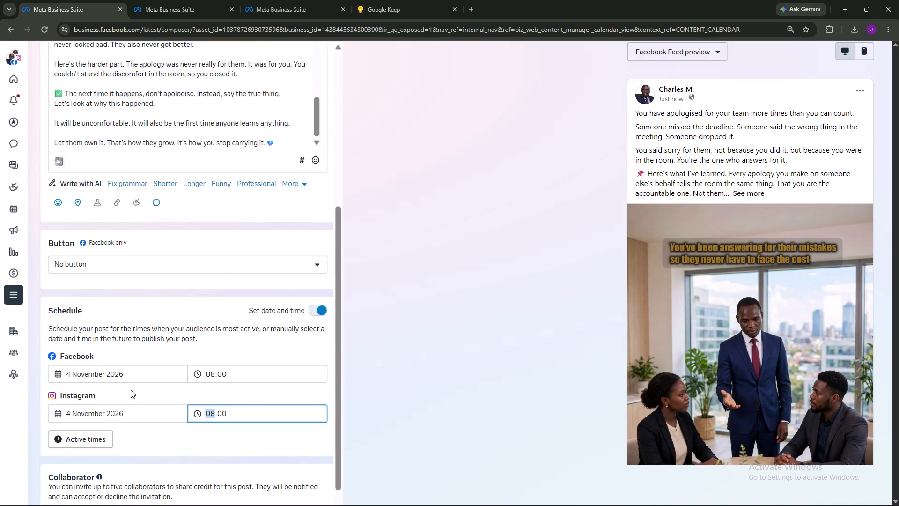
Look over the apology post's date, sharing and privacy settings, and submit it for scheduling on Facebook and Instagram.
scroll(131, 390, "down", 3)
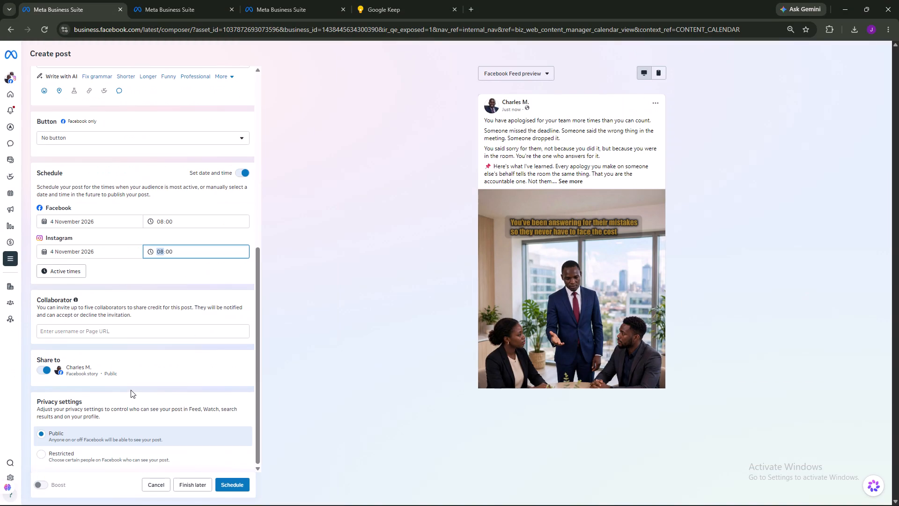
scroll(131, 390, "down", 1)
scroll(187, 339, "up", 1)
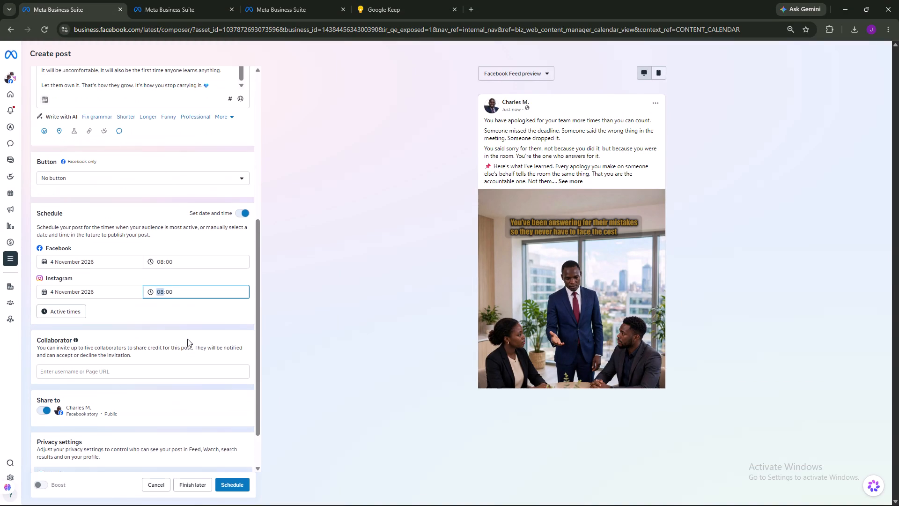
scroll(187, 339, "up", 8)
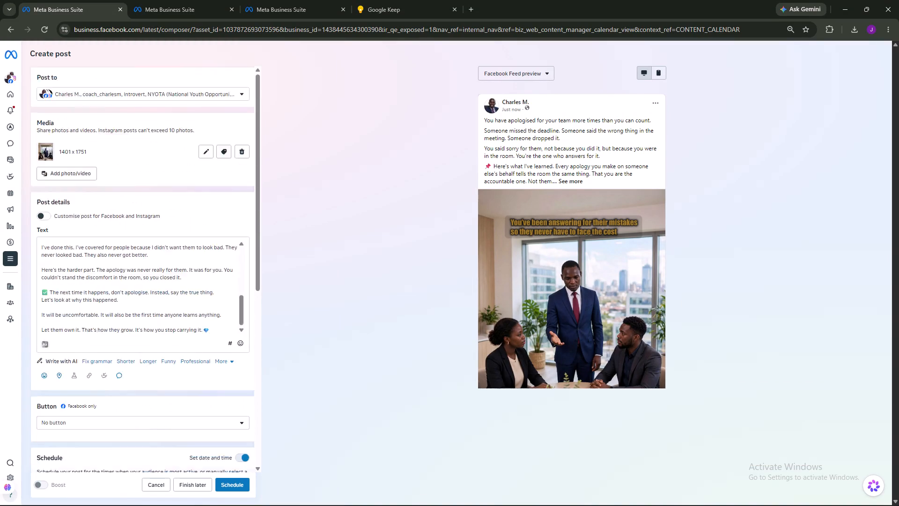
left_click(231, 479)
Switch to the "Something went wrong last week" post draft and proofread the opening paragraphs of its text.
left_click(163, 0)
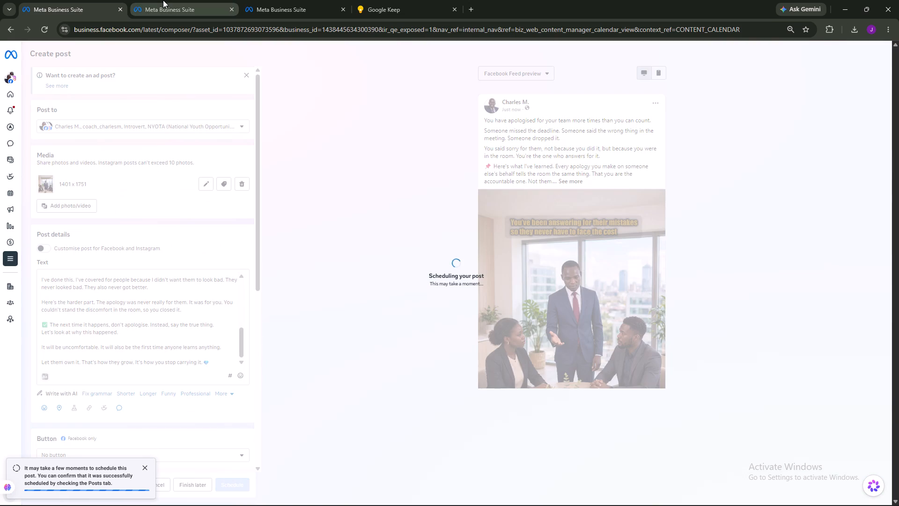
scroll(192, 306, "up", 4)
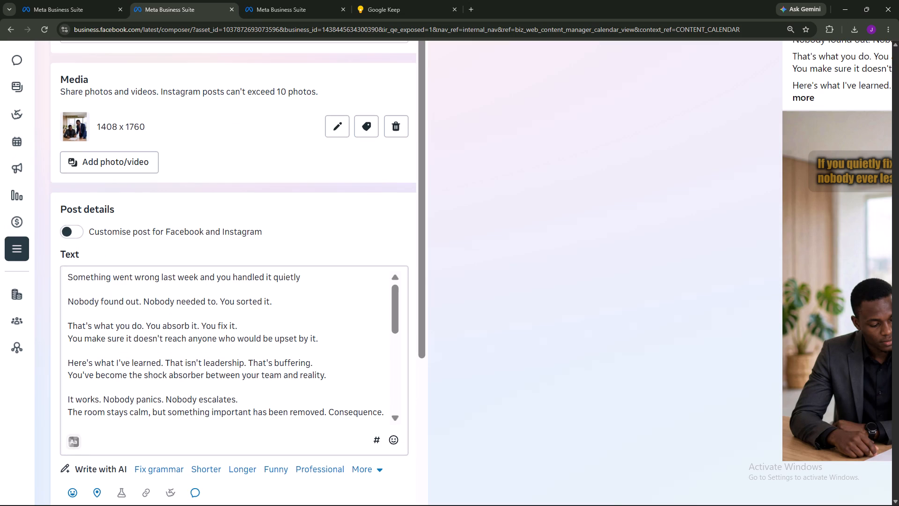
scroll(145, 337, "down", 1)
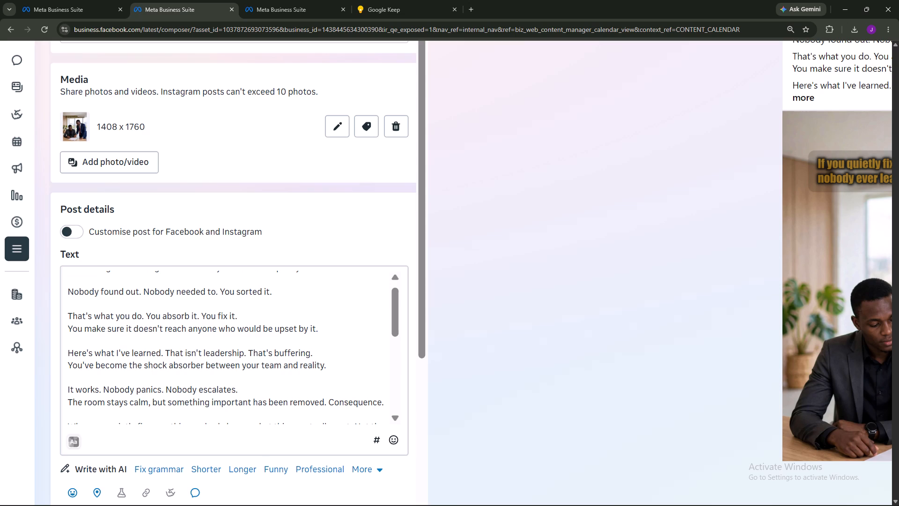
scroll(165, 326, "up", 1)
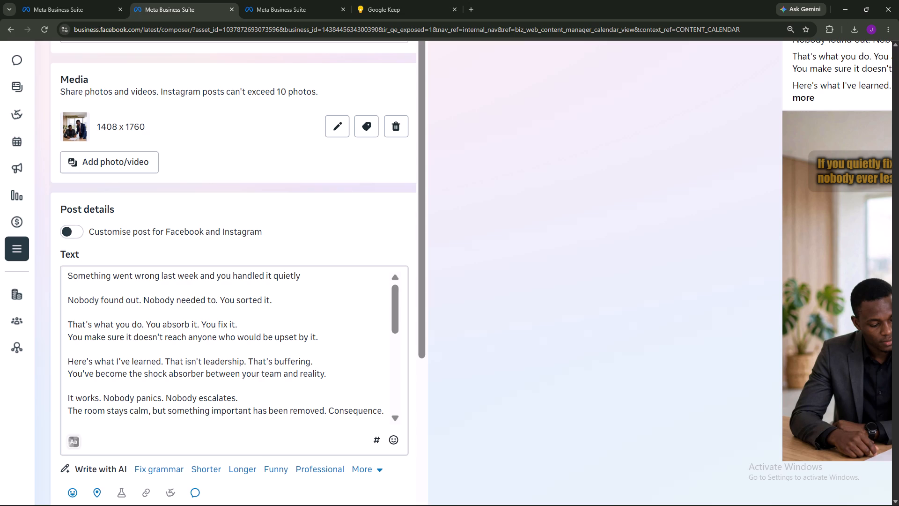
scroll(148, 386, "down", 2)
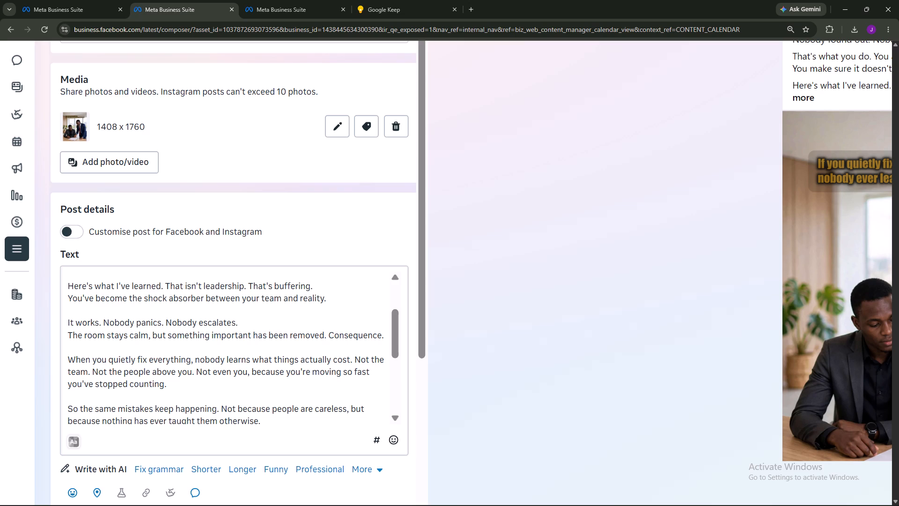
Return to the apology post and check its scheduling status and the post summary.
left_click(79, 0)
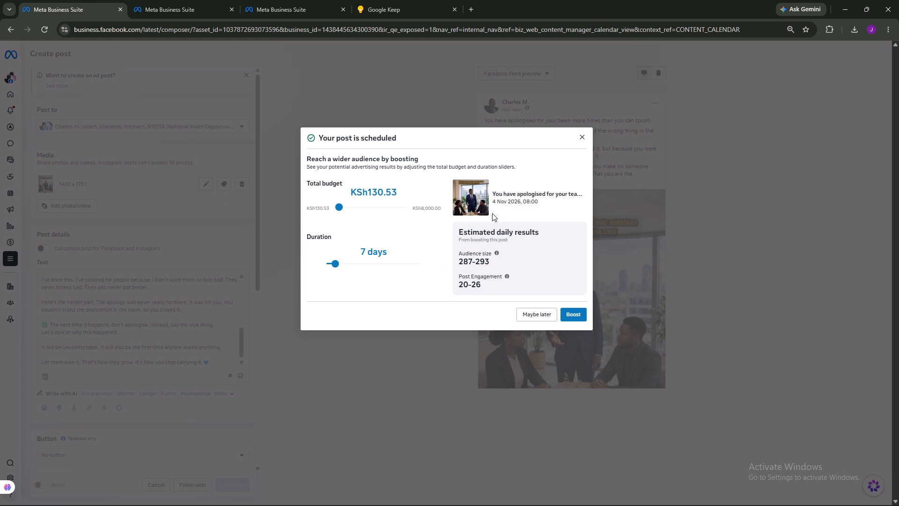
left_click(508, 196)
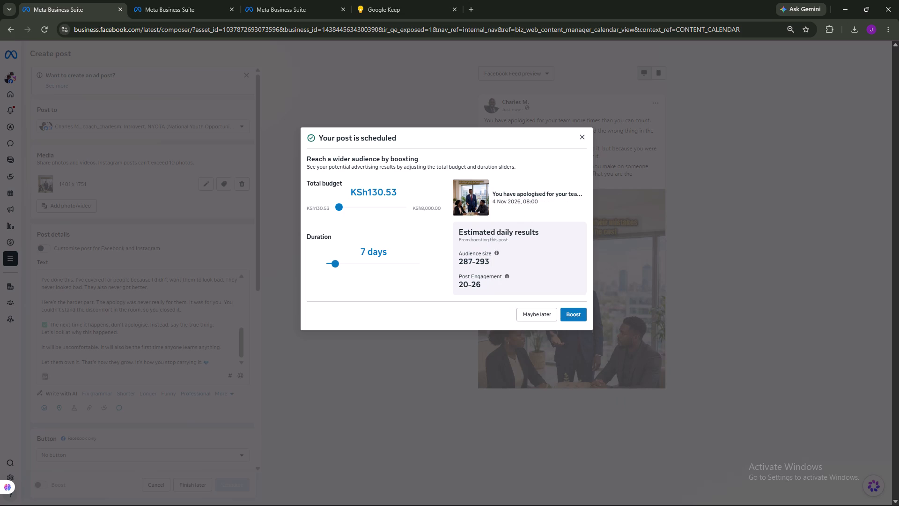
left_click(516, 198)
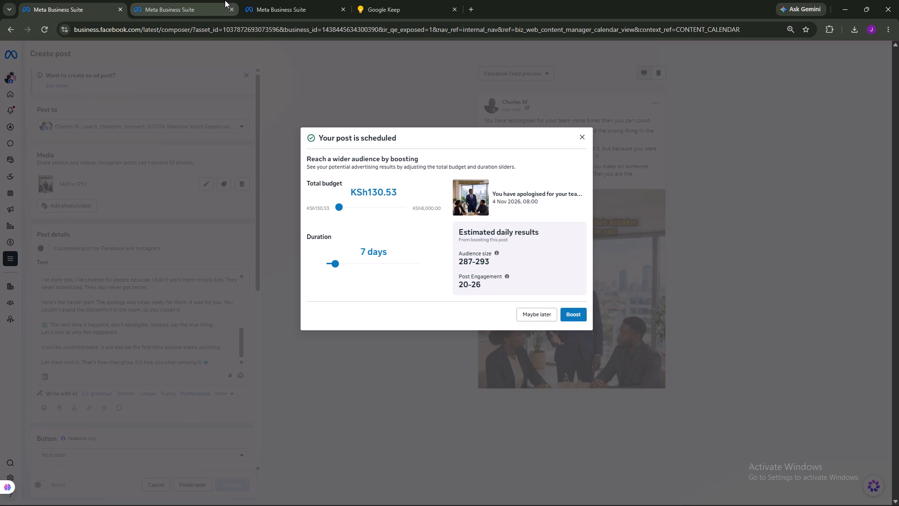
Go back to the "Something went wrong last week" draft and continue proofreading from "Here's what I've learned" onward.
left_click(162, 3)
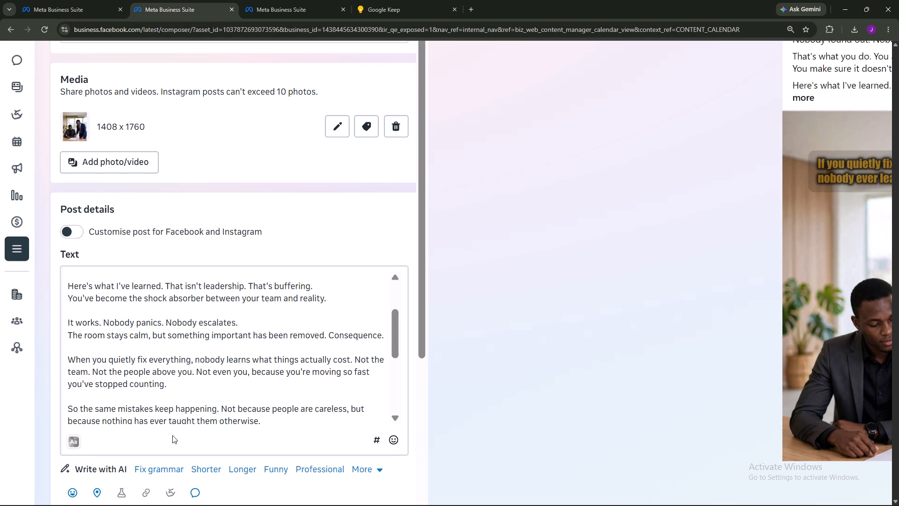
scroll(239, 372, "down", 1)
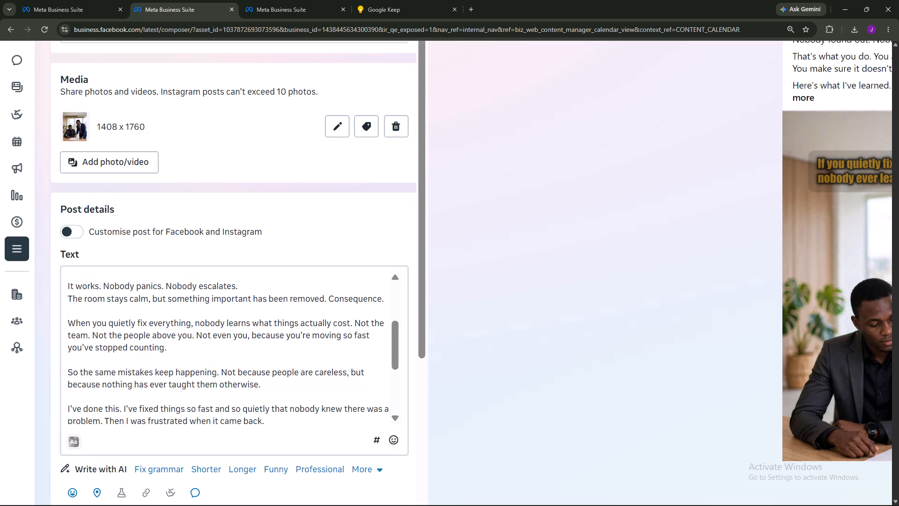
scroll(239, 372, "down", 1)
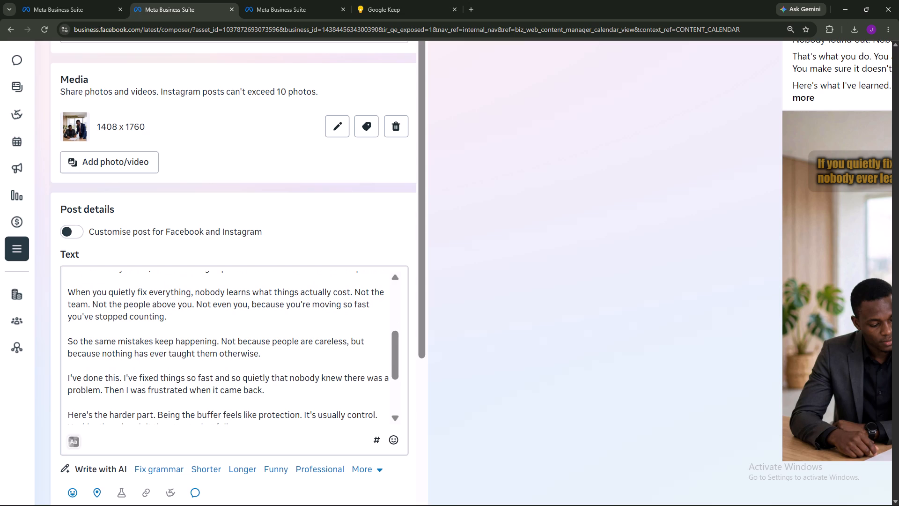
scroll(192, 387, "down", 2)
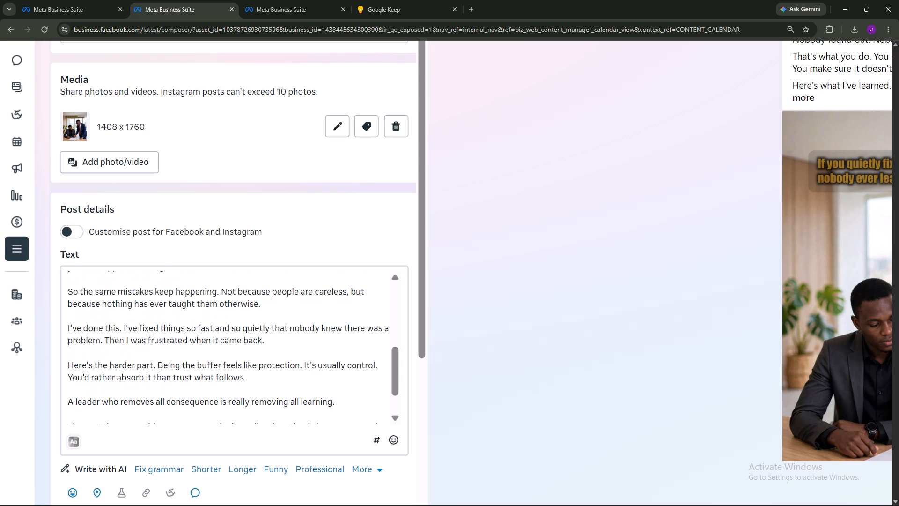
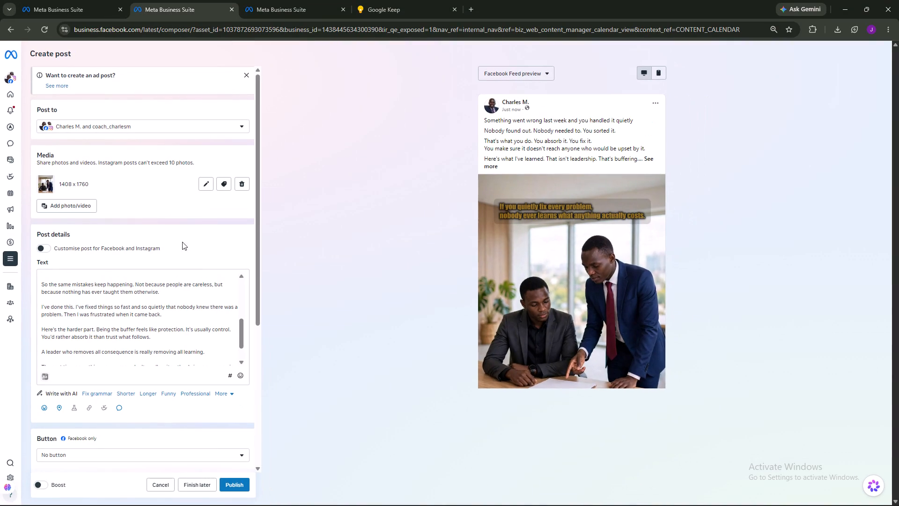
Add the Facebook groups Introvert, NATIONAL YOUTH OPPORTUNITIES TOWARDS ADVANCEMENT-NYOTA and Royal Youth Mentorship Program Group as destinations for the draft, and save the selection.
scroll(184, 236, "up", 2)
left_click(239, 120)
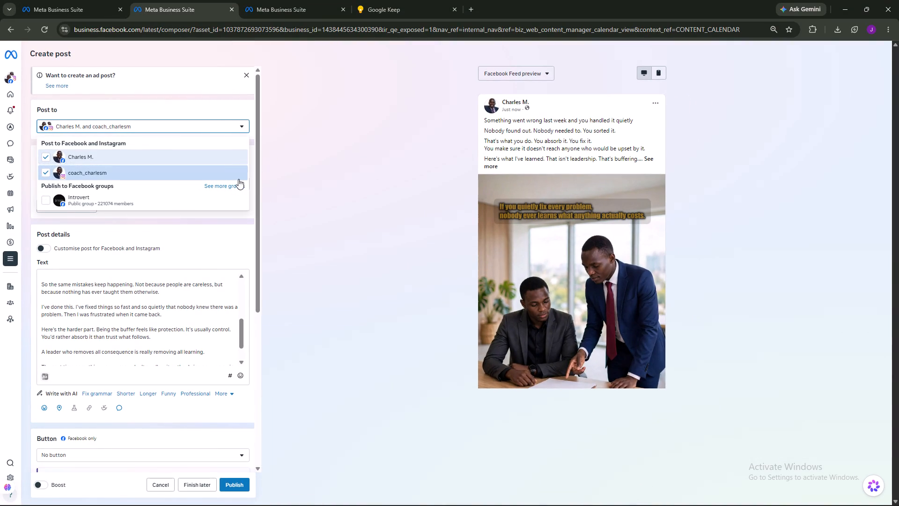
left_click(229, 185)
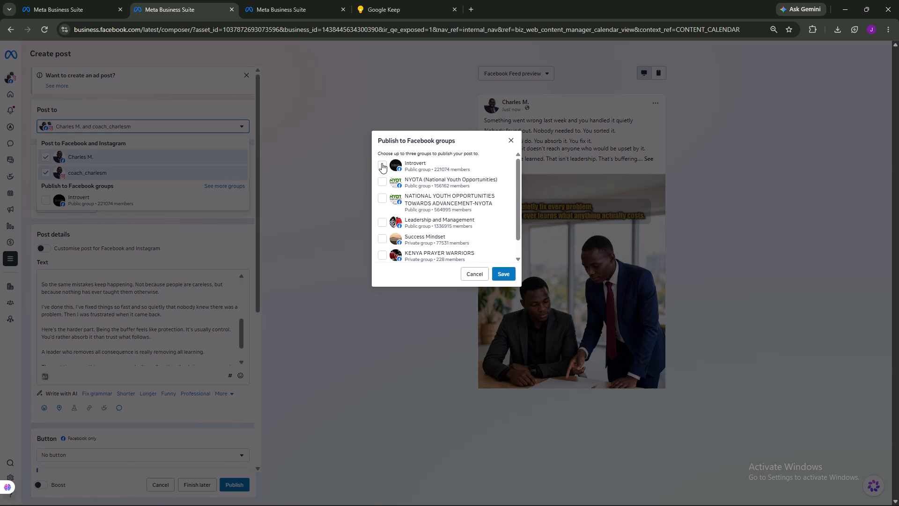
left_click(382, 163)
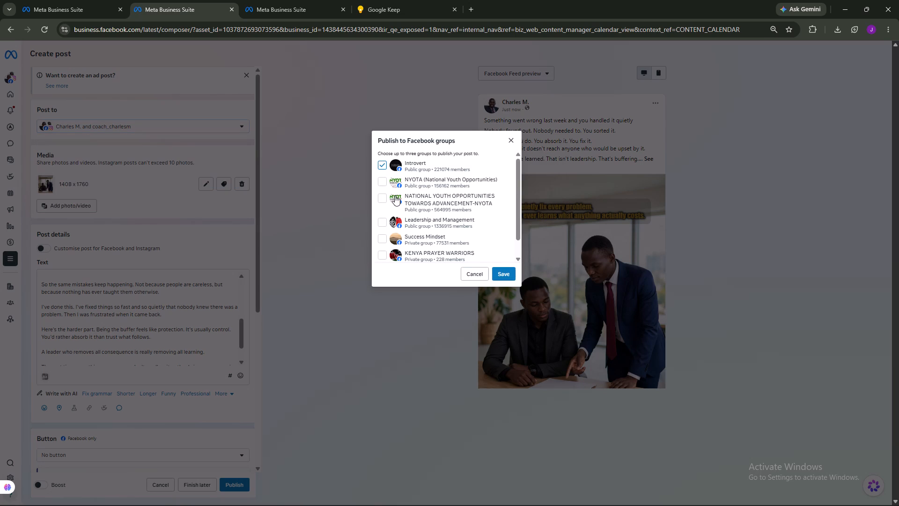
left_click(383, 198)
scroll(448, 201, "down", 4)
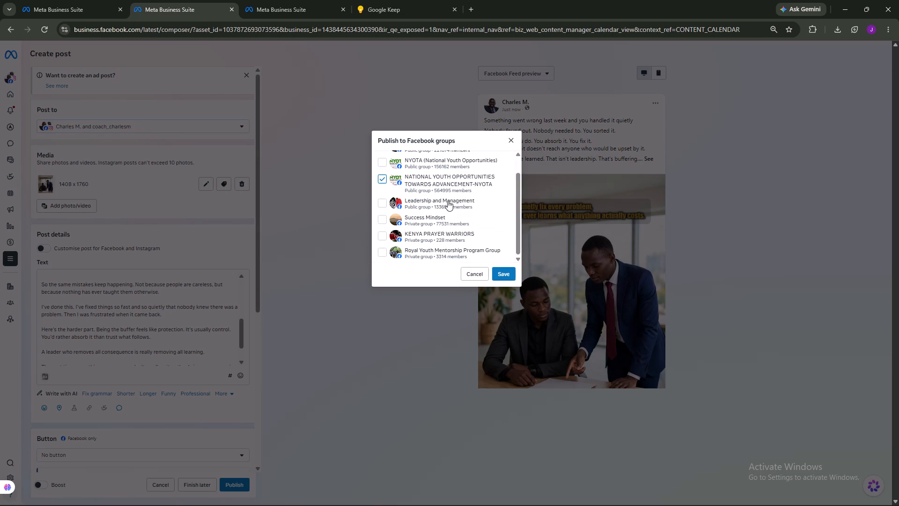
left_click(383, 249)
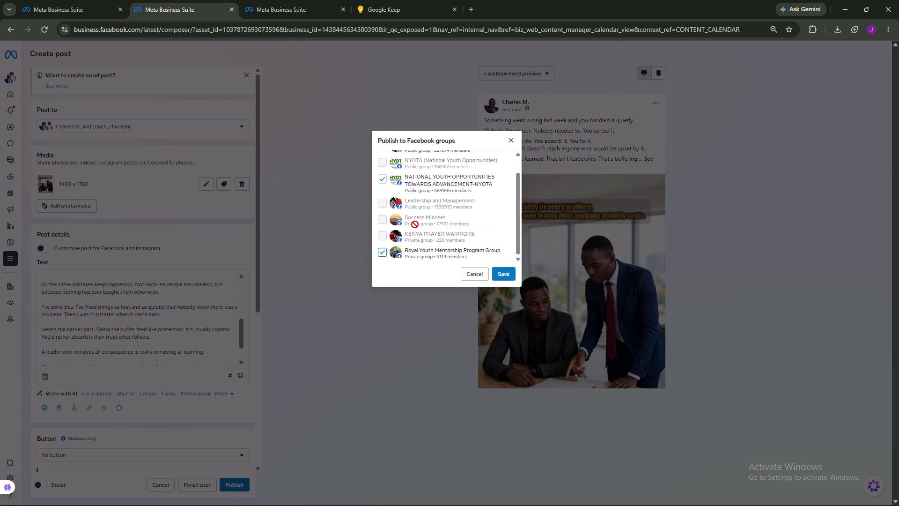
scroll(415, 224, "up", 4)
scroll(436, 204, "down", 3)
left_click(508, 273)
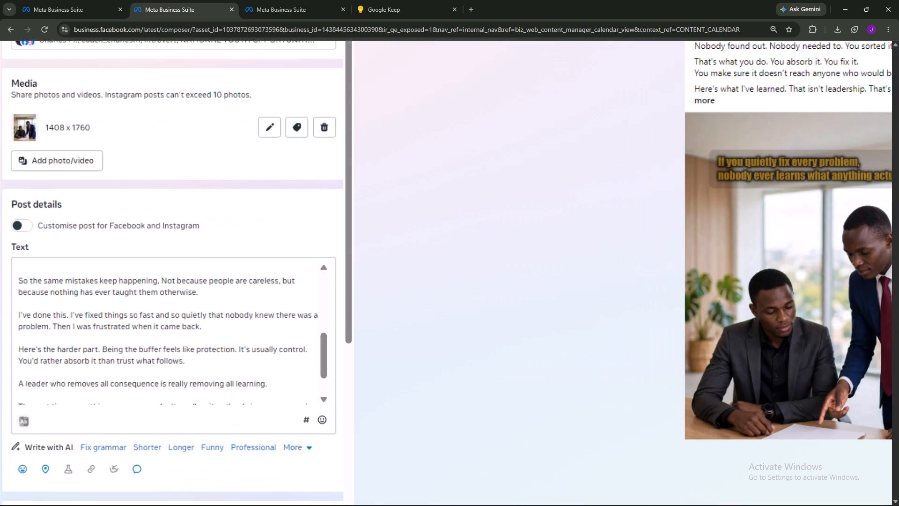
Proofread the draft's middle paragraphs, from the shock absorber line to the one about removing all learning.
scroll(85, 292, "up", 2)
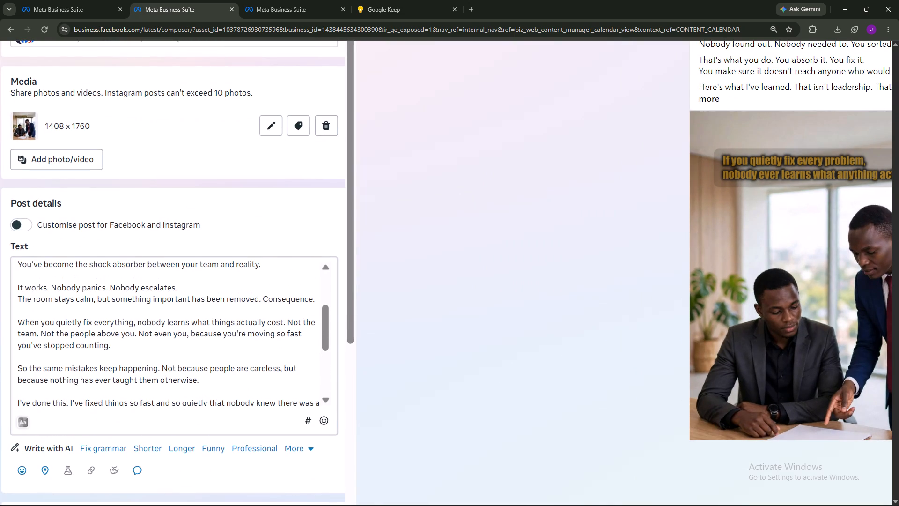
scroll(85, 292, "down", 2)
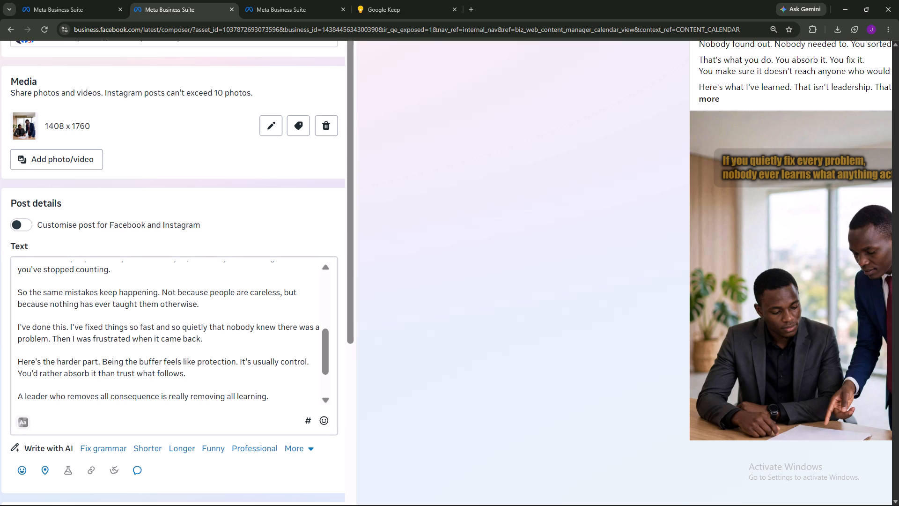
Copy the red pushpin emoji from EmojiDB's bullet-point page and insert it with a space before "A leader who removes all consequence".
scroll(140, 305, "down", 1)
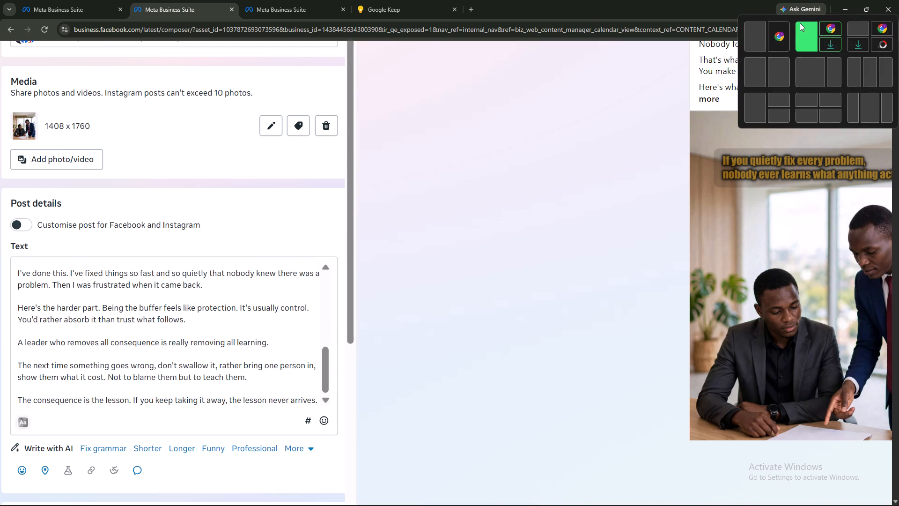
left_click(780, 30)
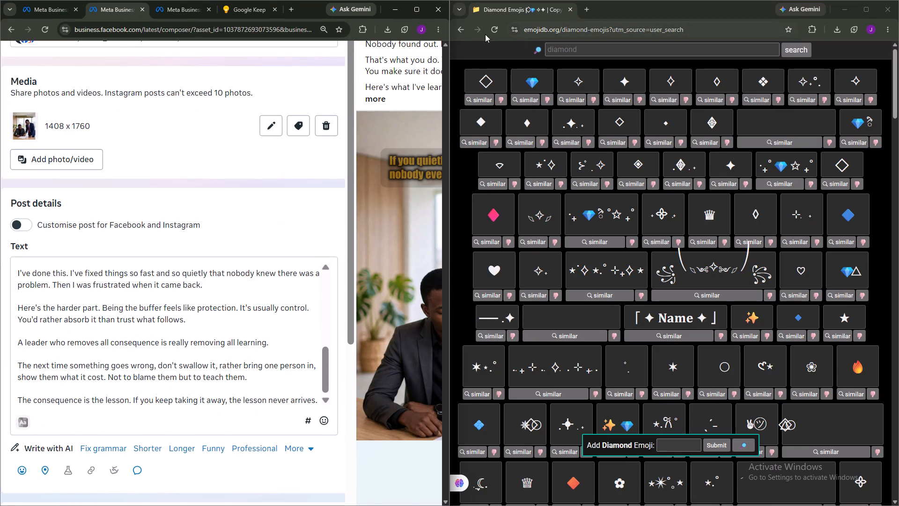
left_click(464, 27)
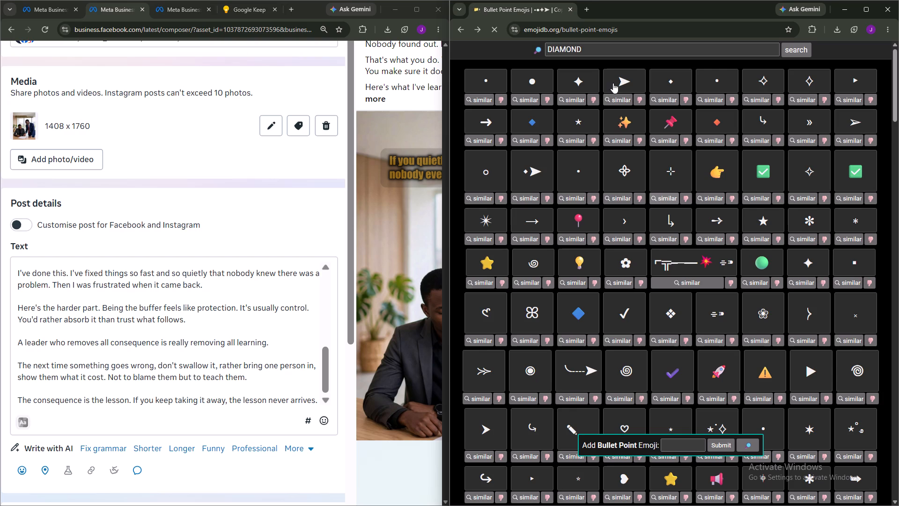
left_click(665, 118)
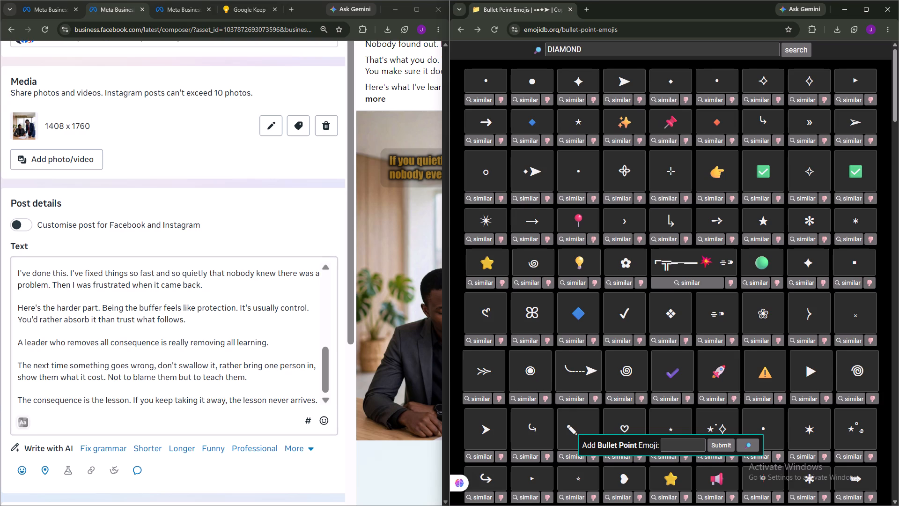
left_click(16, 344)
left_click(17, 341)
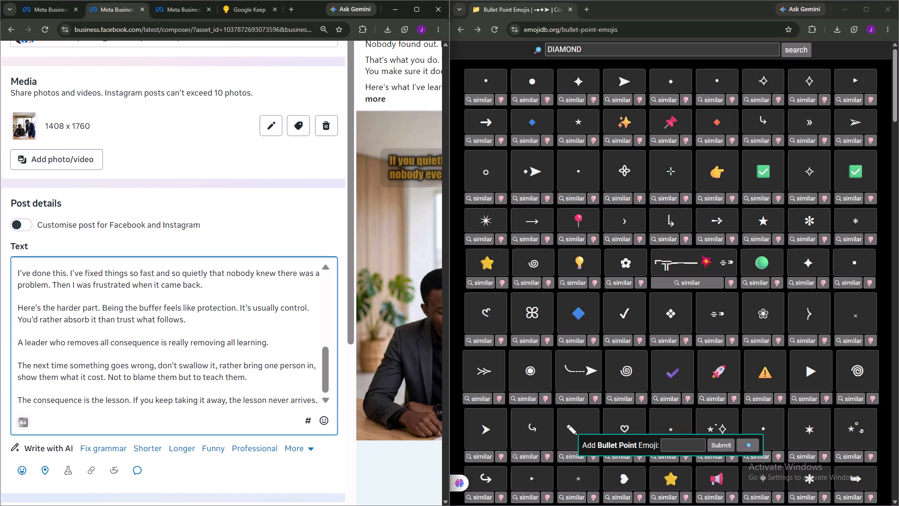
key("ctrl+v")
key("space")
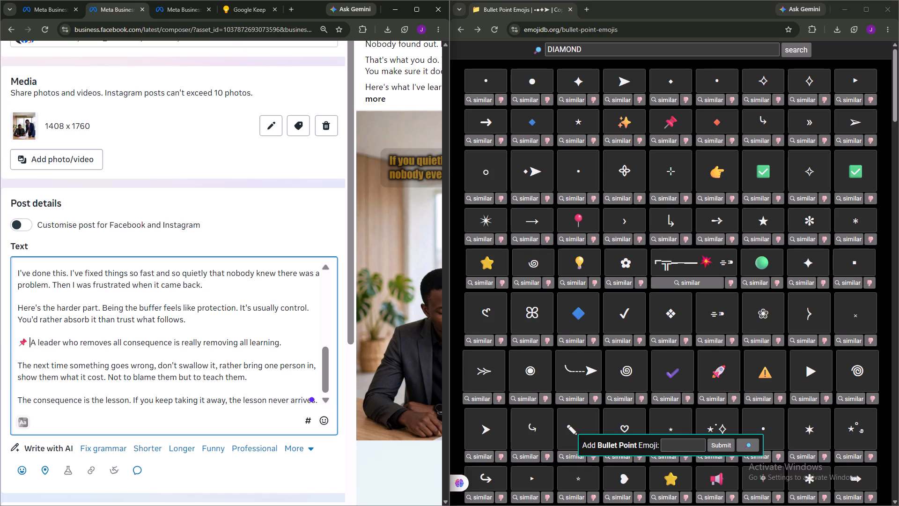
Copy the blue gem emoji from EmojiDB's diamond results and add it, after a space, following "the lesson never arrives." in the post text.
scroll(70, 369, "down", 2)
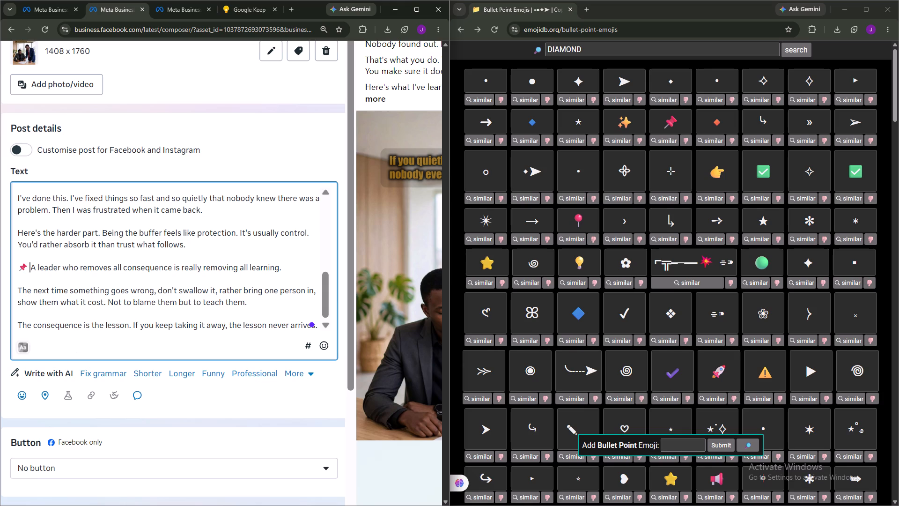
scroll(221, 285, "down", 1)
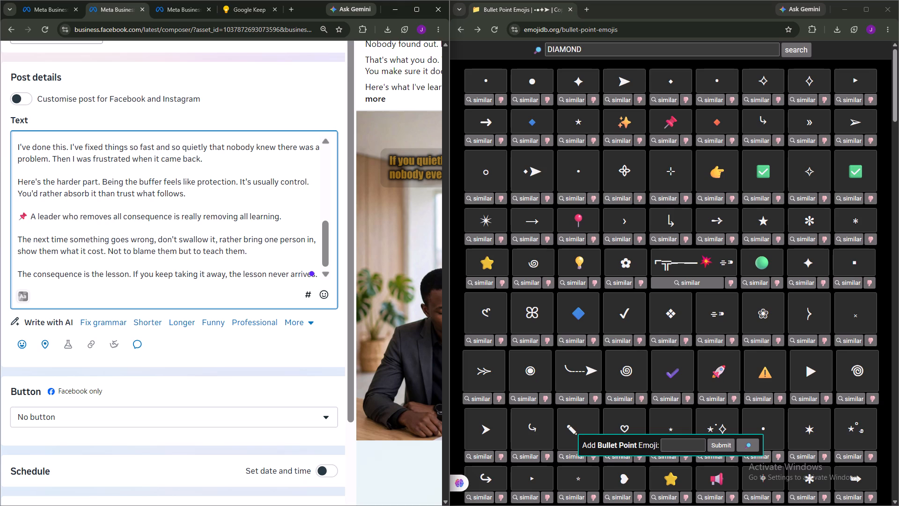
left_click(316, 275)
left_click(280, 272)
key("Right")
key("Right")
key("Right")
key("Right")
key("Right")
key("Right")
key("Right")
key("Right")
key("Right")
key("Right")
key("Right")
key("Right")
key("Right")
key("Right")
key("Right")
key("Right")
key("Right")
key("Right")
key("Right")
key("space")
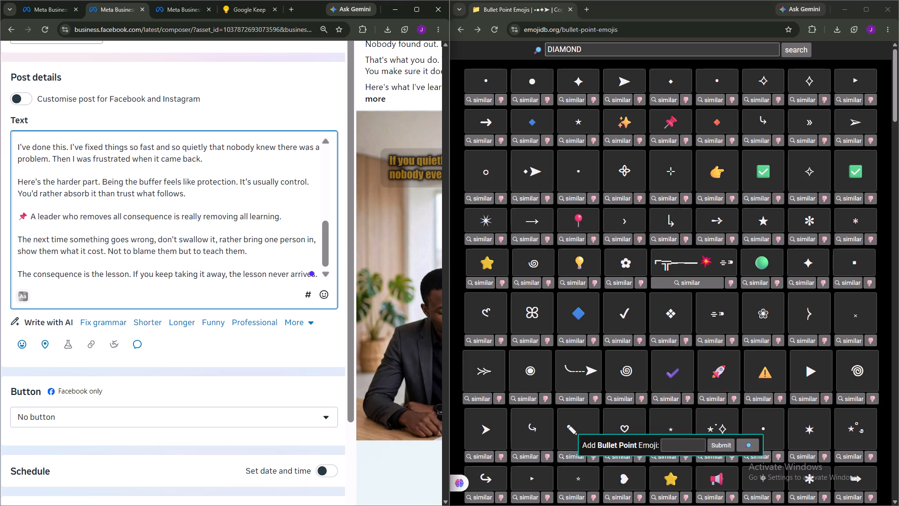
left_click(787, 54)
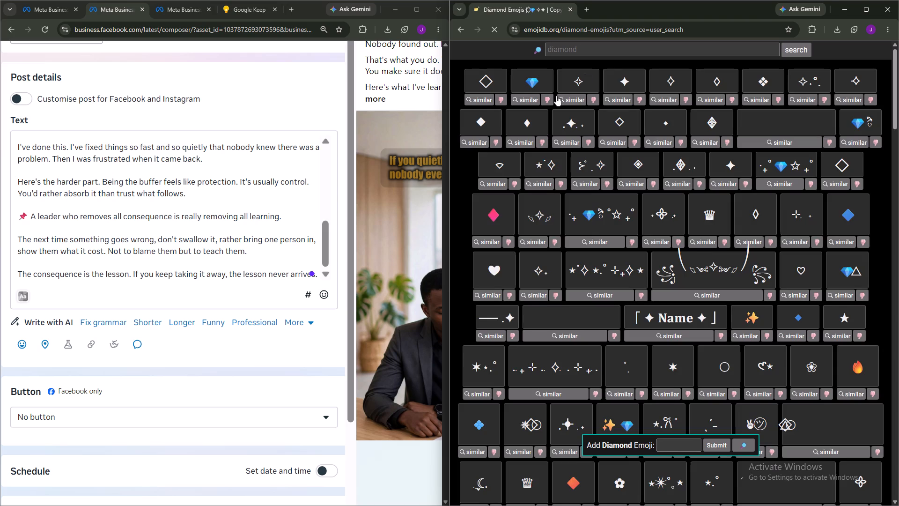
left_click(529, 82)
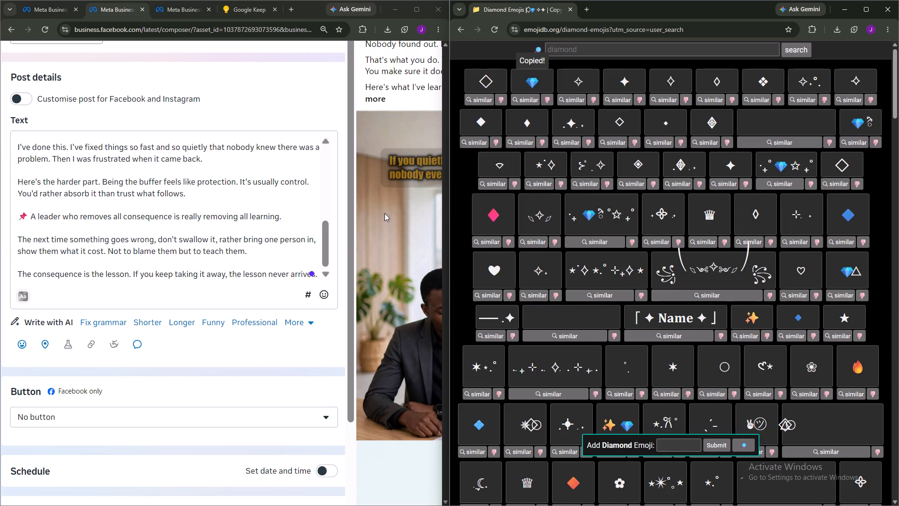
left_click(318, 274)
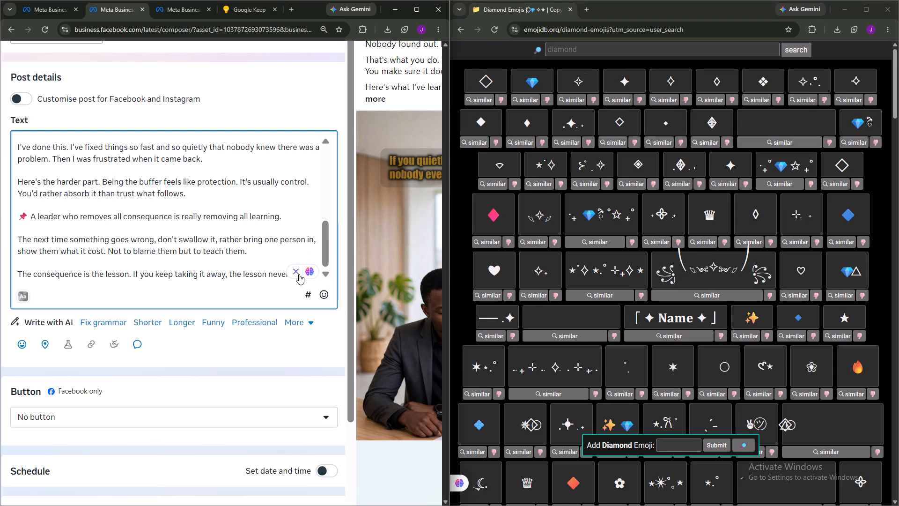
left_click(299, 274)
left_click(286, 275)
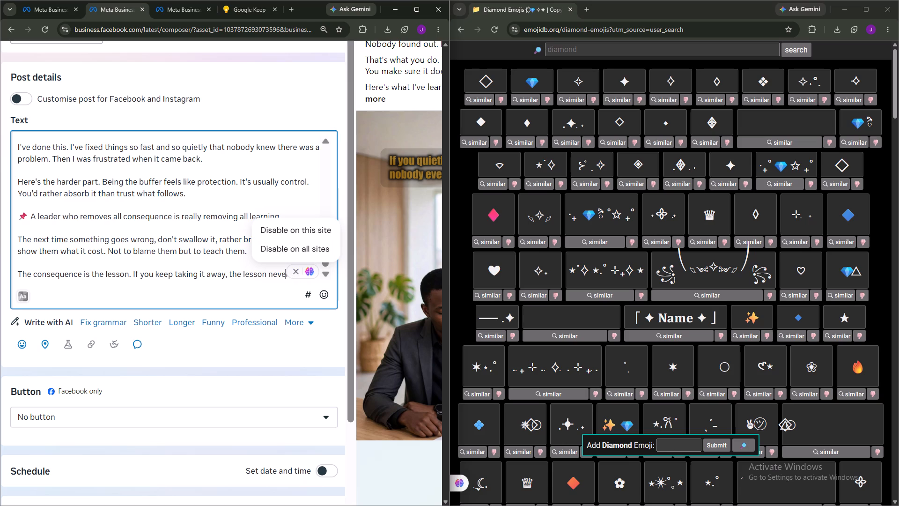
key("Right")
key("Right")
key("Right")
key("Right")
key("Right")
key("Right")
key("Right")
key("Right")
key("Right")
key("Right")
key("Right")
key("Right")
key("Right")
key("Right")
key("Right")
key("Right")
key("Right")
key("Right")
key("Right")
key("Right")
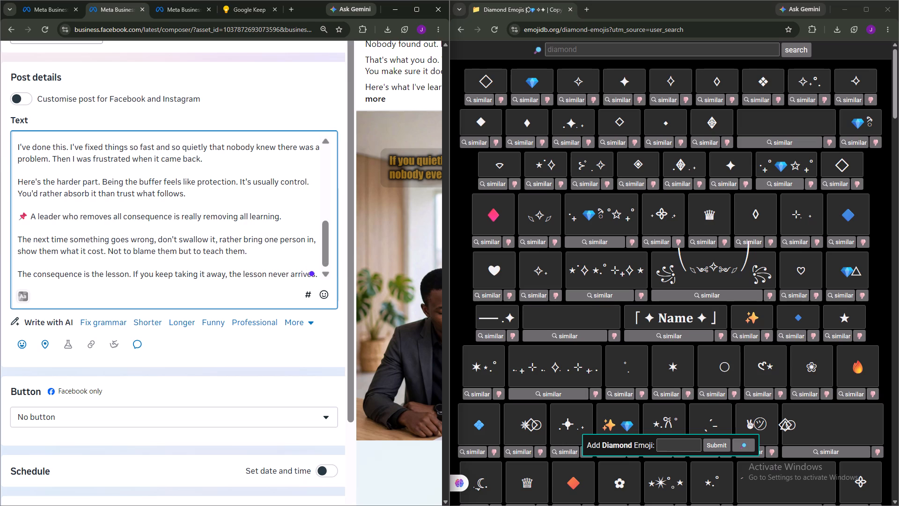
key("ctrl+v")
Review the full "Something went wrong last week" post text with its new emojis, and expand the composer window to full width.
scroll(247, 231, "down", 2)
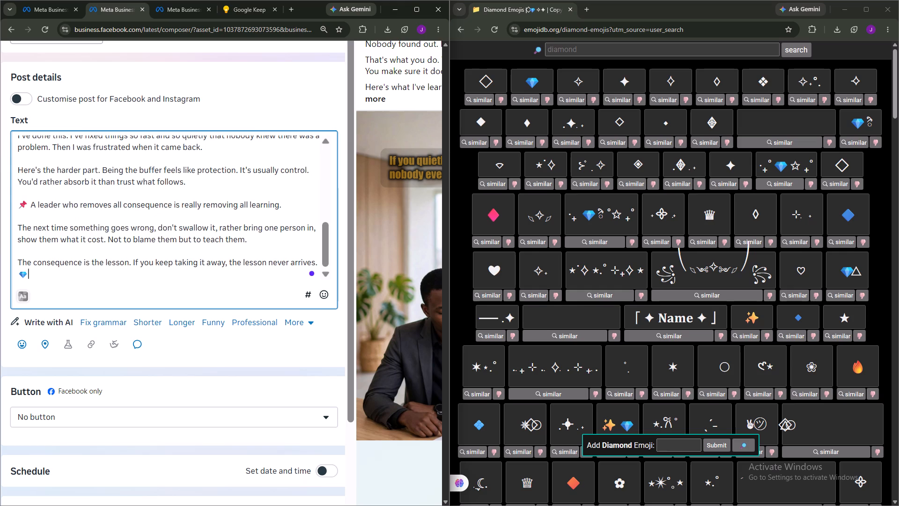
scroll(206, 215, "up", 2)
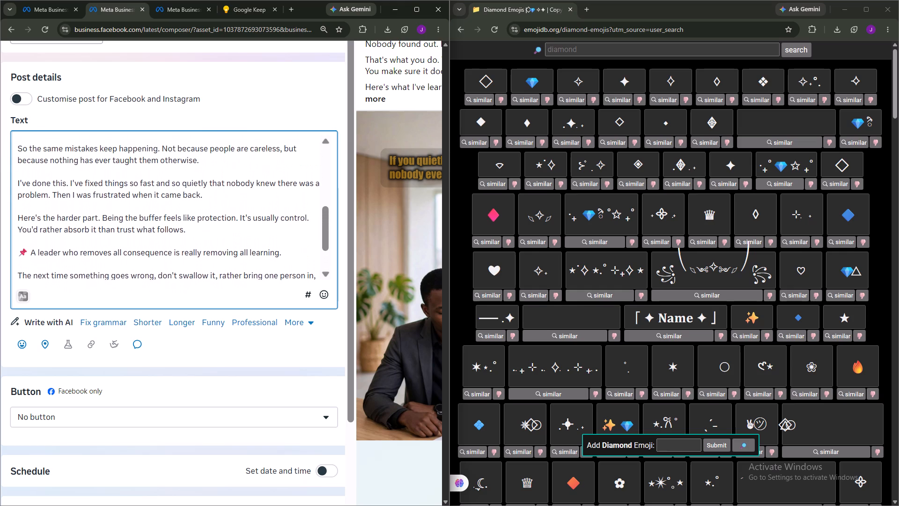
scroll(206, 215, "up", 3)
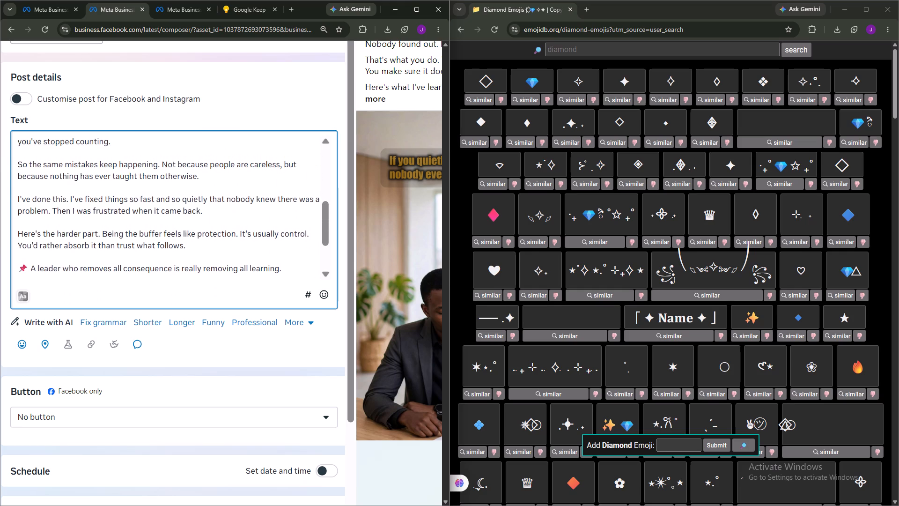
scroll(206, 215, "up", 3)
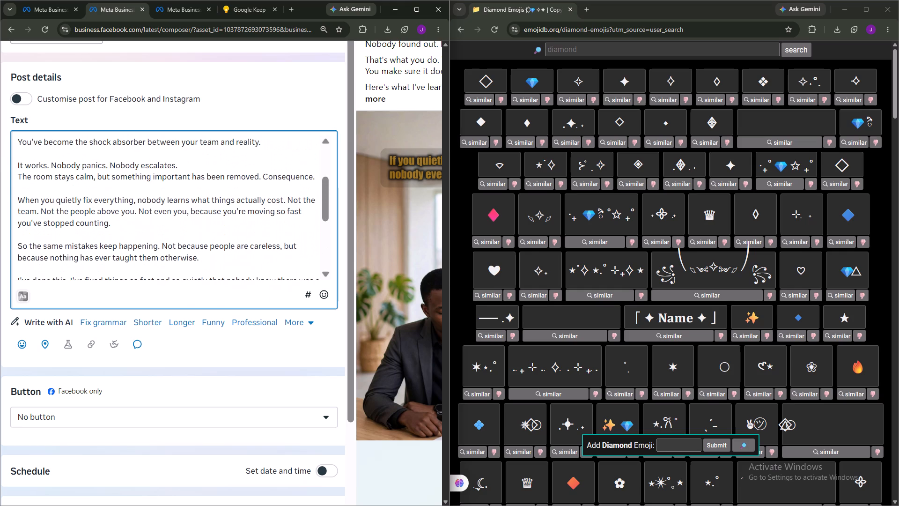
scroll(206, 215, "up", 1)
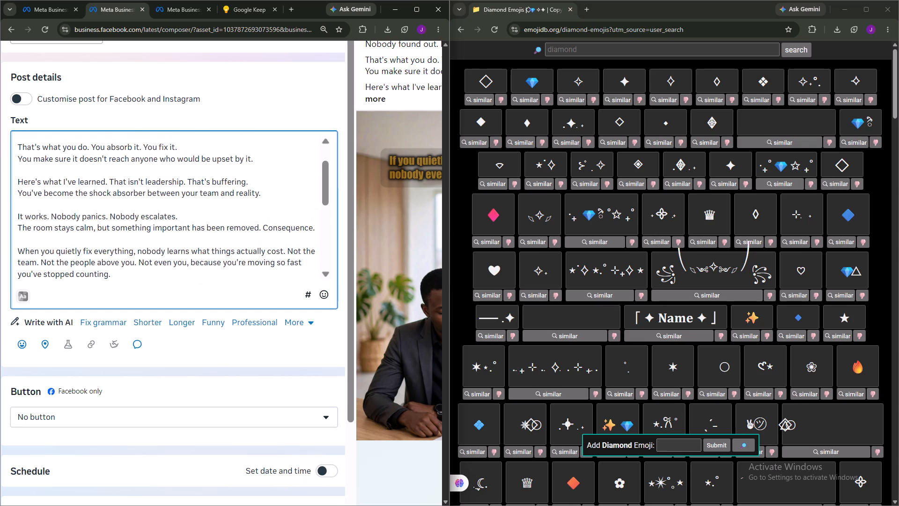
scroll(206, 215, "up", 4)
scroll(184, 294, "down", 7)
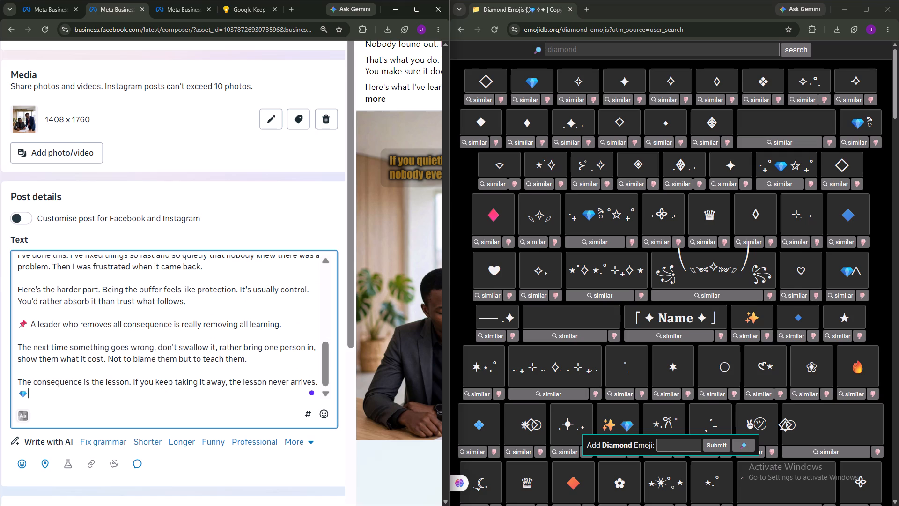
scroll(150, 307, "down", 2)
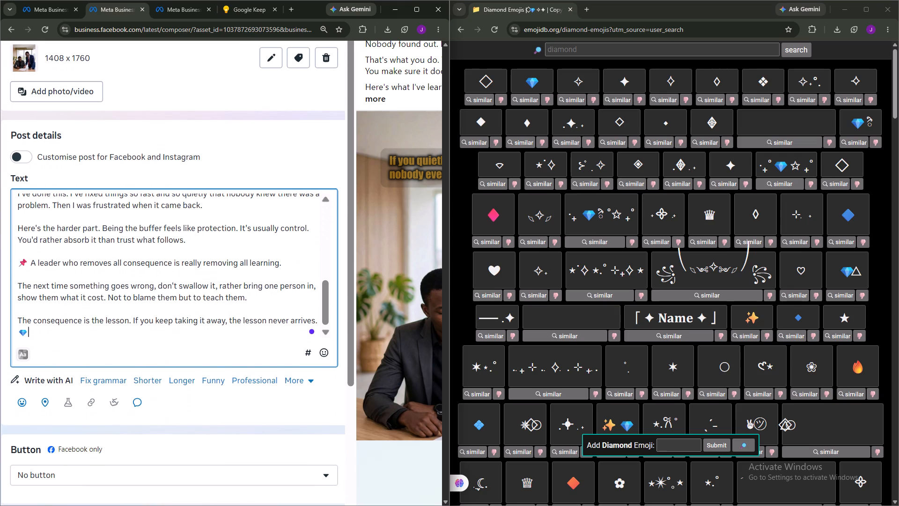
scroll(76, 309, "down", 1)
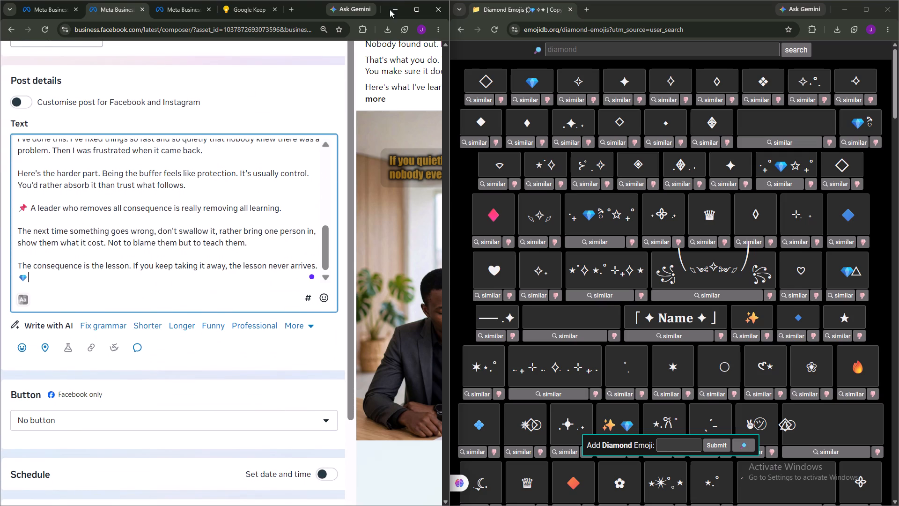
left_click(419, 14)
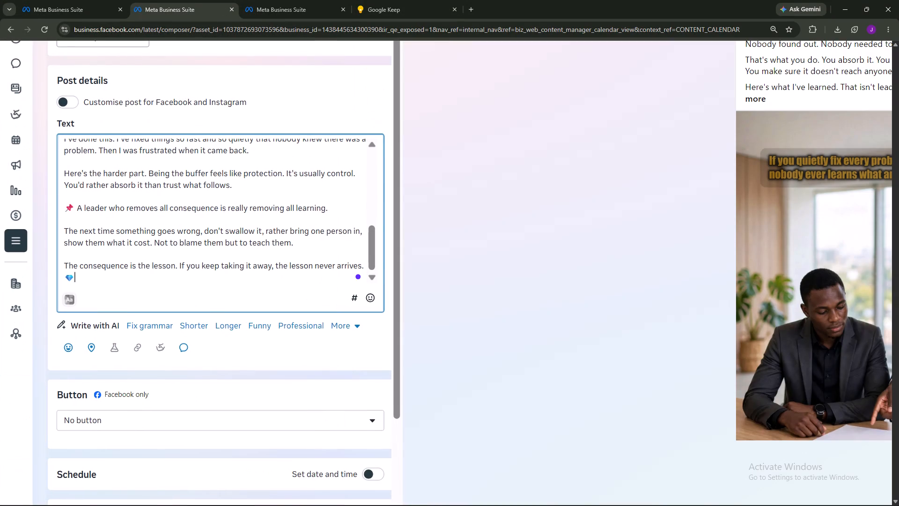
scroll(289, 214, "up", 11)
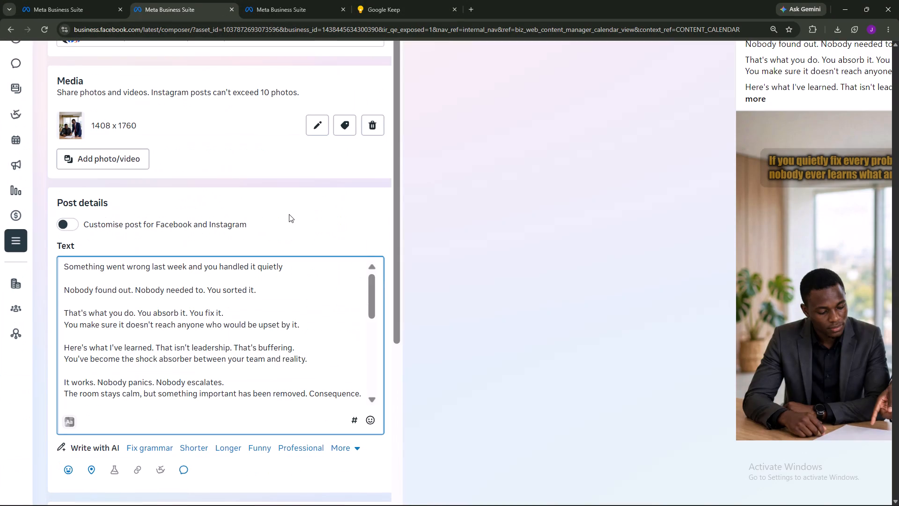
Turn on date and time scheduling for the "Something went wrong last week" post and set the Facebook time to 20:00.
scroll(230, 177, "up", 8)
scroll(230, 177, "down", 7)
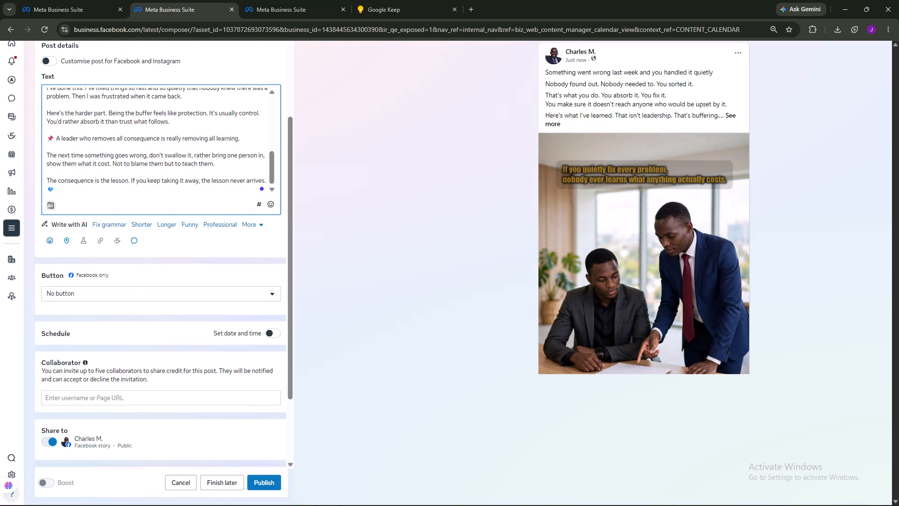
left_click(273, 332)
scroll(161, 429, "down", 1)
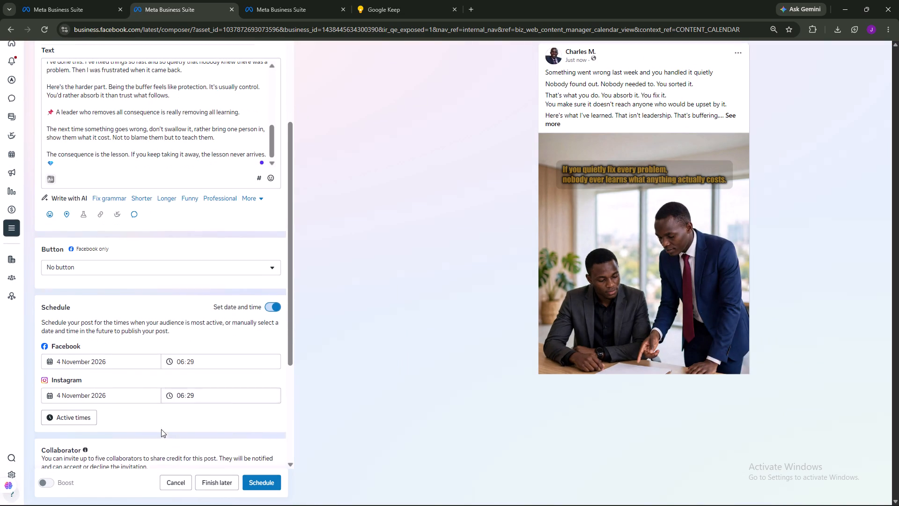
scroll(161, 429, "down", 1)
left_click(194, 341)
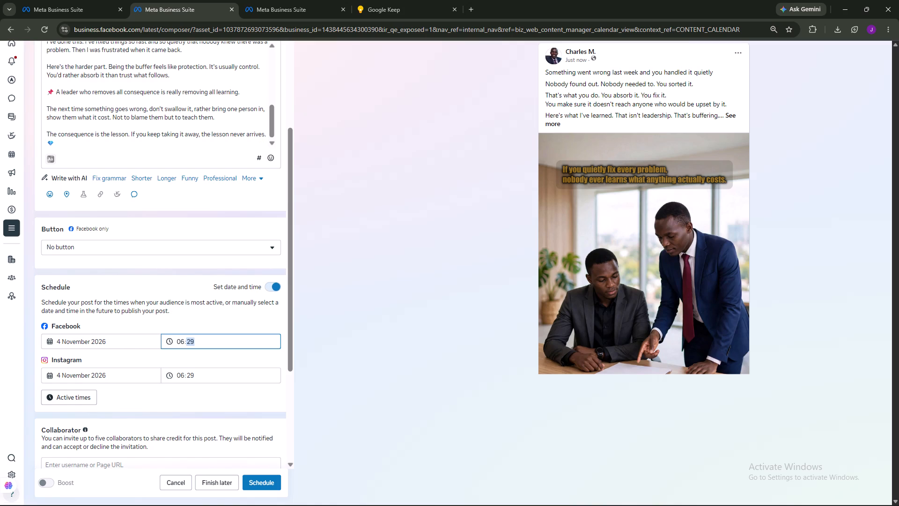
key("BackSpace")
key("Left")
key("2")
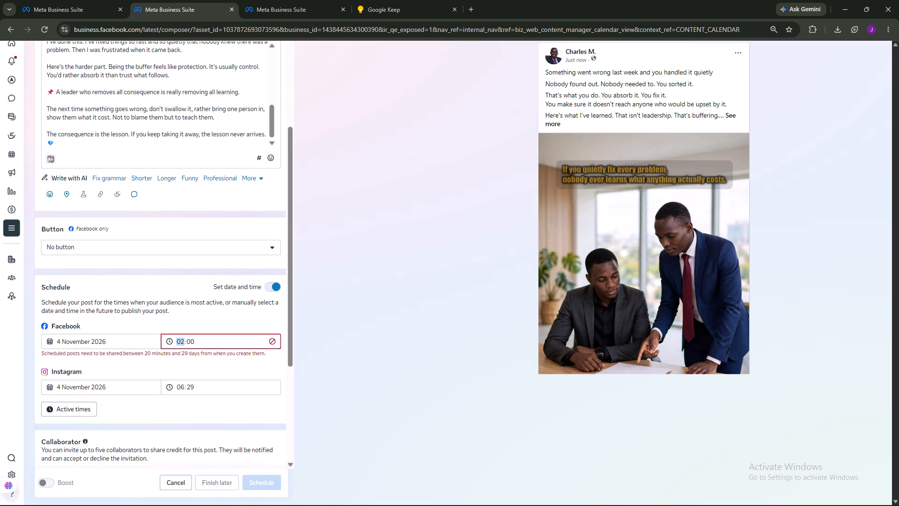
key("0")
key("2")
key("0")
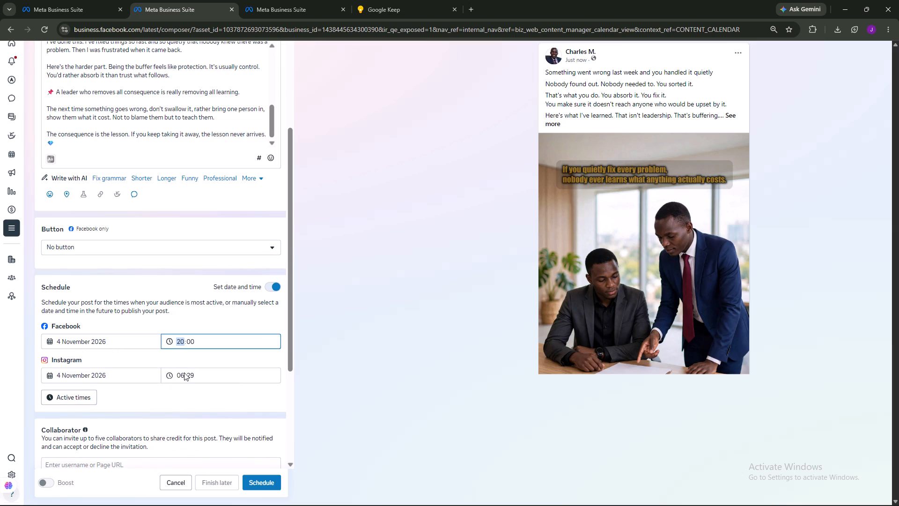
Set the post's Instagram schedule time to 20:00.
left_click(181, 377)
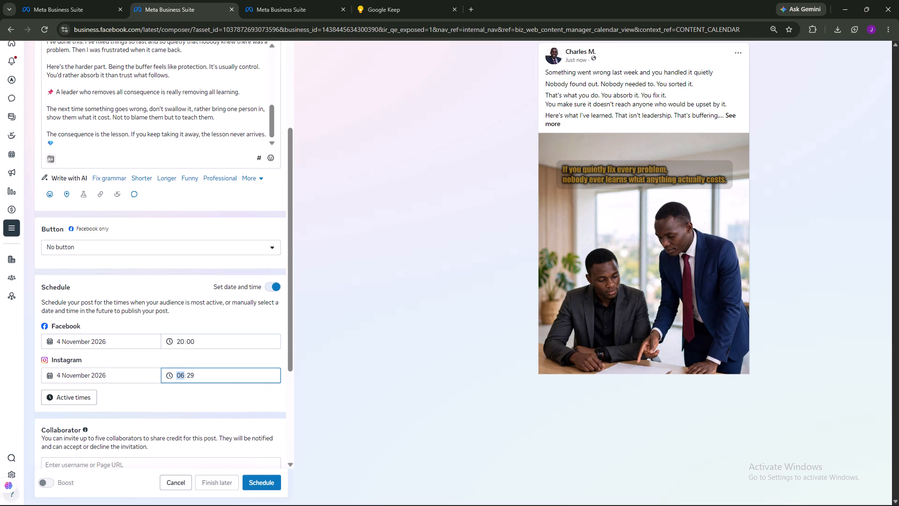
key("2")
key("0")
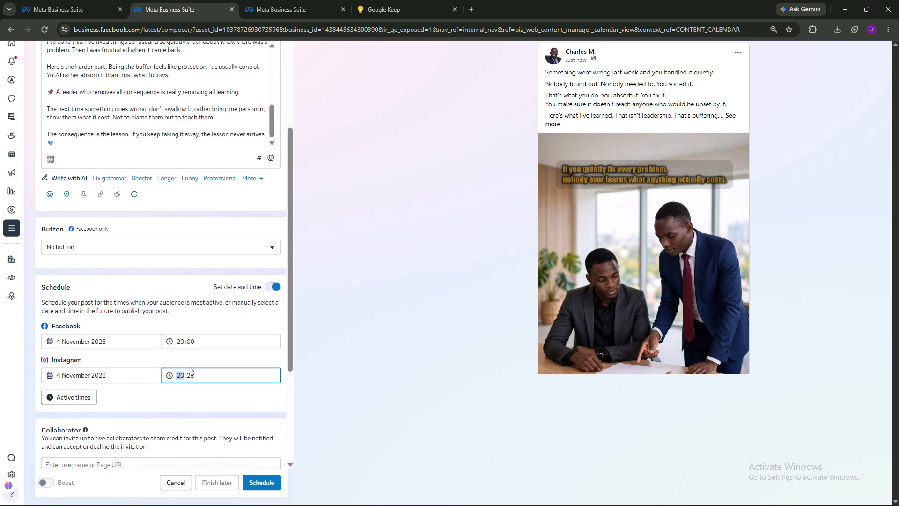
left_click(192, 375)
key("BackSpace")
Check the remaining settings, selected destinations, media and text of the "Something went wrong last week" post, and schedule it.
scroll(170, 301, "down", 2)
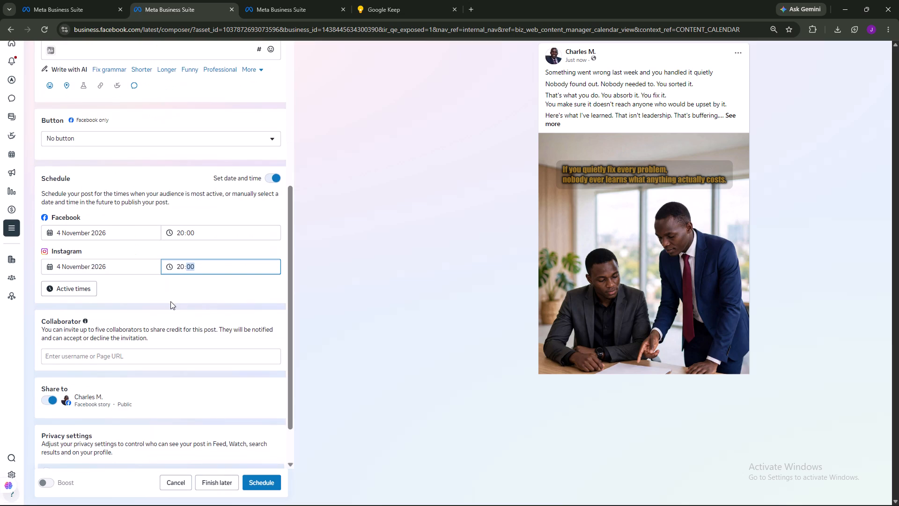
scroll(170, 301, "down", 5)
scroll(170, 301, "up", 7)
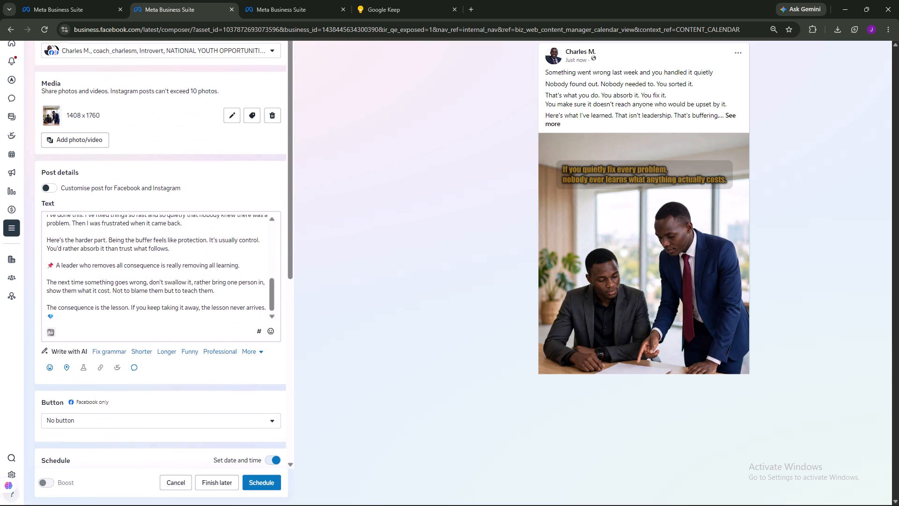
scroll(170, 301, "up", 8)
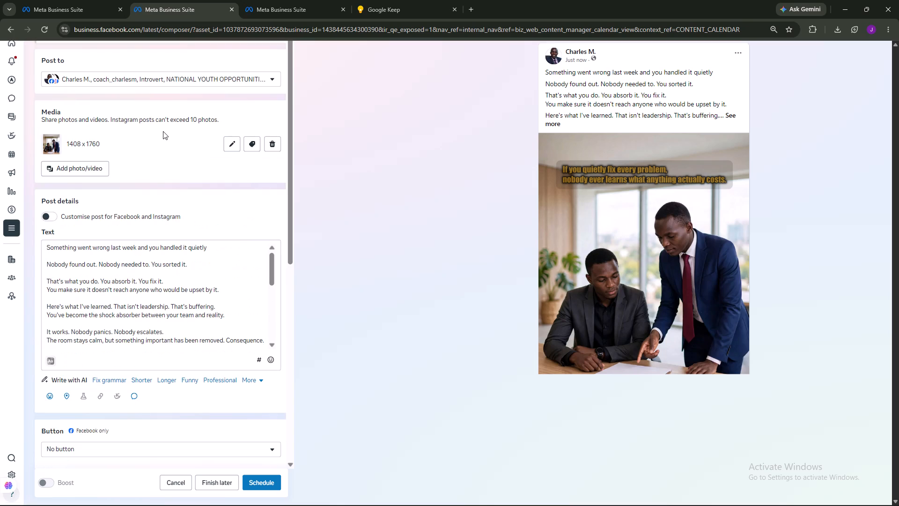
scroll(163, 131, "up", 4)
left_click(259, 480)
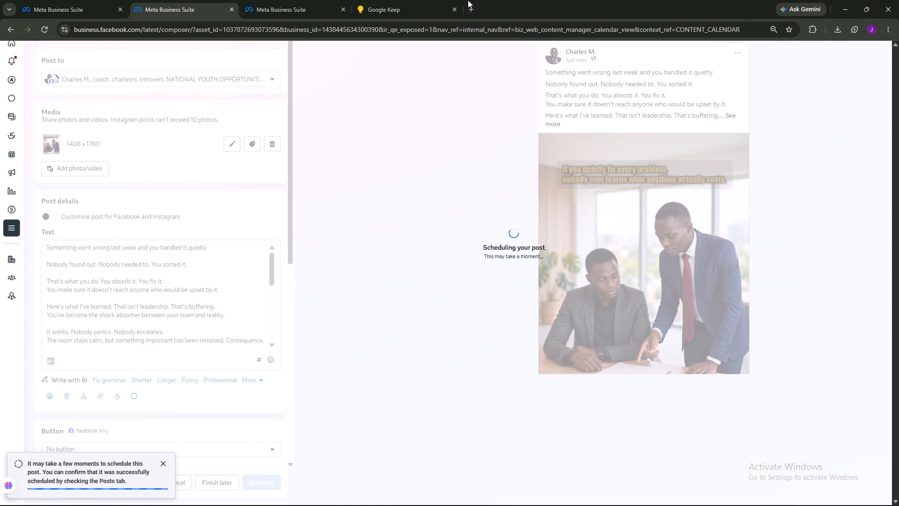
Switch to the draft post beginning "It is easy to spend energy explaining why a situation is unfair.".
left_click(304, 16)
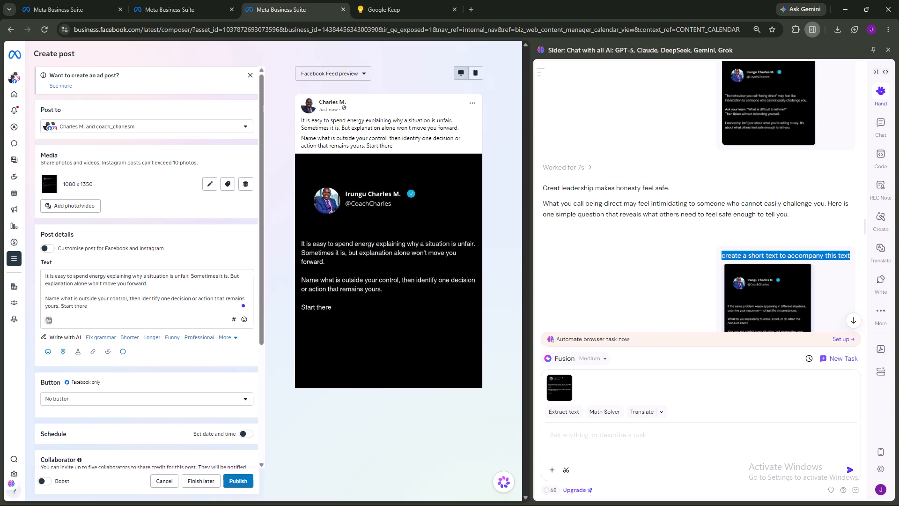
Reuse the earlier prompt "create a short text to accompany this text" and send it to Sider with the attached "It is easy to spend energy" image.
key("ctrl+c")
left_click(619, 438)
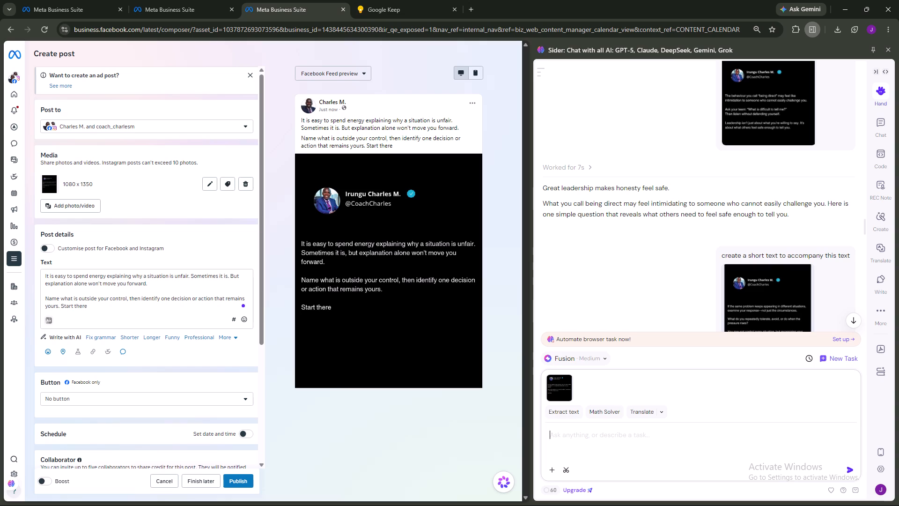
key("ctrl+v")
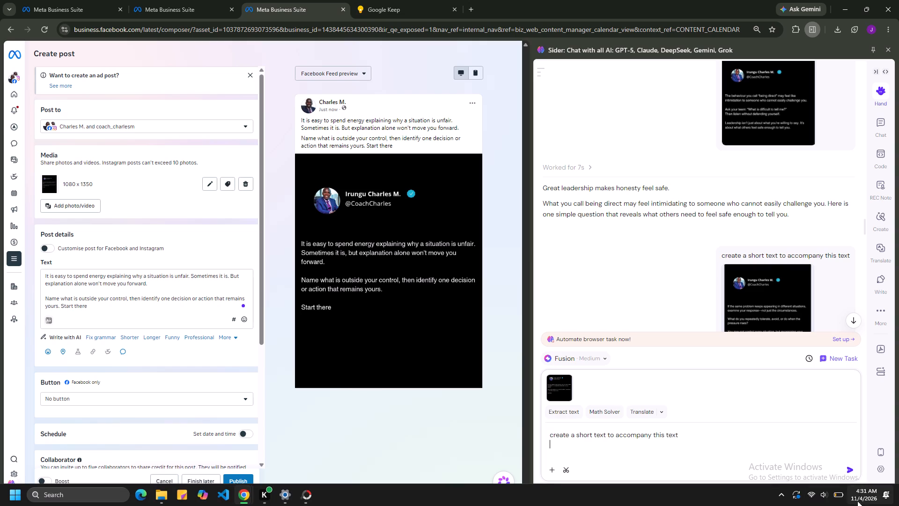
left_click(853, 473)
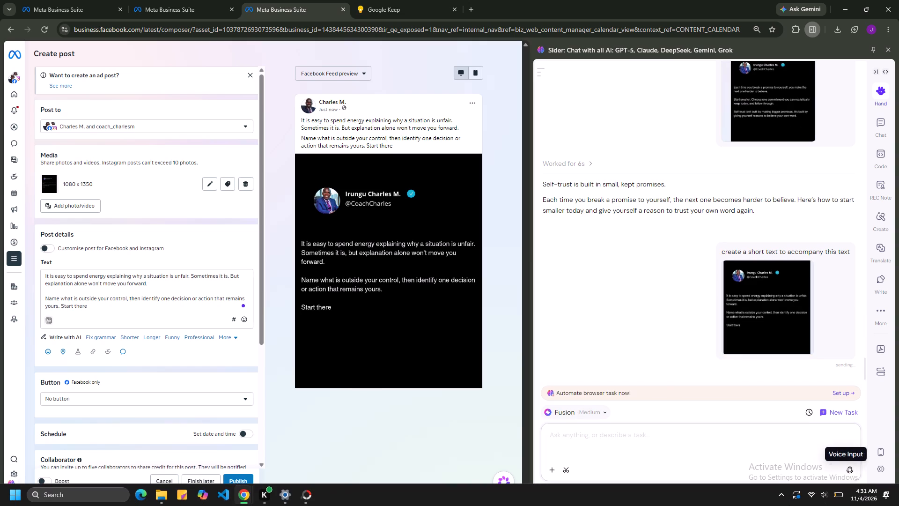
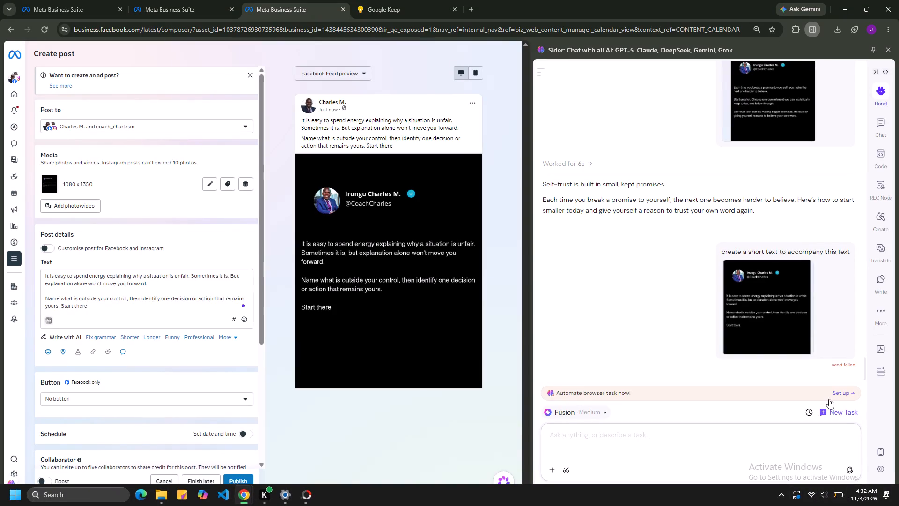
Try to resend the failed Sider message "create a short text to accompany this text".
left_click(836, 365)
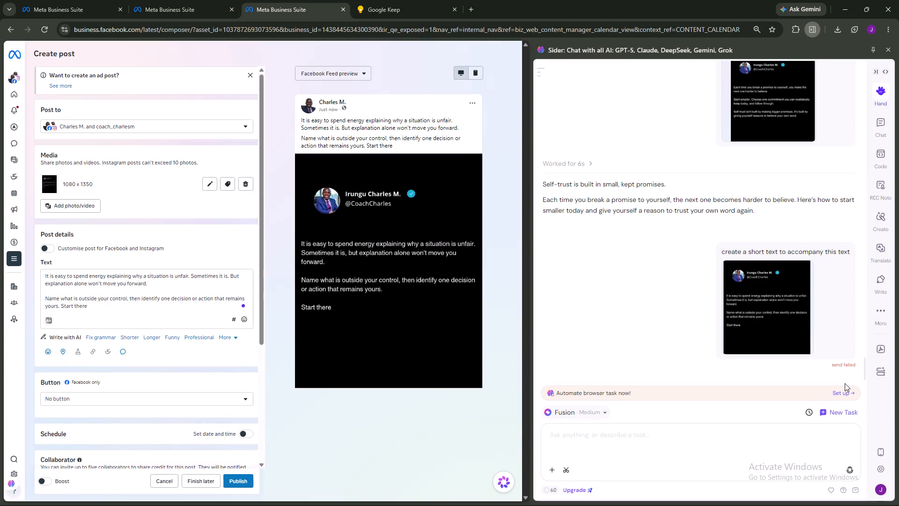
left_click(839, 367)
Capture the "It is easy to spend energy" quote image from the Facebook Feed preview as a screenshot attachment in Sider and try extracting its text.
left_click(571, 469)
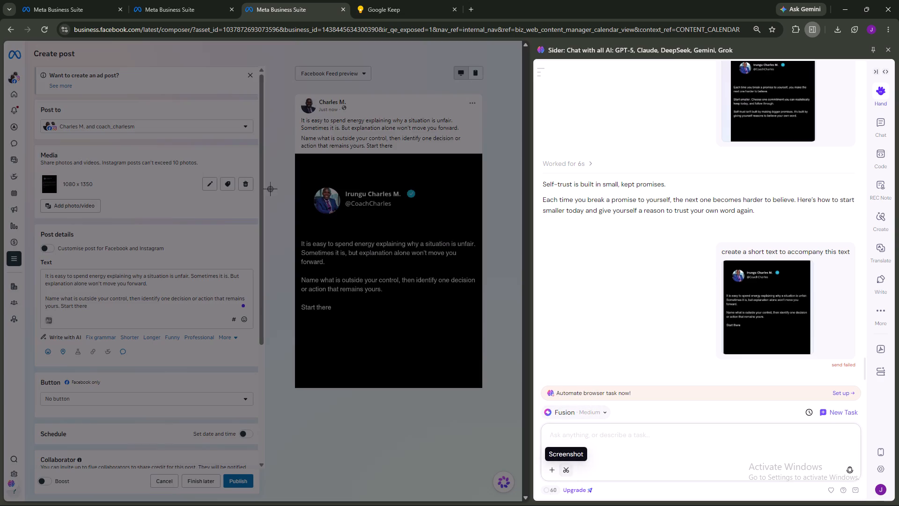
left_click_drag(293, 160, 496, 340)
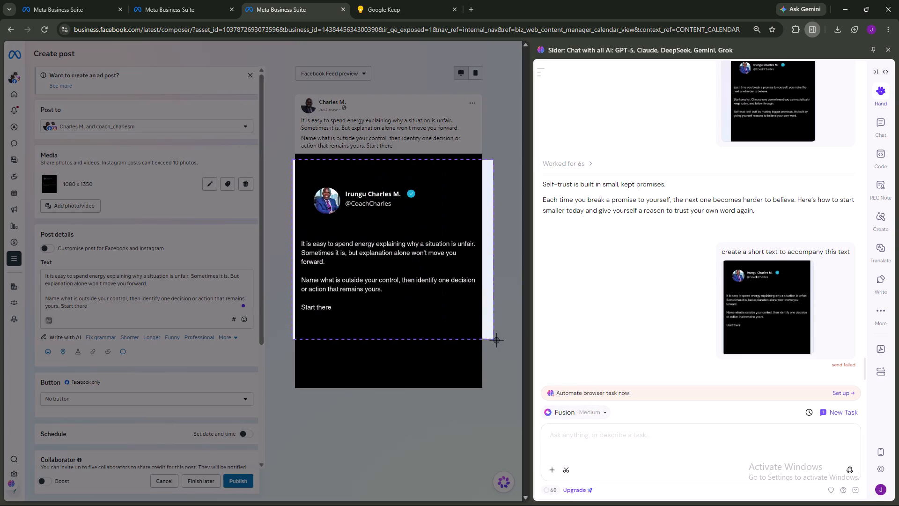
left_click_drag(496, 340, 489, 352)
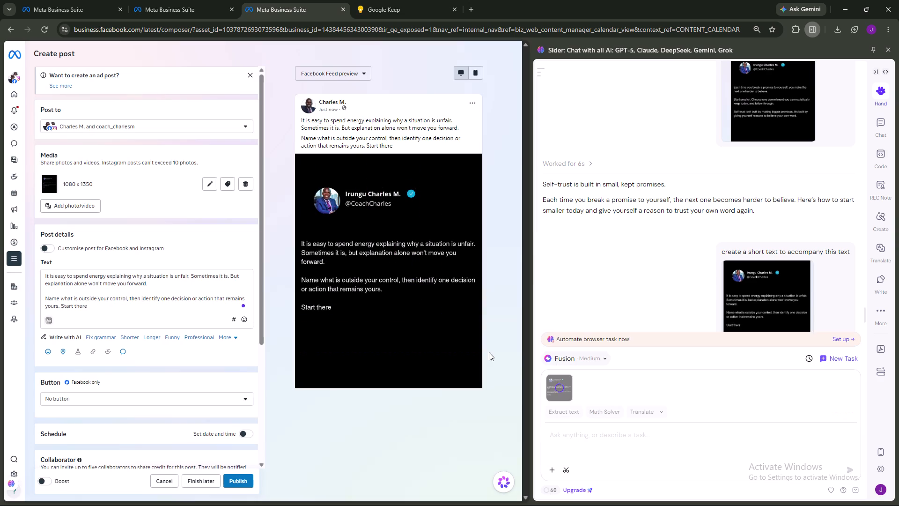
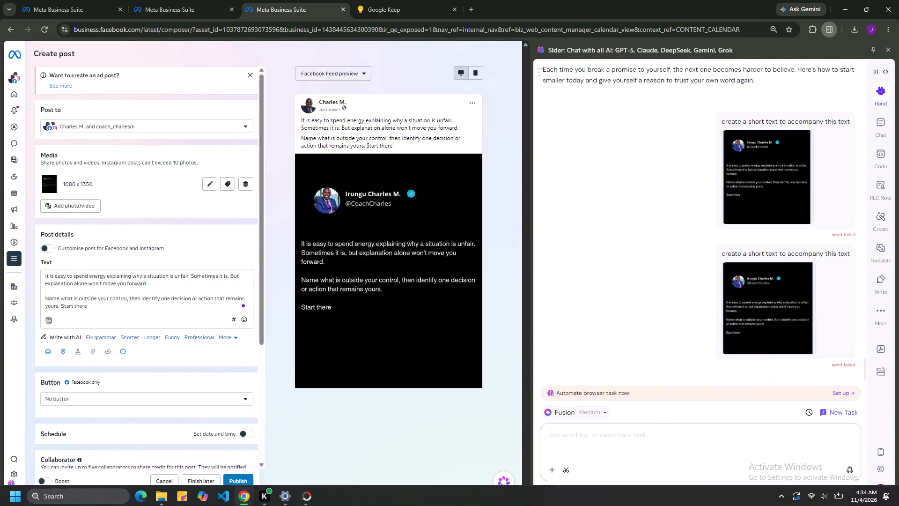
Restart the computer's Wi-Fi and reconnect to the "insta" network, returning to the post composer.
left_click(835, 491)
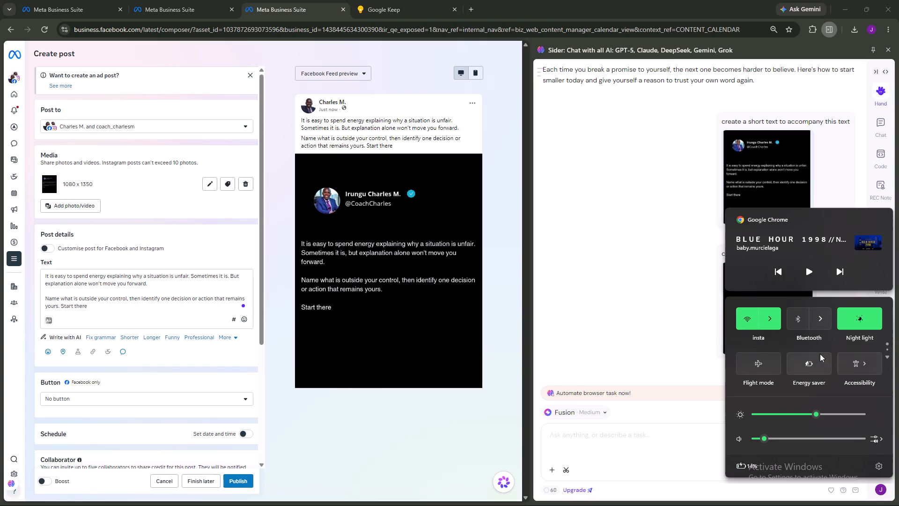
left_click(745, 313)
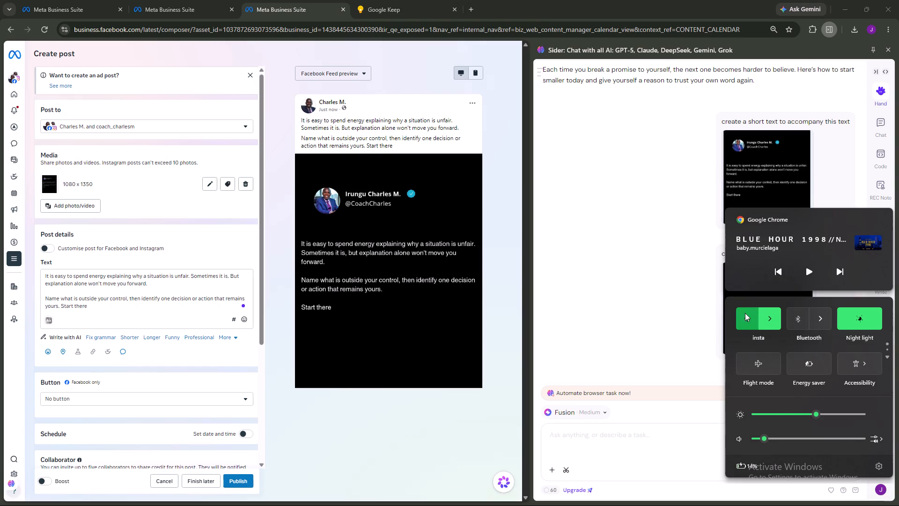
left_click(745, 313)
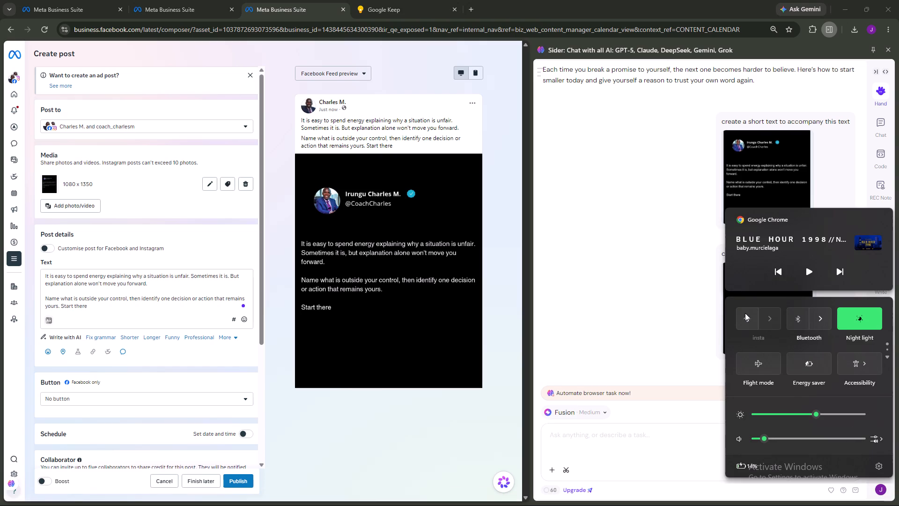
left_click(749, 320)
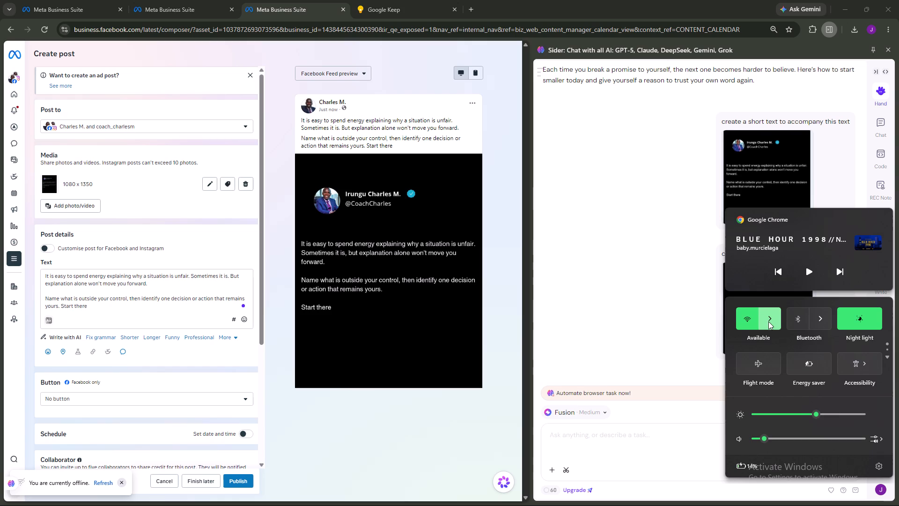
left_click(769, 323)
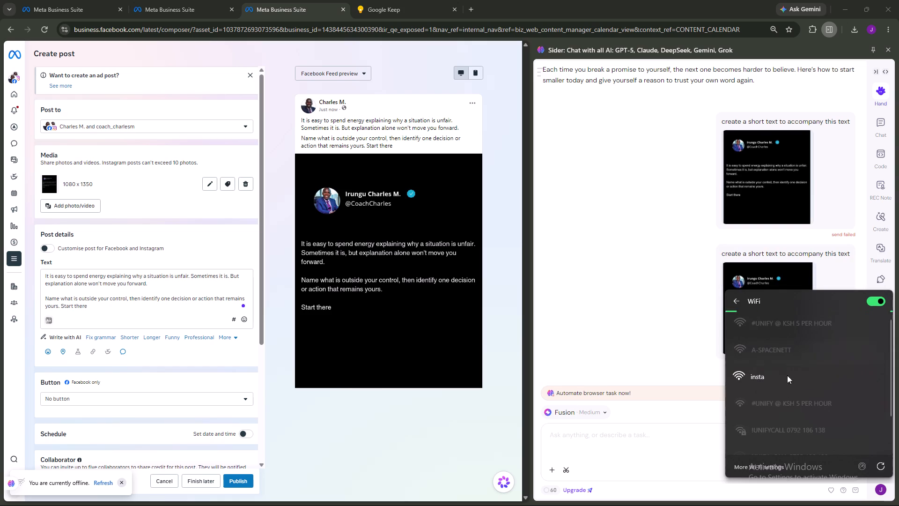
left_click(781, 378)
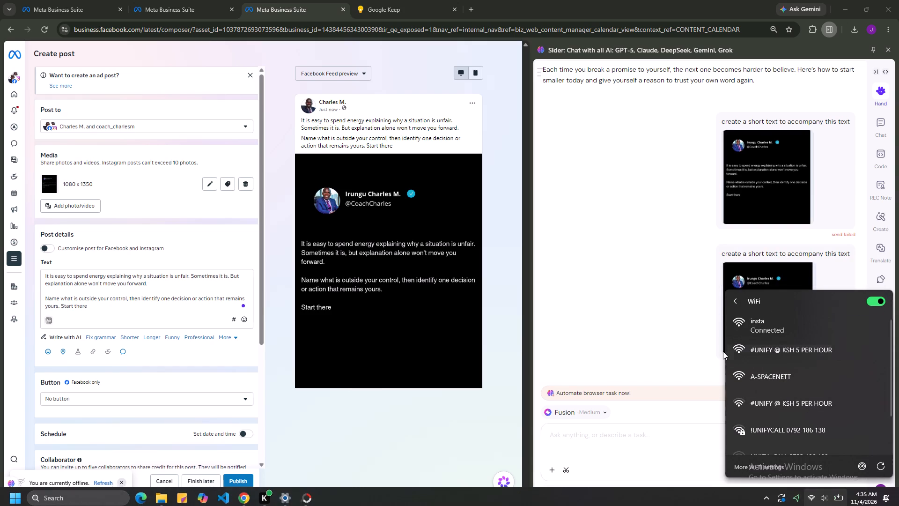
left_click(759, 327)
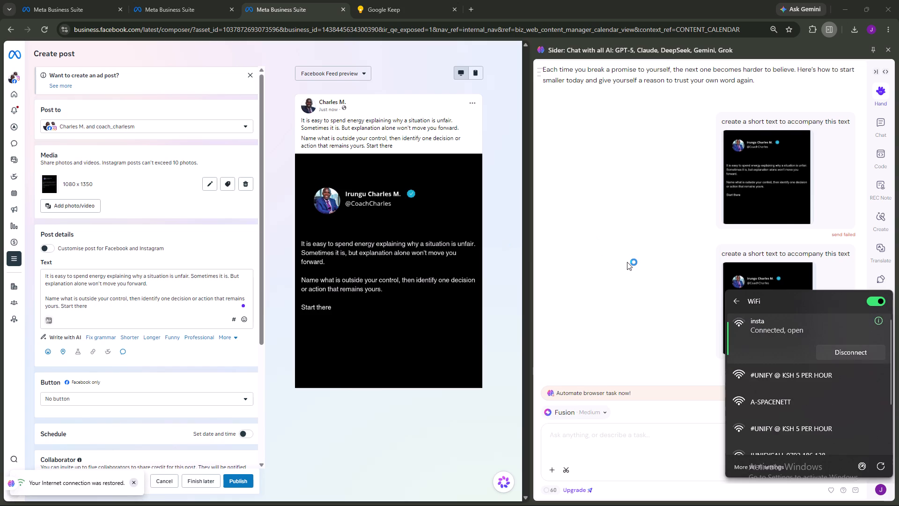
left_click(627, 258)
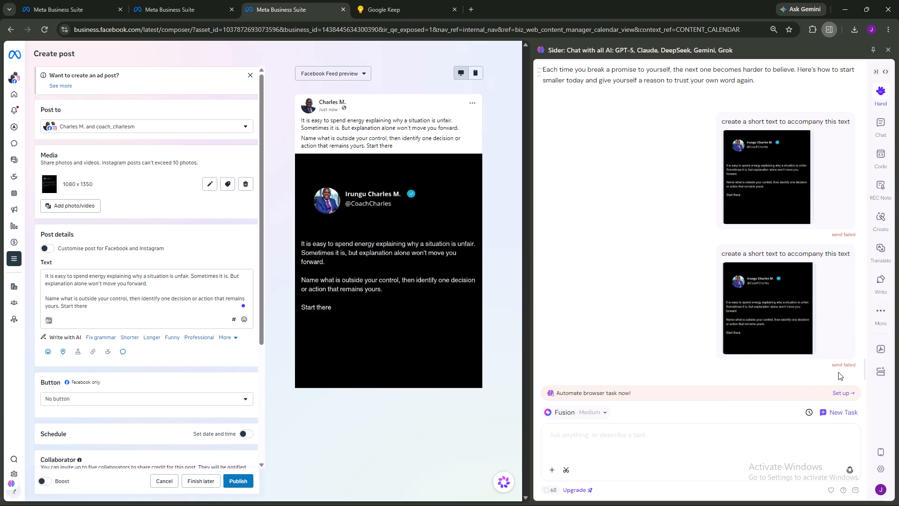
Close the Sider assistant beside the "It is easy to spend energy" draft.
scroll(838, 372, "down", 6)
left_click(885, 46)
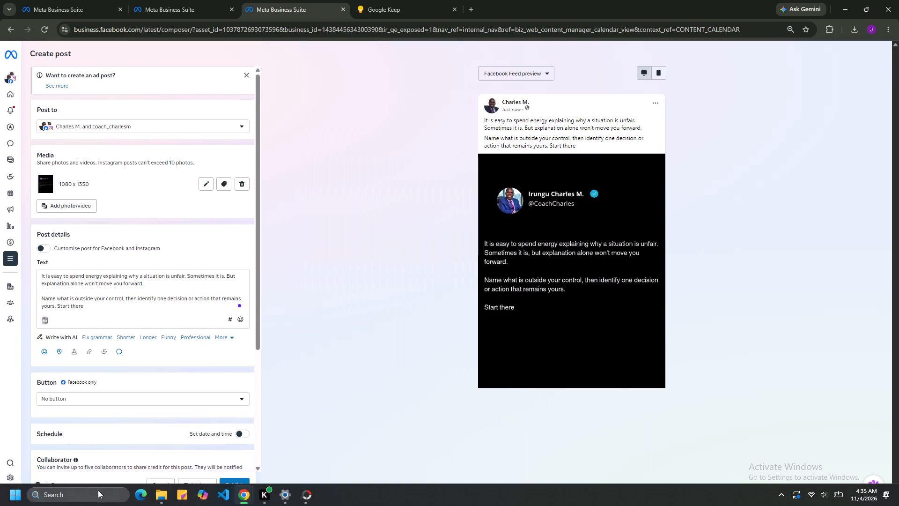
Turn on scheduling for the "It is easy to spend energy" post and set both the Facebook and Instagram times to 13:00.
scroll(141, 294, "down", 3)
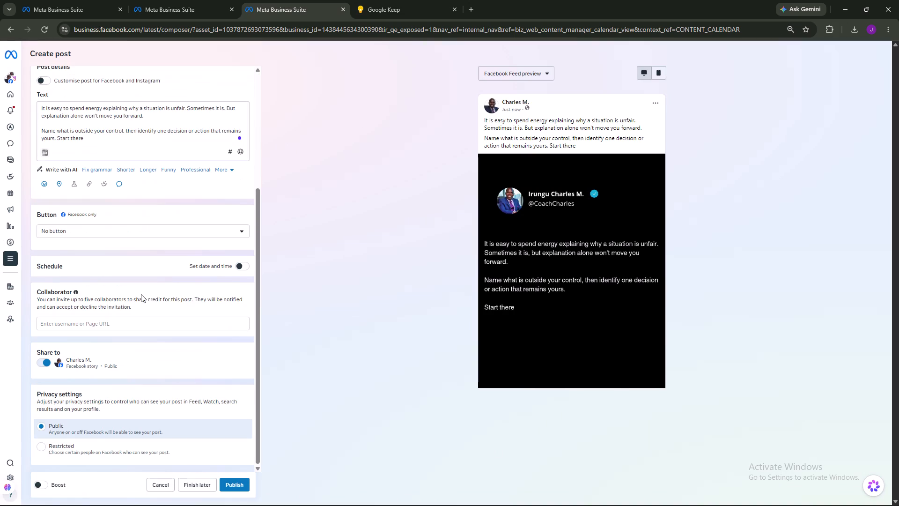
left_click(245, 267)
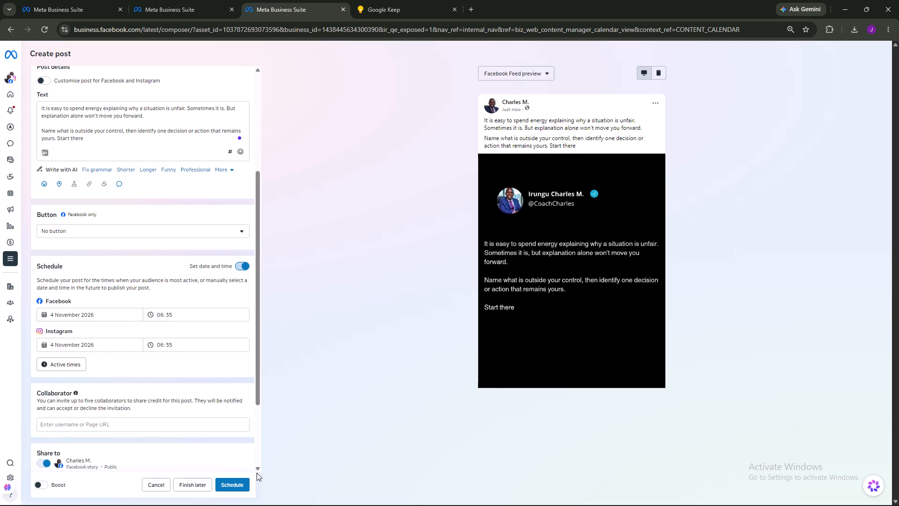
left_click(170, 316)
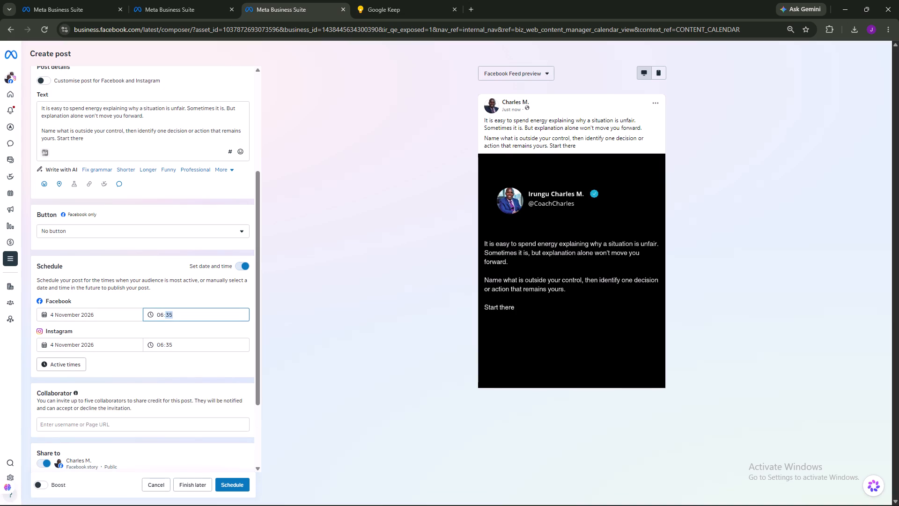
key("BackSpace")
key("Left")
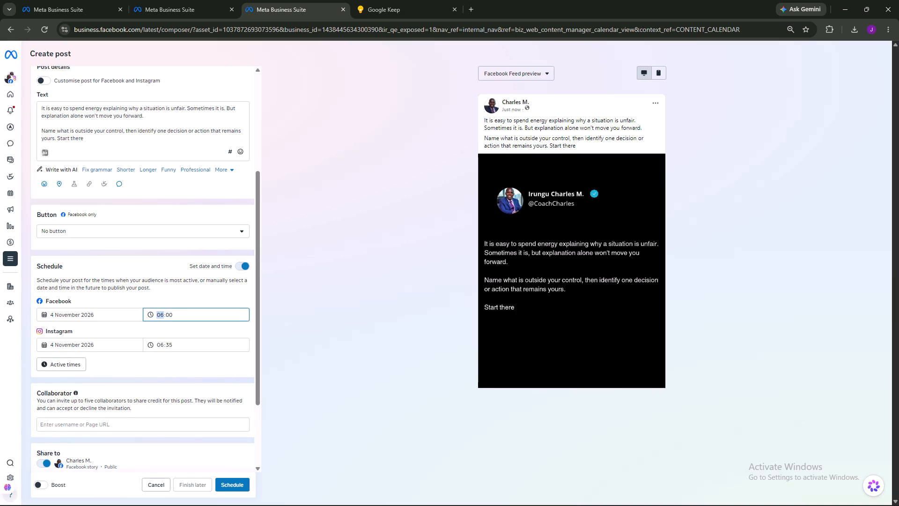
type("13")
left_click(160, 348)
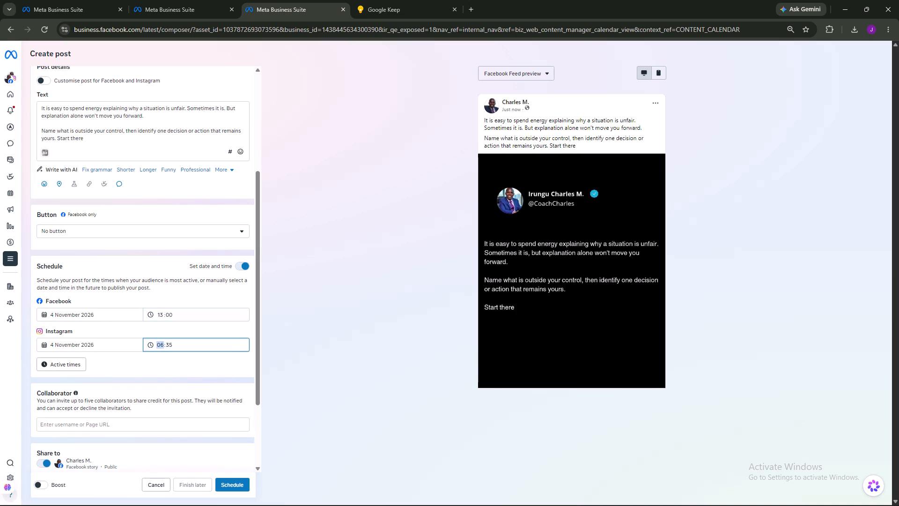
key("BackSpace")
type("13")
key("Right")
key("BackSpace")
scroll(123, 376, "down", 5)
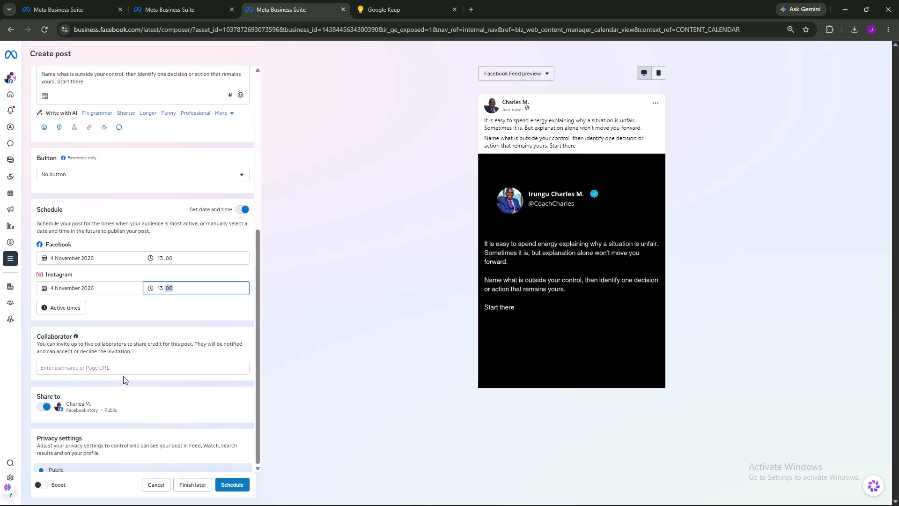
scroll(123, 376, "down", 1)
Add the Facebook groups Introvert, NYOTA (National Youth Opportunities) and Royal Youth Mentorship Program Group to the post's destinations and save the selection.
scroll(162, 299, "up", 1)
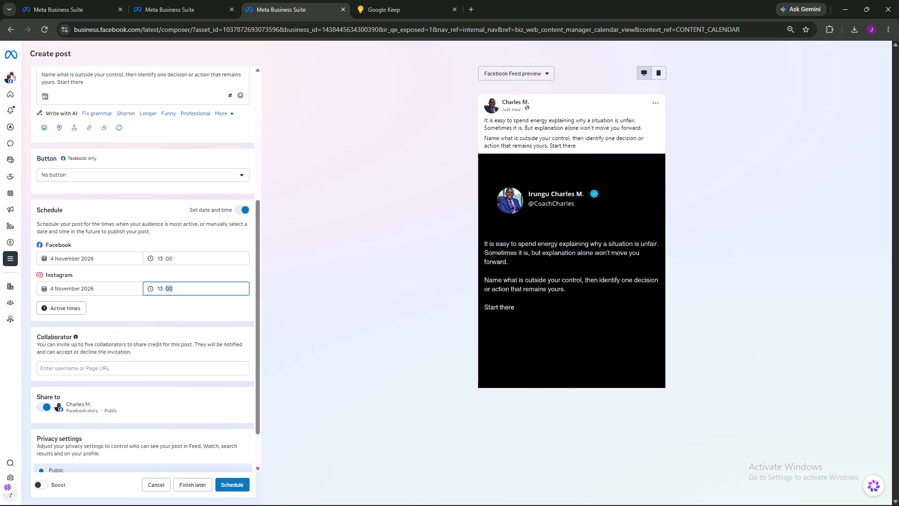
scroll(162, 299, "up", 7)
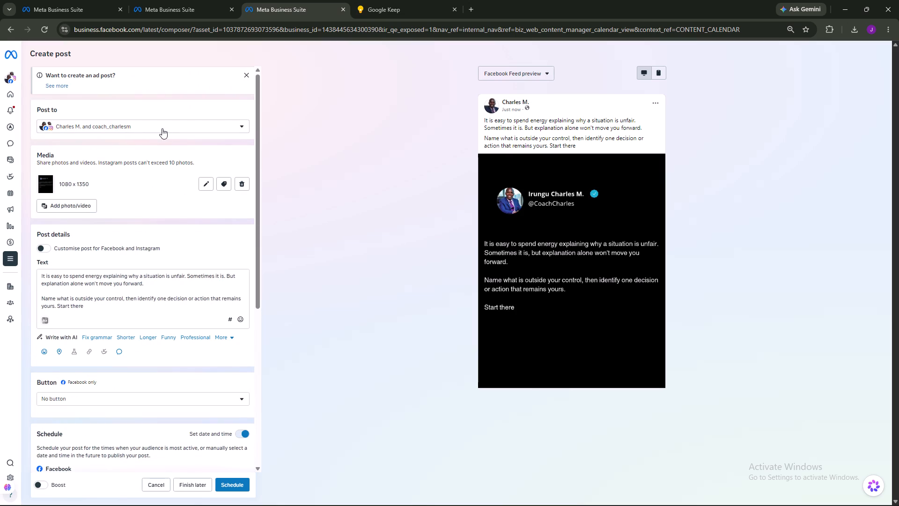
left_click(168, 128)
left_click(223, 187)
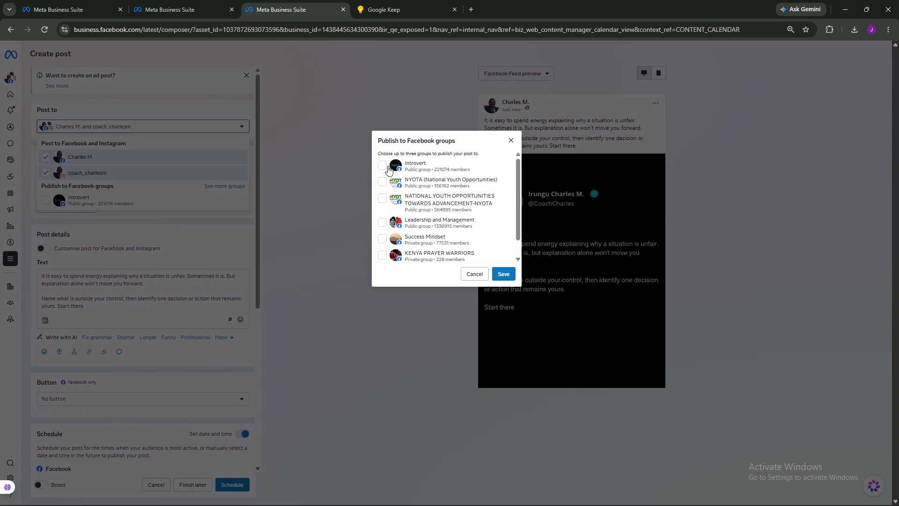
left_click(385, 167)
left_click(383, 181)
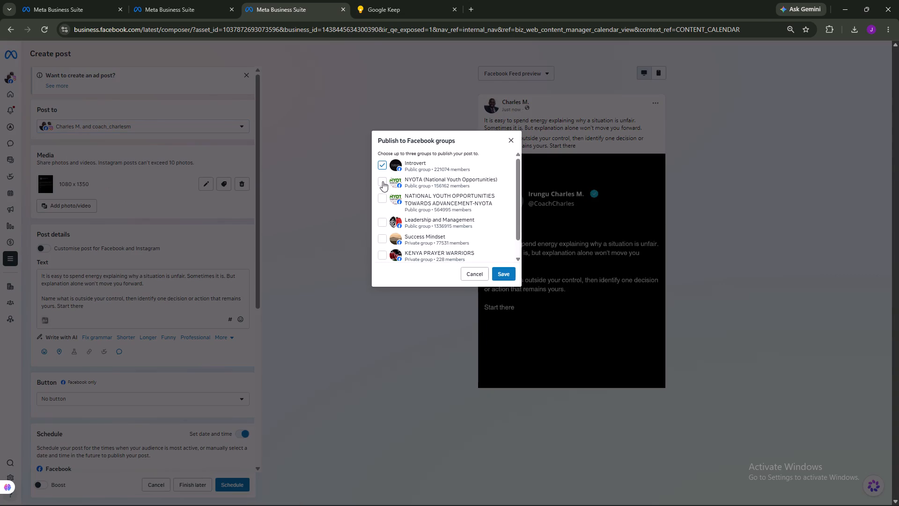
scroll(432, 262, "down", 2)
left_click(382, 251)
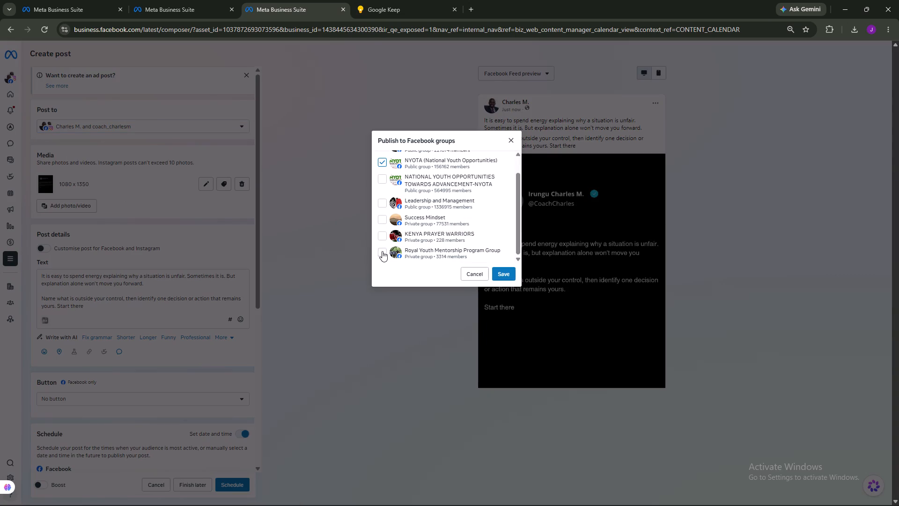
scroll(426, 205, "up", 5)
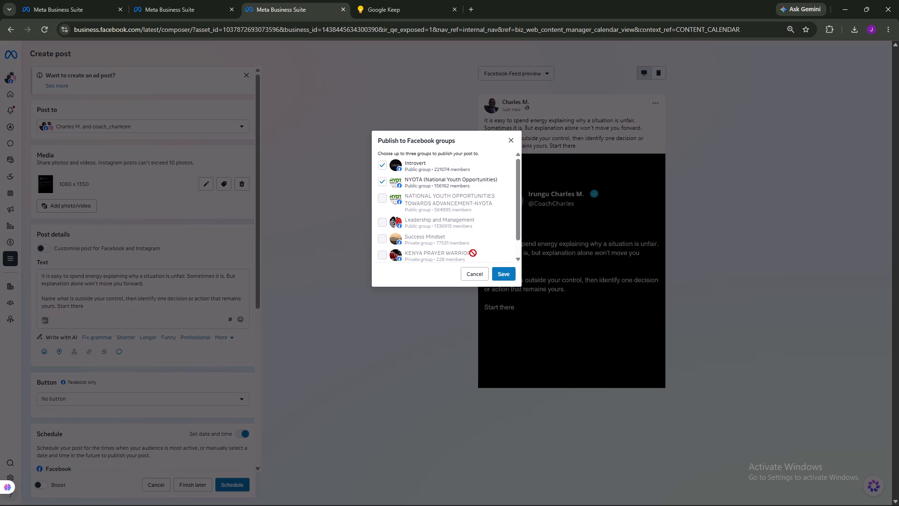
scroll(473, 253, "down", 3)
left_click(500, 275)
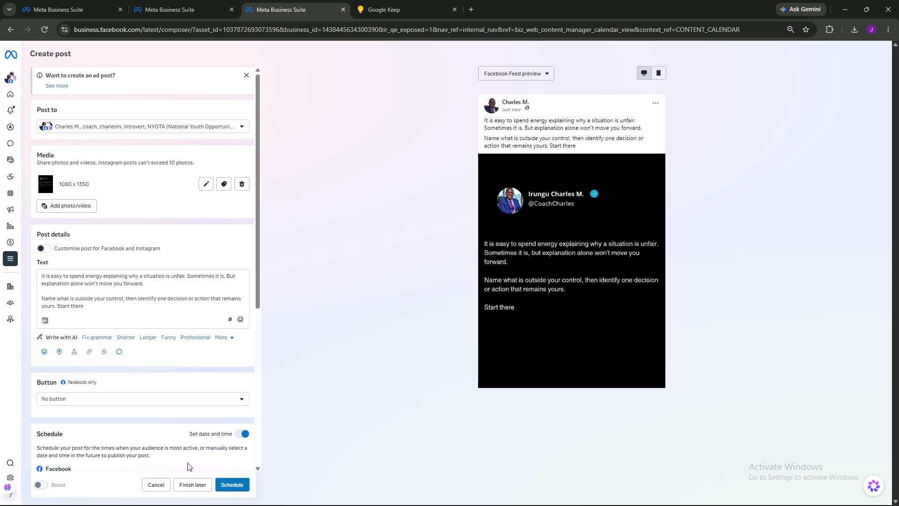
Reopen the Sider assistant alongside the draft.
left_click(8, 486)
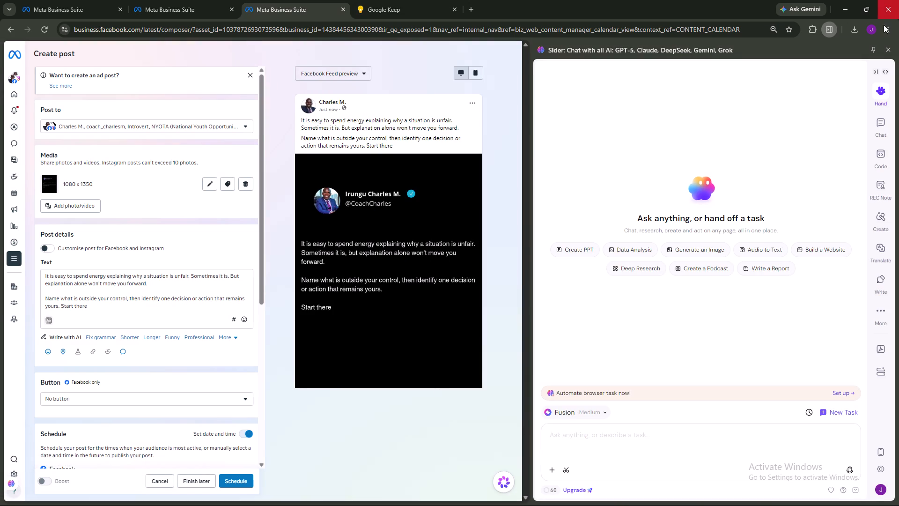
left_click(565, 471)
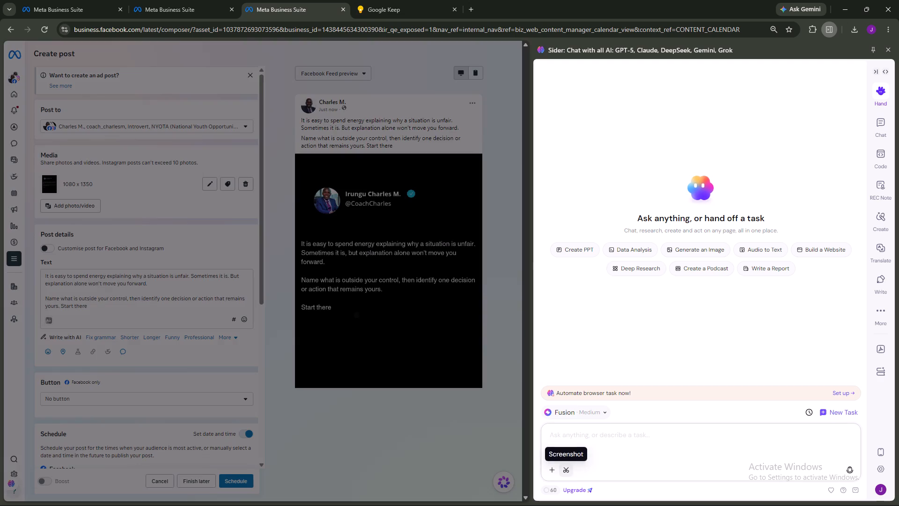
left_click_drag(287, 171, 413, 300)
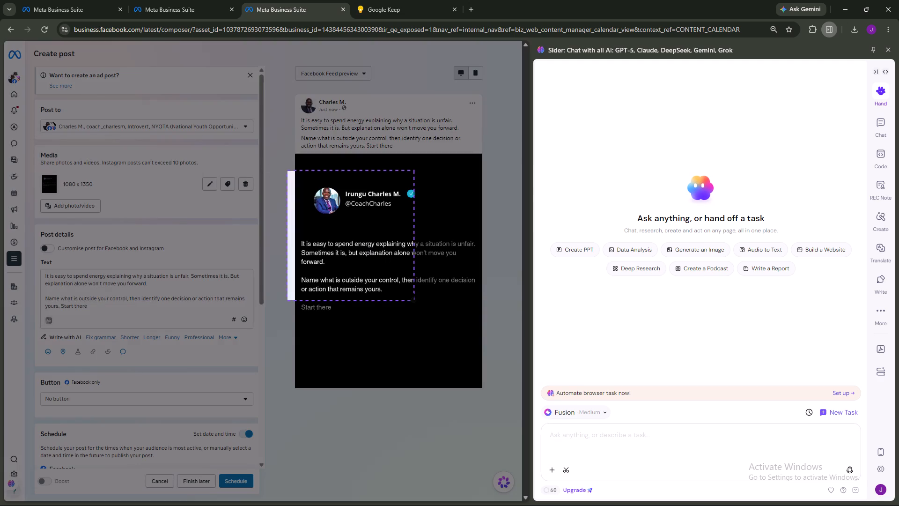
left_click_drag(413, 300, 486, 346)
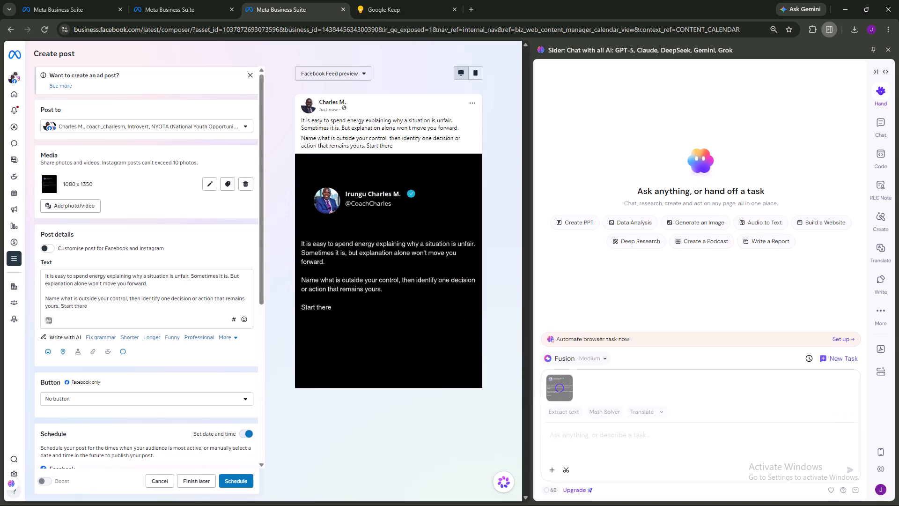
Open the past Sider conversation "Short Text to Accompany an Image" and go to its latest reply.
left_click(812, 360)
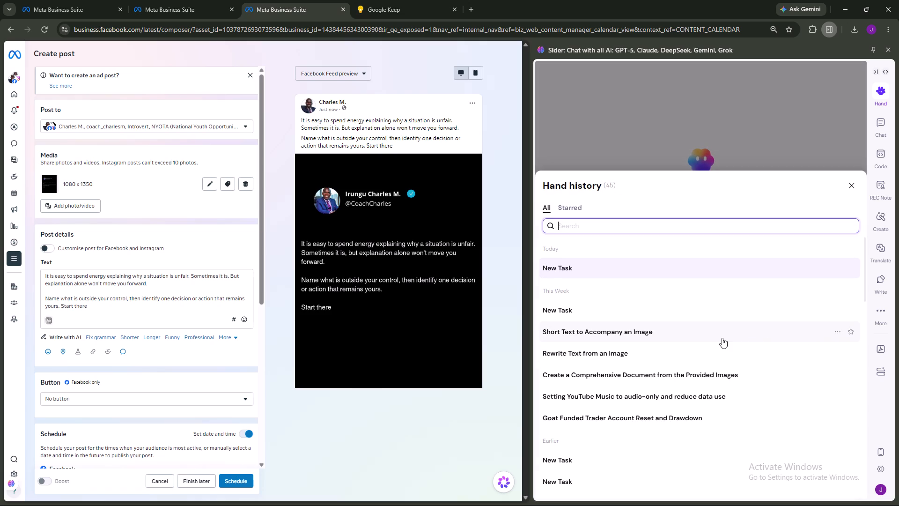
left_click(722, 338)
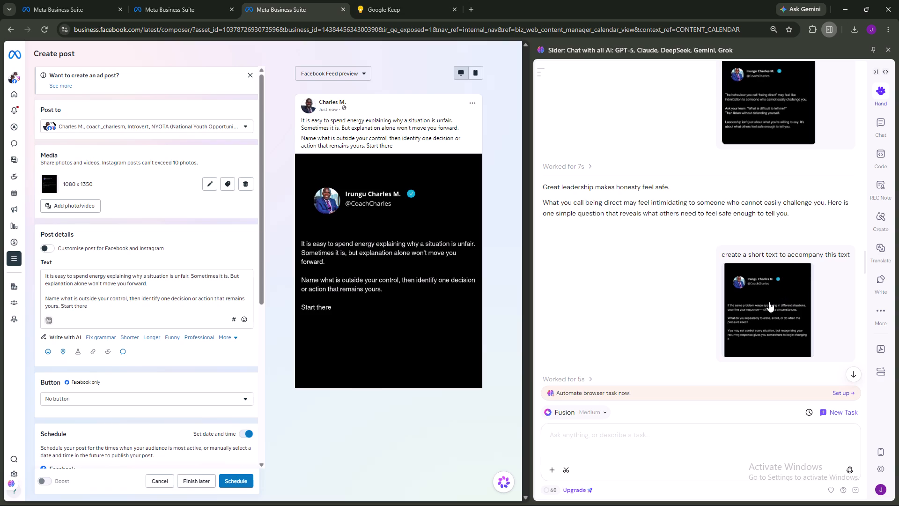
scroll(712, 309, "down", 10)
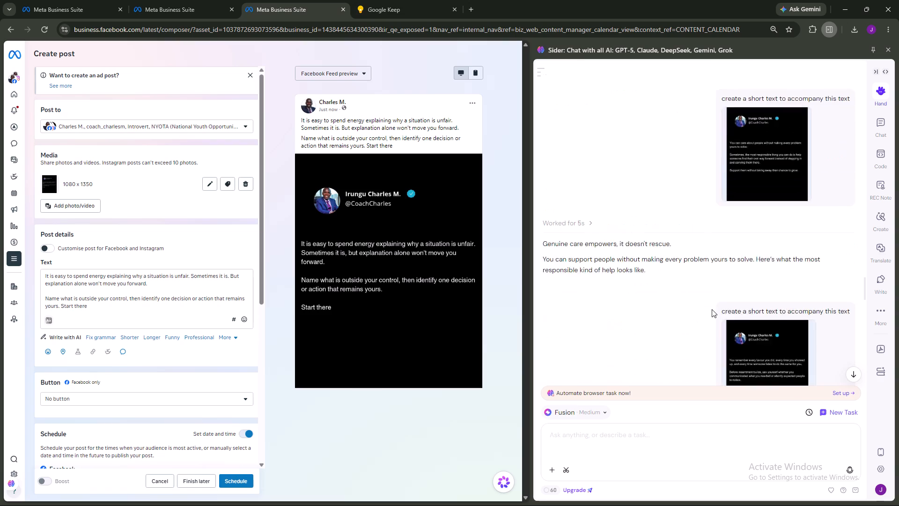
scroll(712, 309, "down", 7)
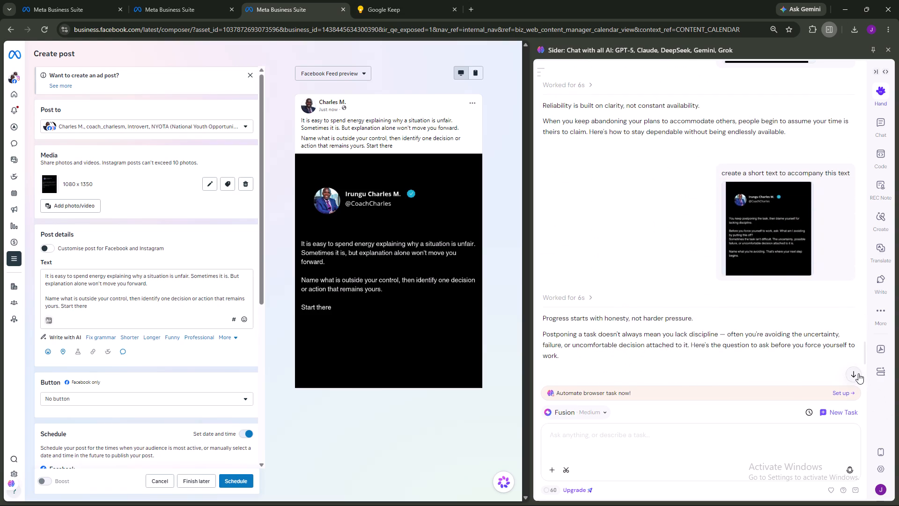
left_click(858, 373)
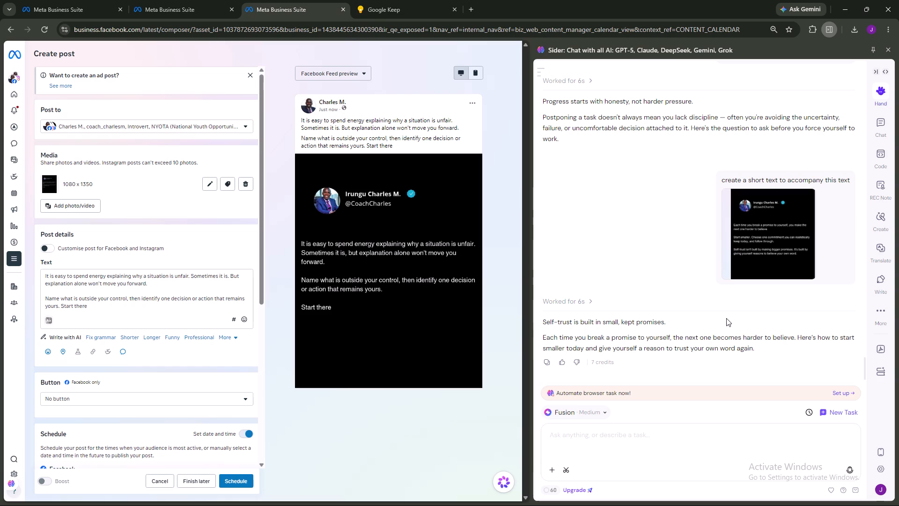
scroll(733, 278, "up", 1)
Capture the previewed post image into Sider and send it with the earlier prompt "create a short text to accompany this text".
left_click(566, 464)
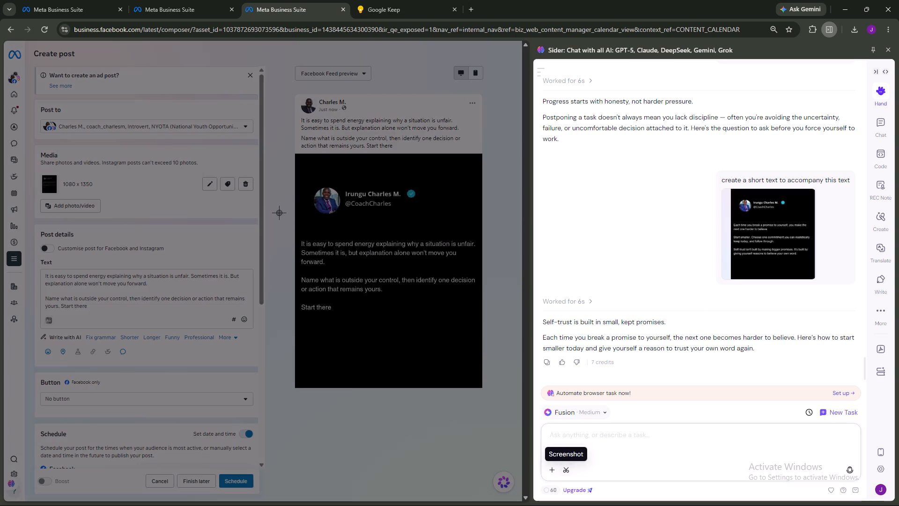
left_click_drag(285, 159, 480, 386)
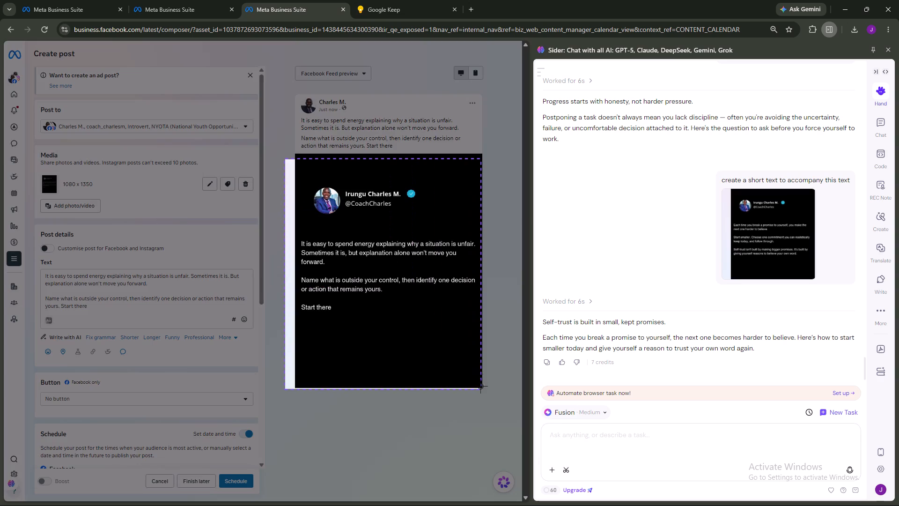
left_click_drag(480, 386, 481, 359)
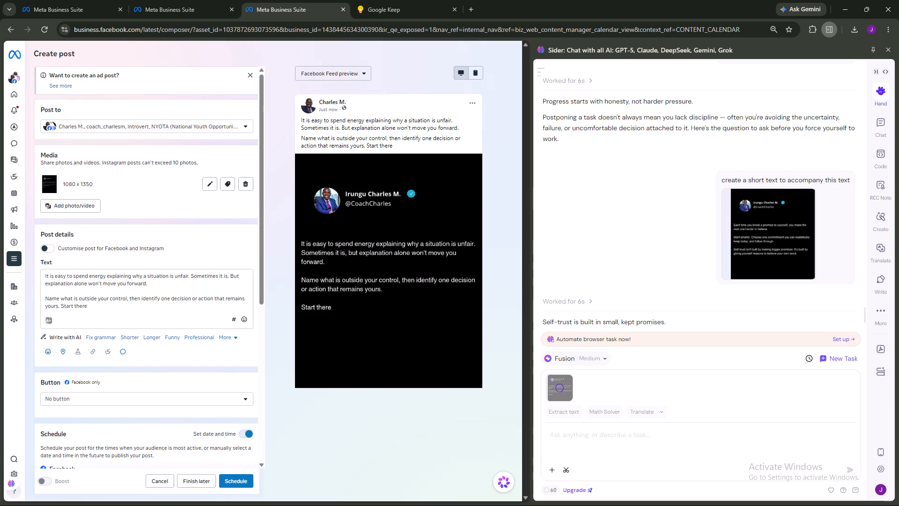
triple_click(811, 178)
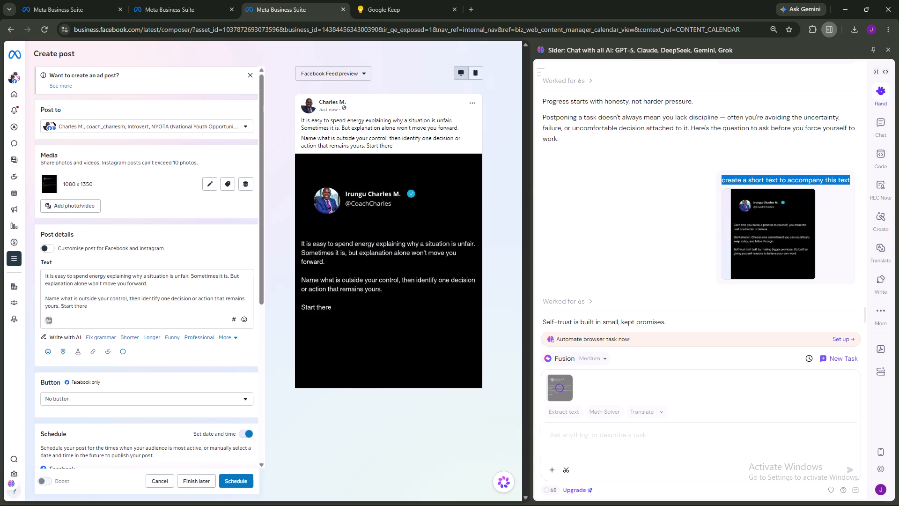
key("ctrl+c")
left_click(610, 450)
key("ctrl+v")
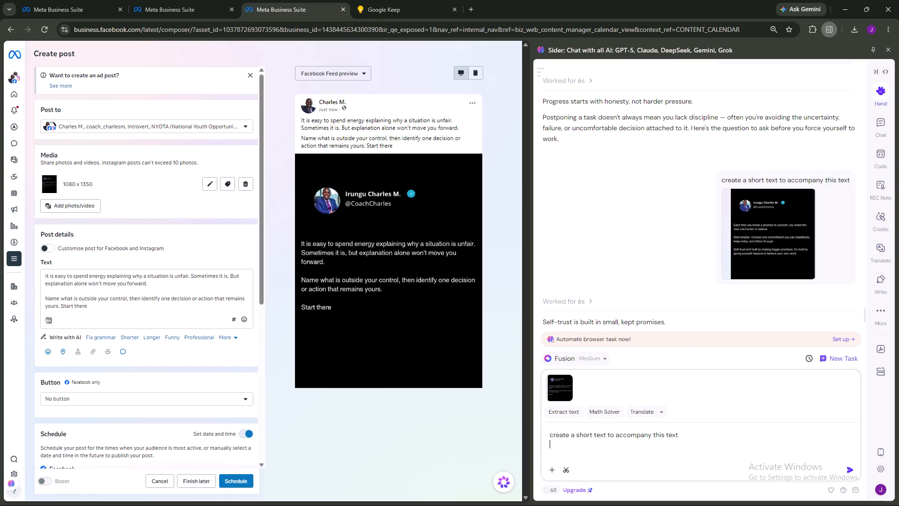
key("Return")
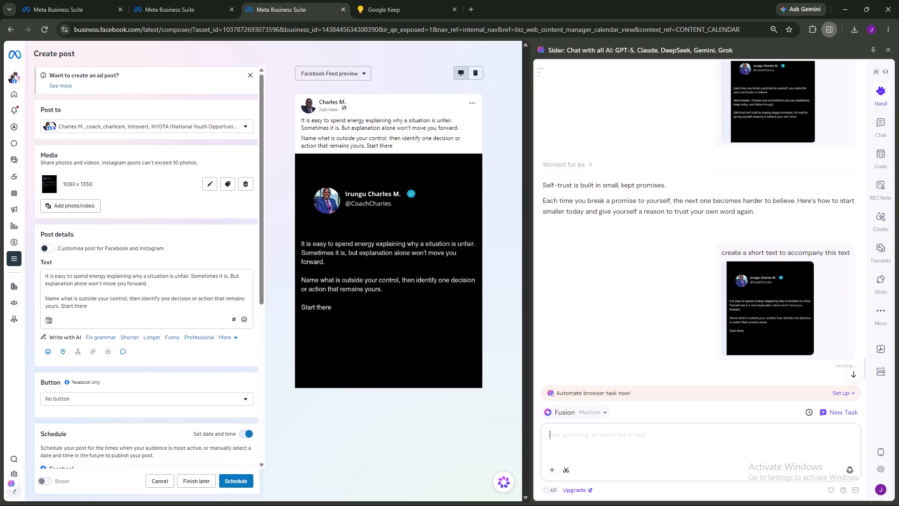
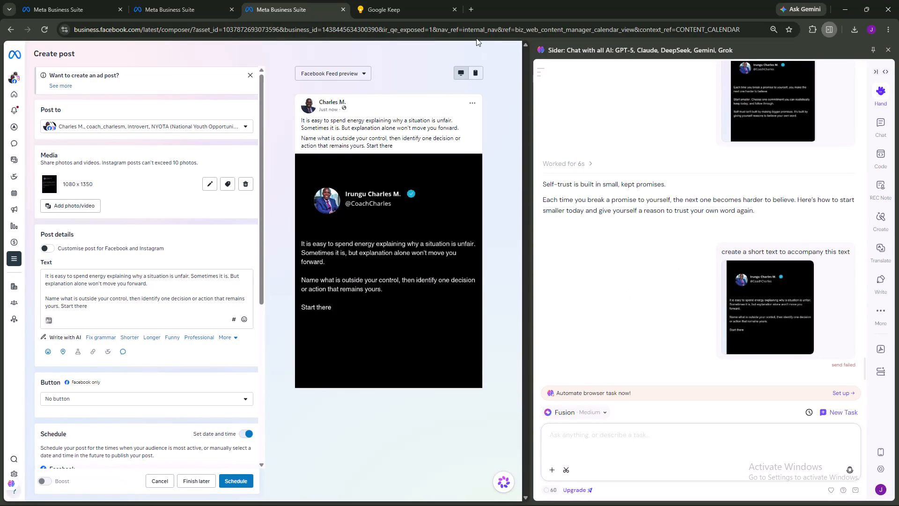
left_click(474, 14)
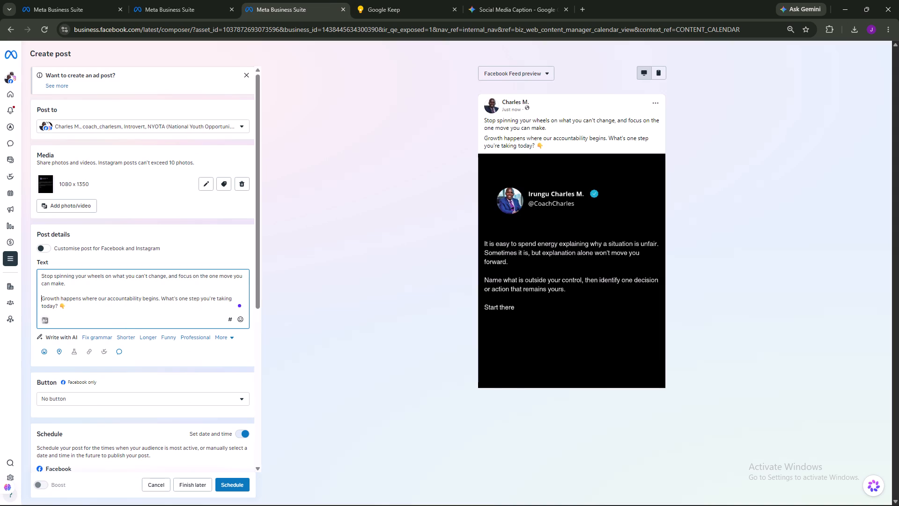
Change "our accountability" to "your accountability" in the post text's second paragraph.
left_click(104, 301)
key("Left")
key("Left")
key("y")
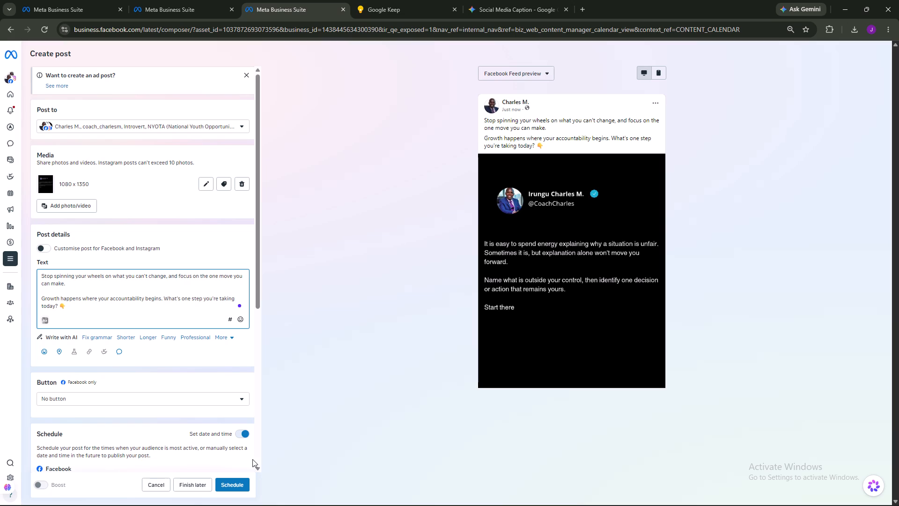
Review the post and schedule it on Facebook and Instagram for 4 November 2026 at 13:00, declining the boost offer.
scroll(203, 373, "down", 3)
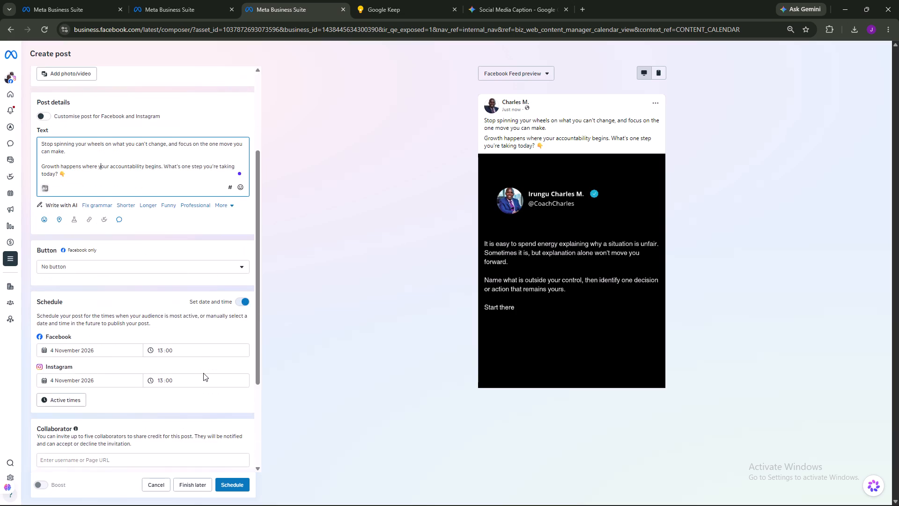
scroll(203, 373, "up", 7)
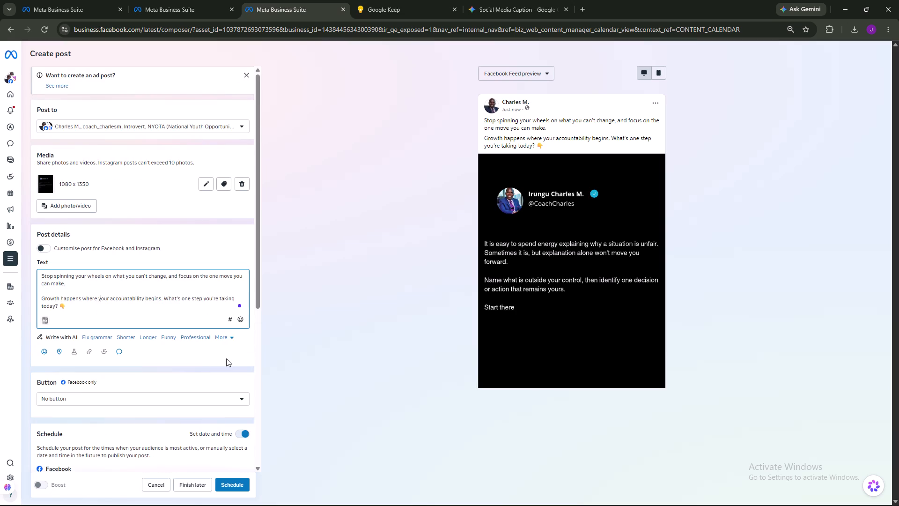
scroll(226, 358, "down", 2)
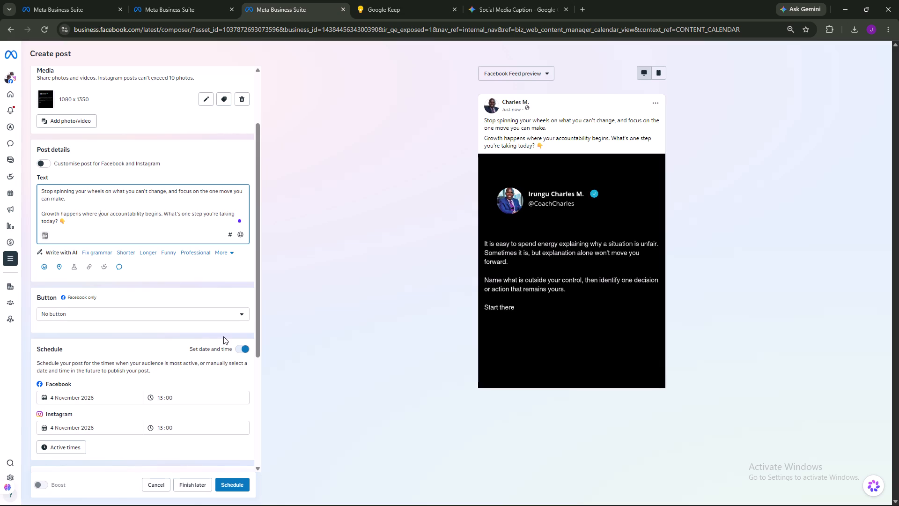
scroll(212, 314, "down", 1)
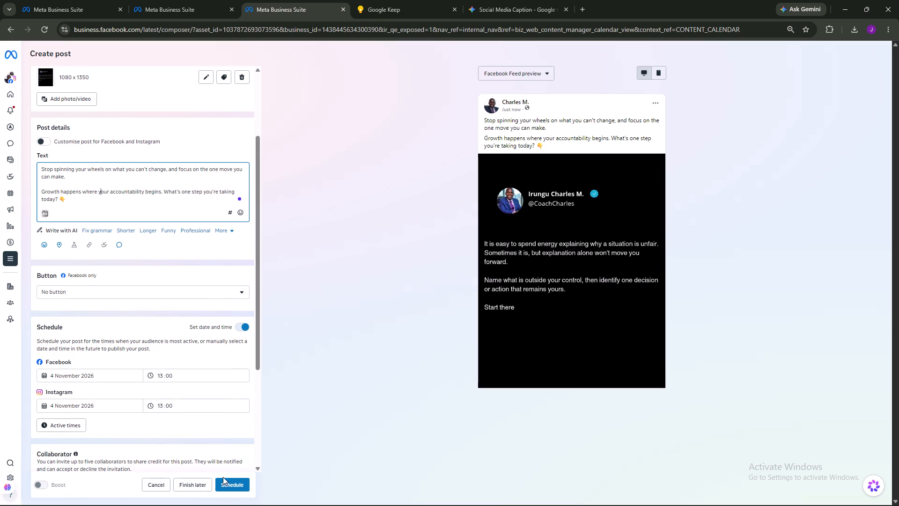
left_click(234, 501)
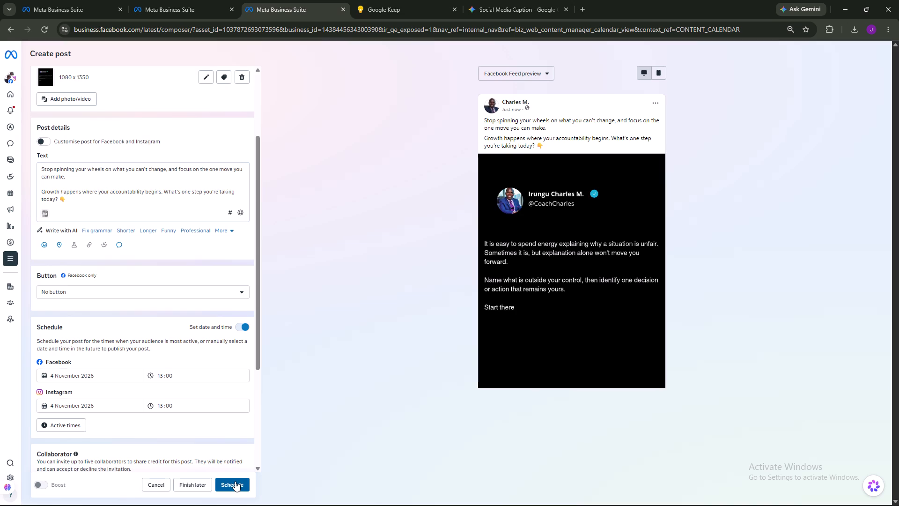
left_click(231, 484)
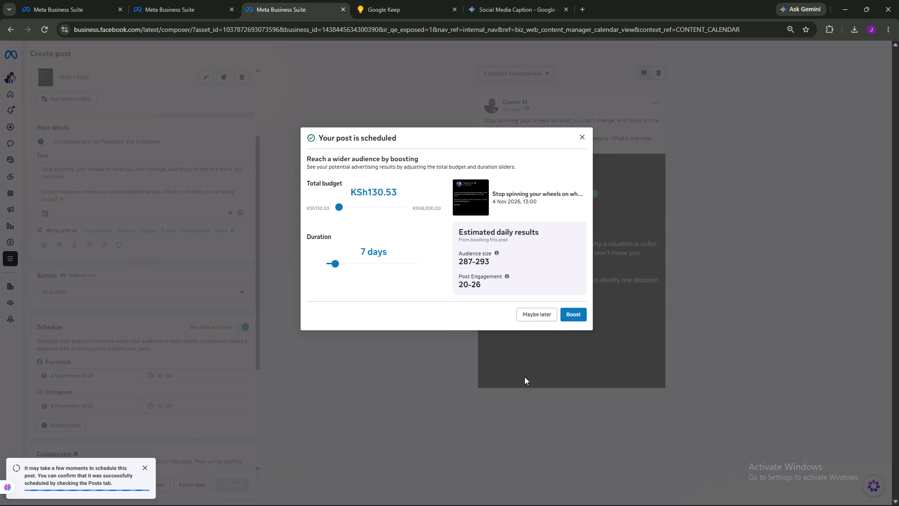
left_click(544, 322)
left_click(542, 308)
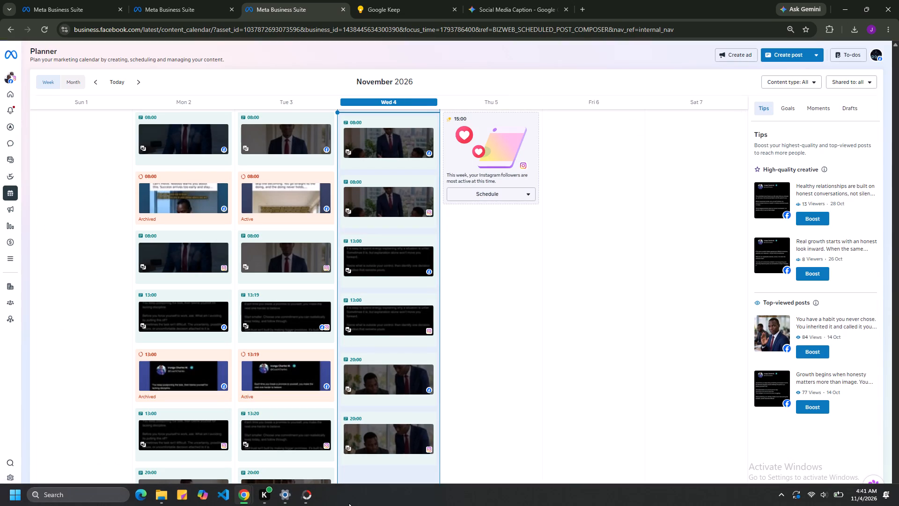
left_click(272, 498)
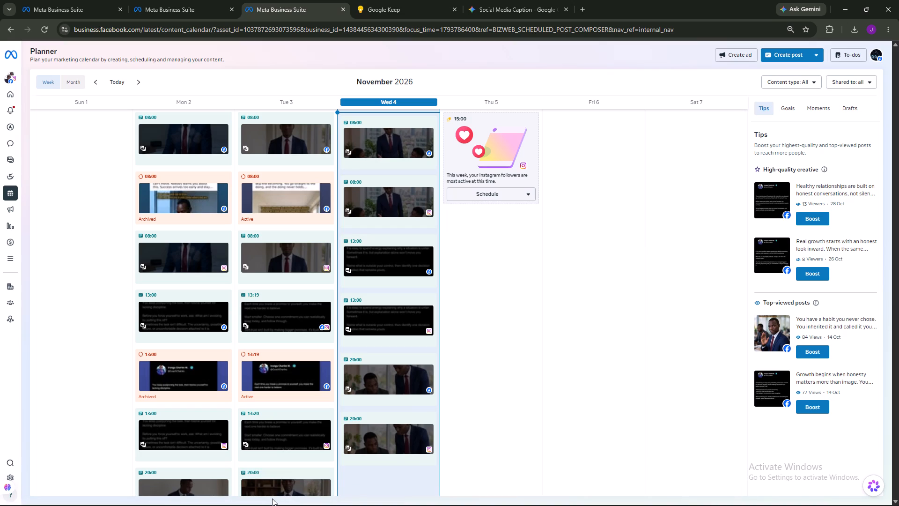